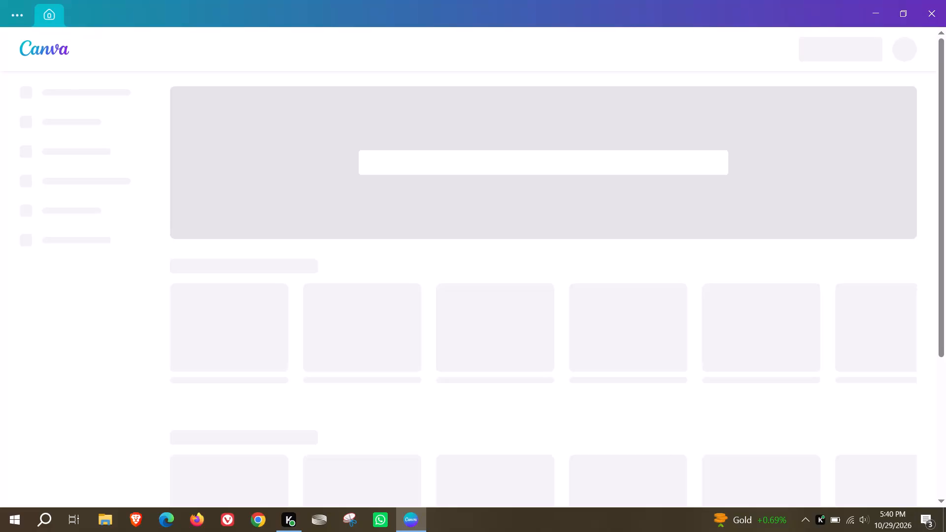
Create a new blank presentation design and close the ICELAND design.
left_click(203, 9)
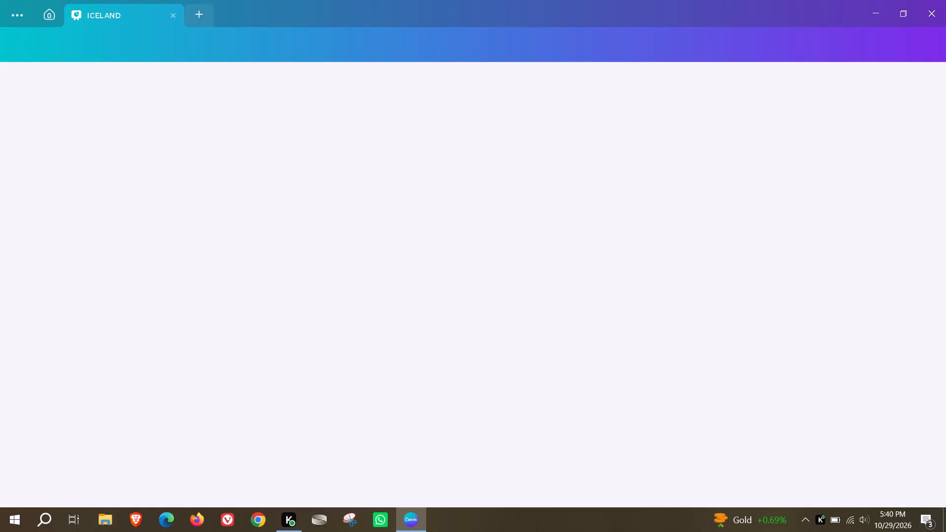
left_click(250, 312)
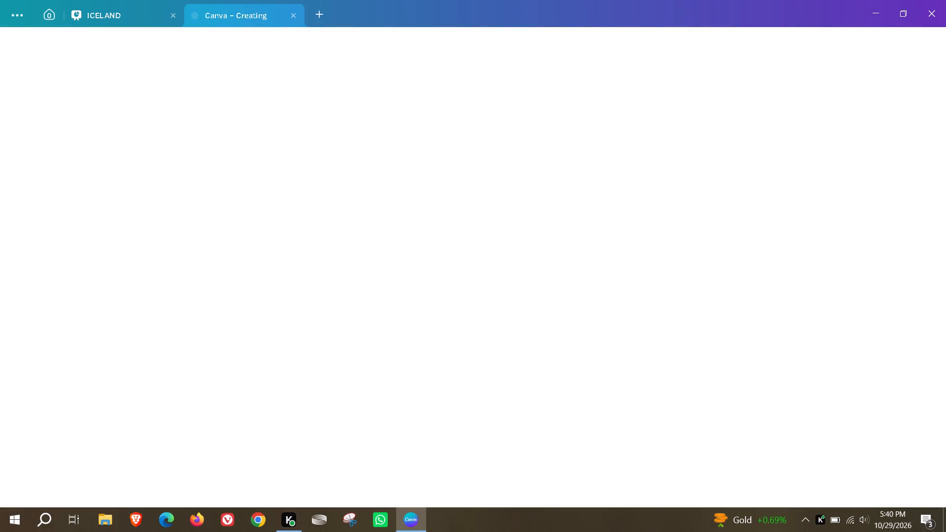
left_click(172, 15)
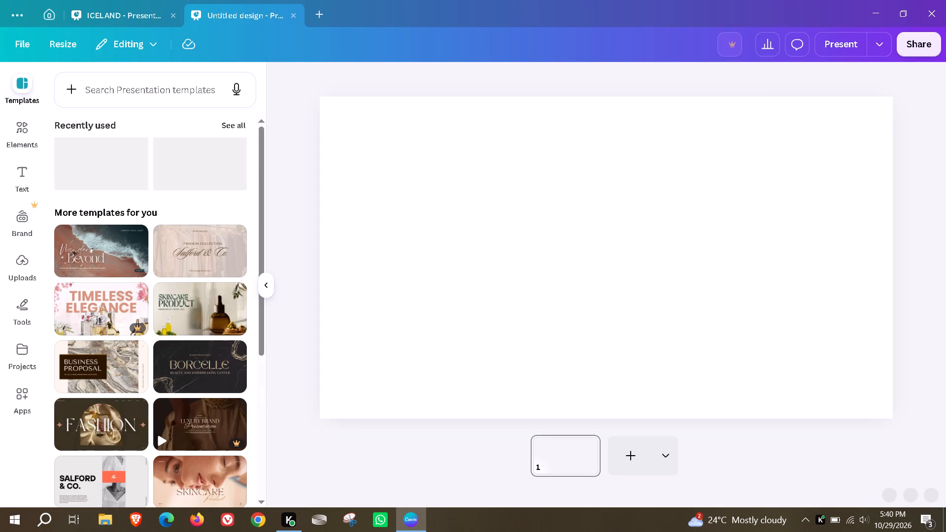
Search the presentation templates for "simple" and apply the title page of Blue Modern Simple Dots Presentation.
left_click(129, 86)
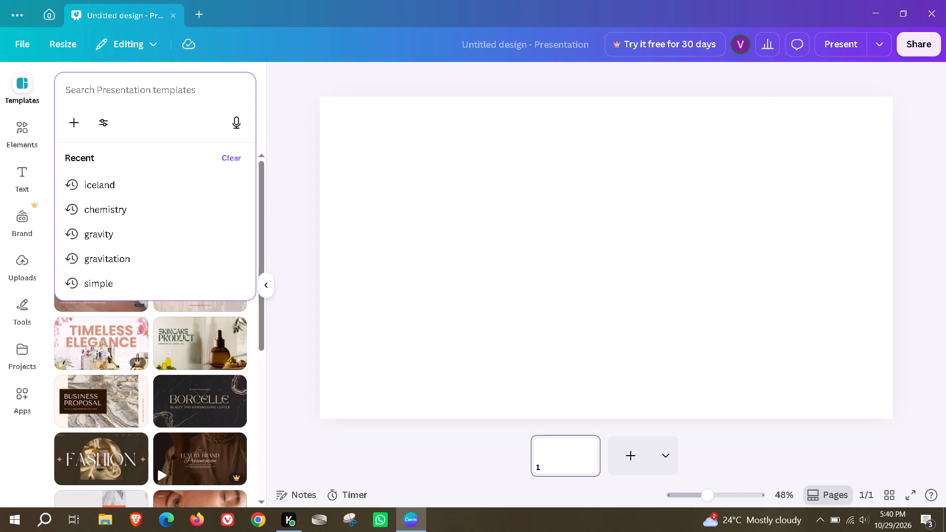
type("simple")
key("Return")
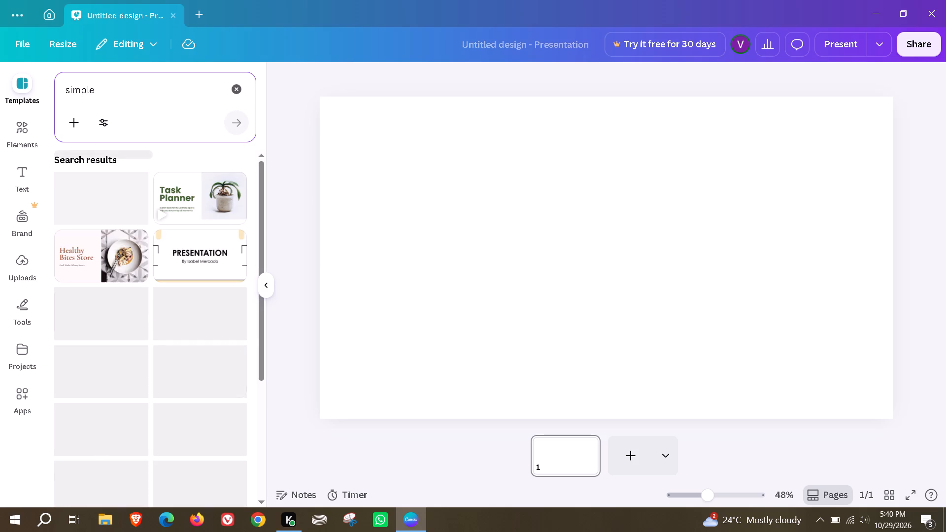
left_click(106, 330)
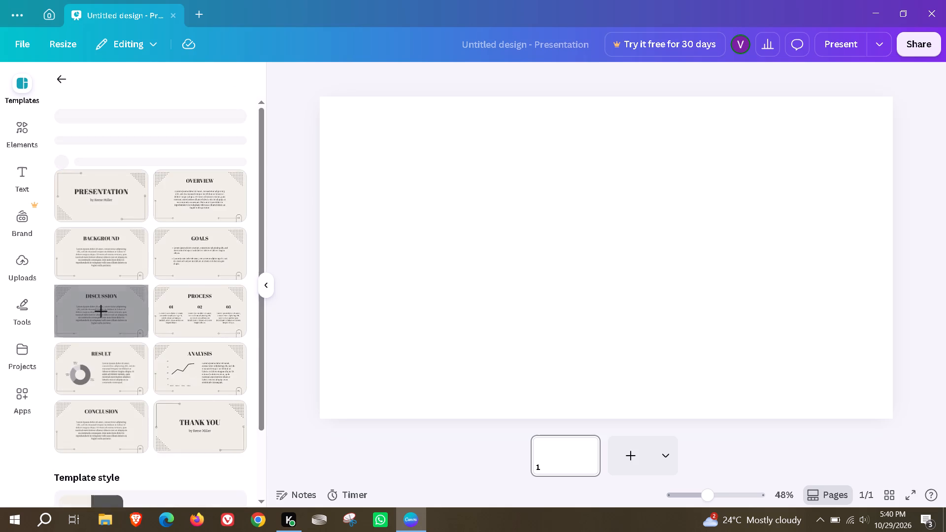
left_click(53, 80)
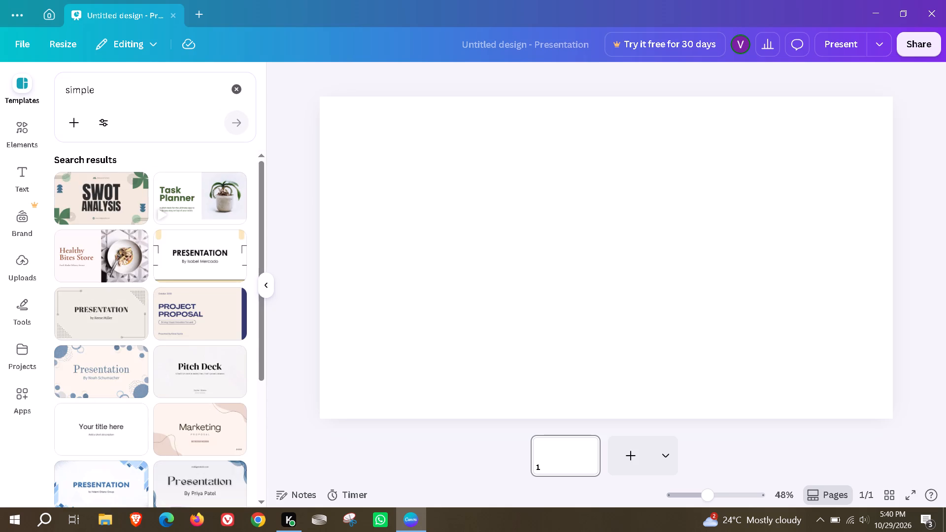
scroll(109, 408, "down", 3)
left_click(111, 204)
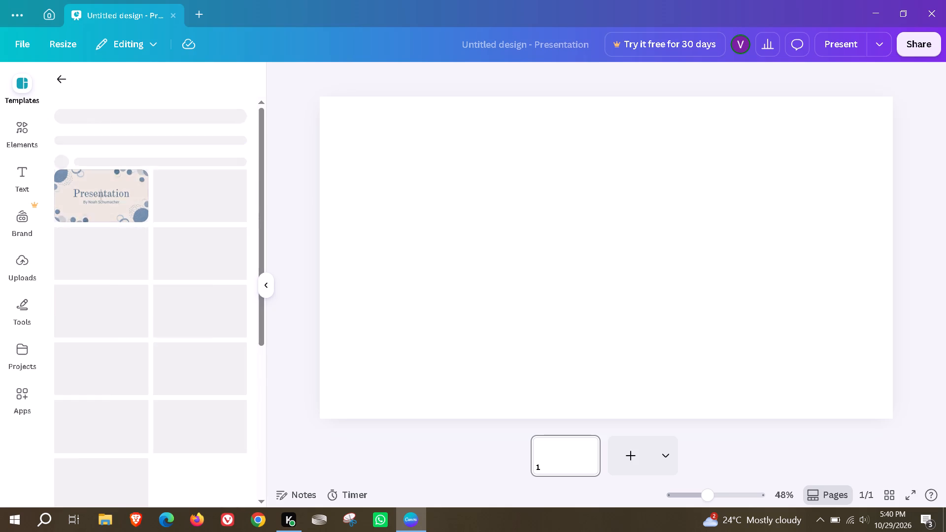
left_click(108, 226)
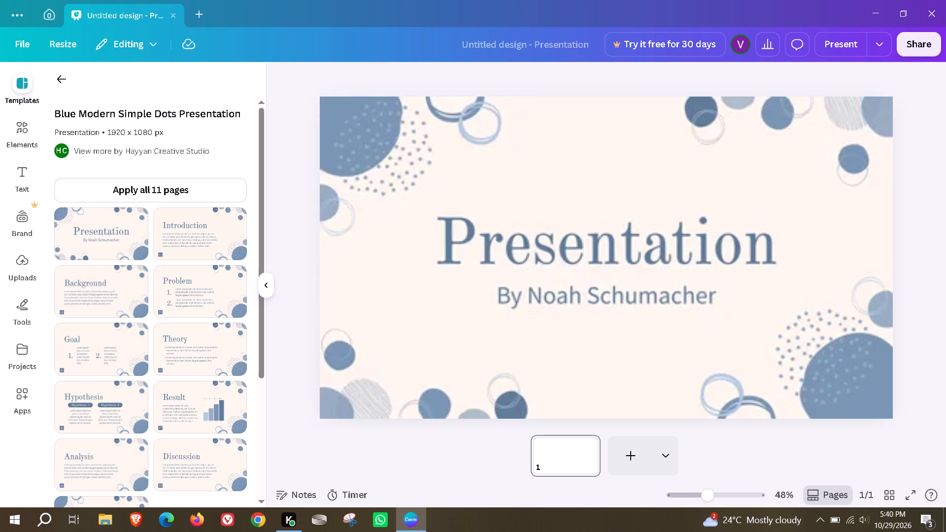
Replace the title with "MENTAL HEALTH AWARENESS", reduced to font size 101 and widened to fit on two lines.
double_click(628, 242)
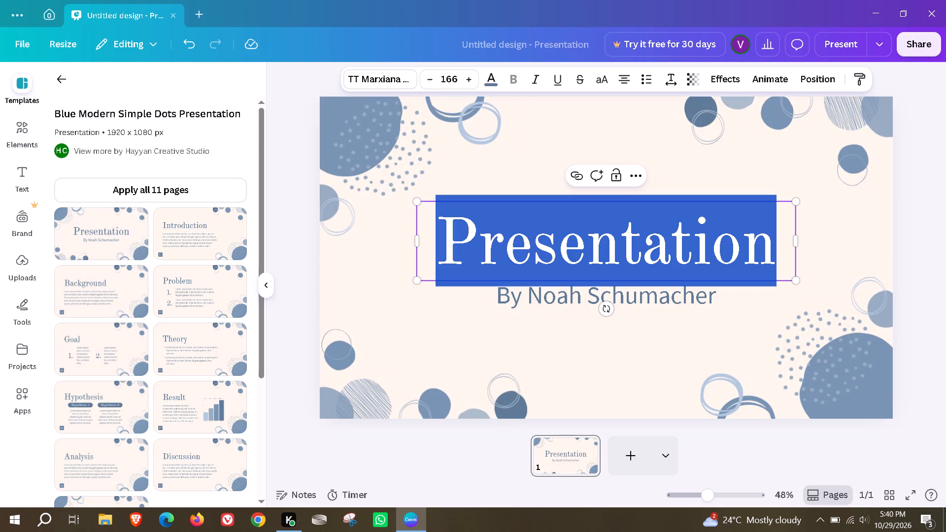
type("Ment")
key("BackSpace")
key("BackSpace")
key("BackSpace")
type("ENTAL HEALTH")
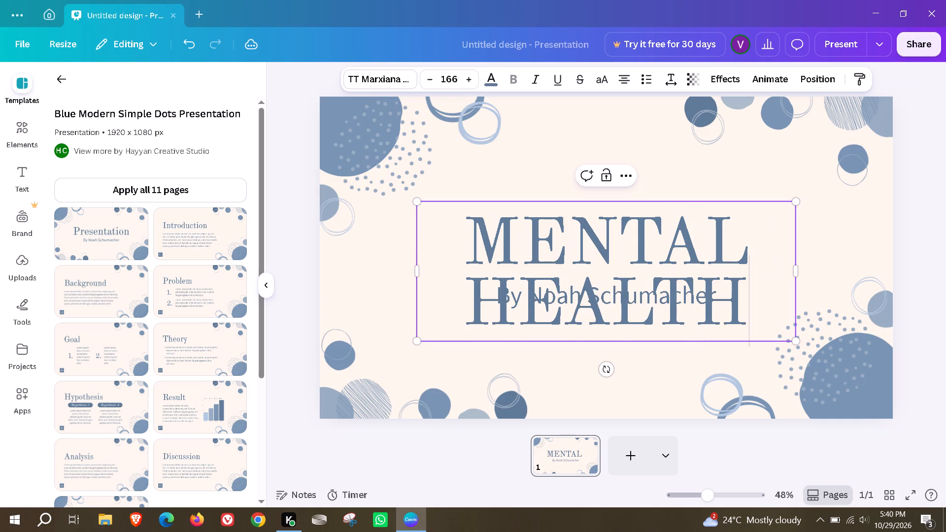
left_click_drag(795, 345, 702, 242)
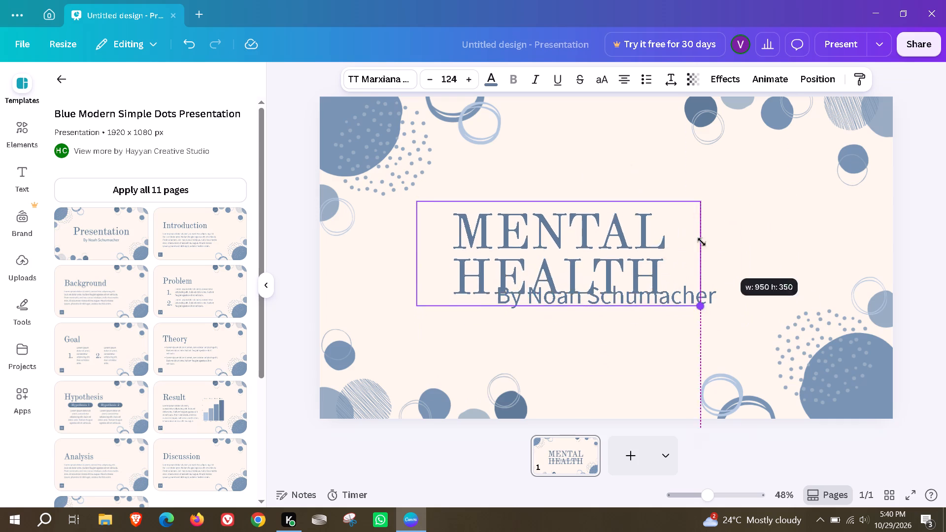
left_click_drag(702, 242, 672, 223)
key("space")
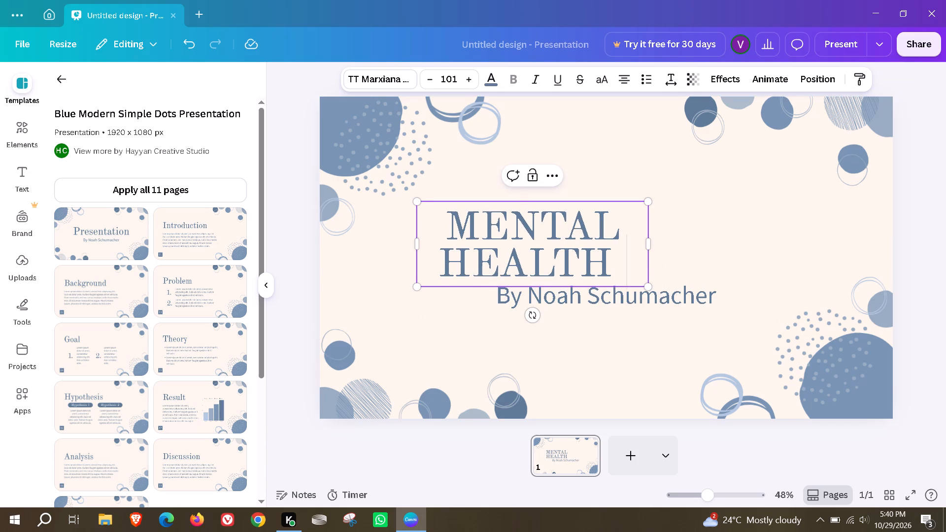
key("shift+w")
key("shift+BackSpace")
type("AWARENESS")
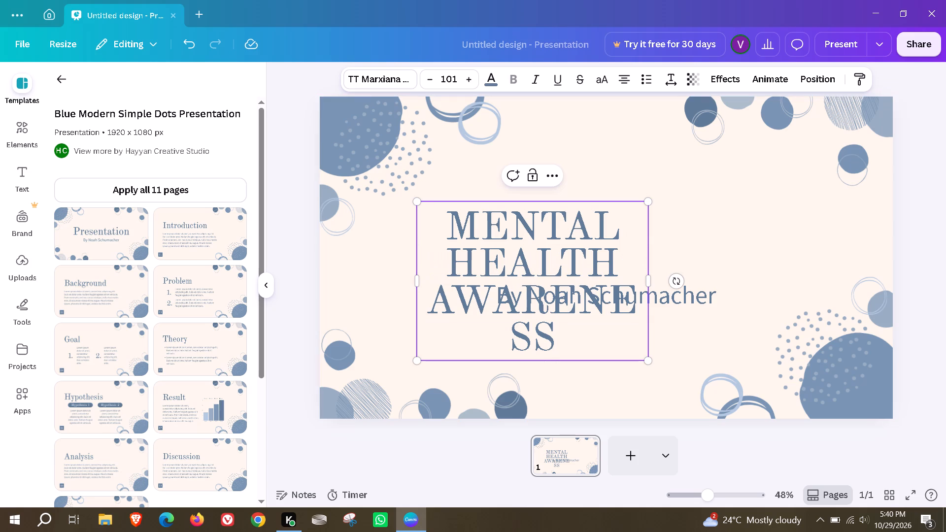
left_click_drag(652, 282, 794, 271)
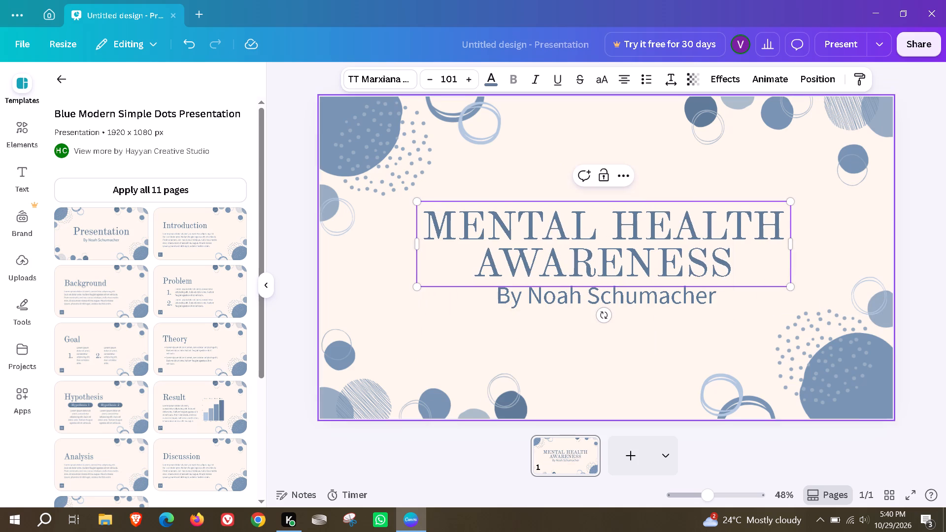
Change the author line to "by Vikram" and move it below the right end of the title.
double_click(650, 306)
type("by Vikram")
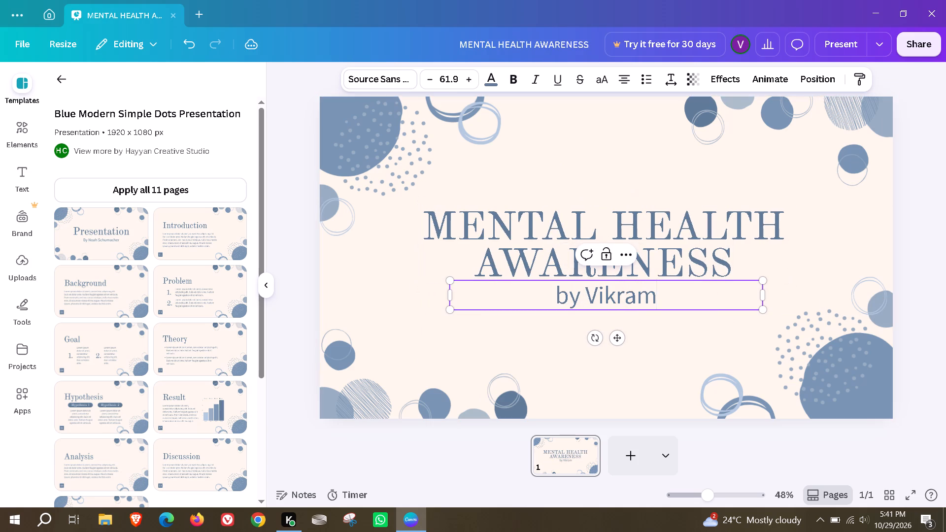
left_click(648, 351)
left_click_drag(617, 302, 738, 309)
Shrink the title to font size 85.6 and reposition it centrally, just above the author line.
left_click(608, 233)
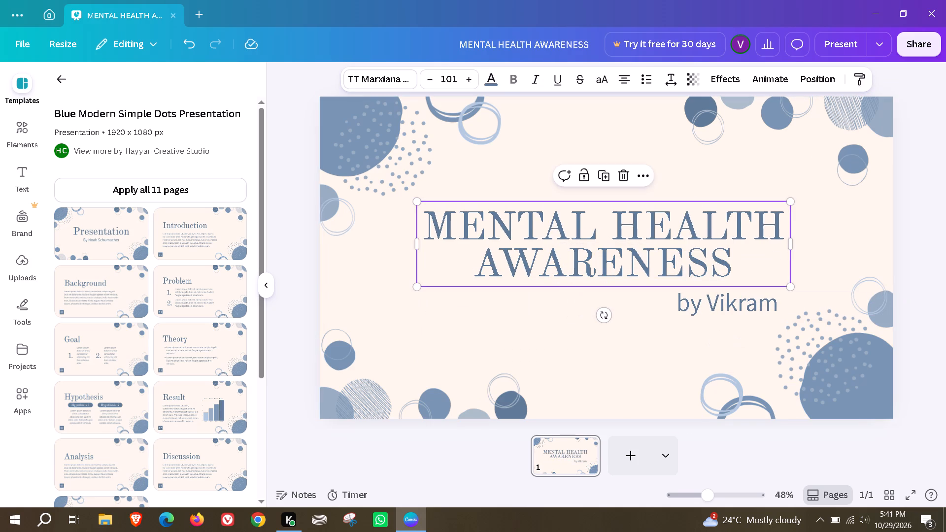
left_click_drag(789, 285, 736, 249)
left_click_drag(646, 232, 681, 228)
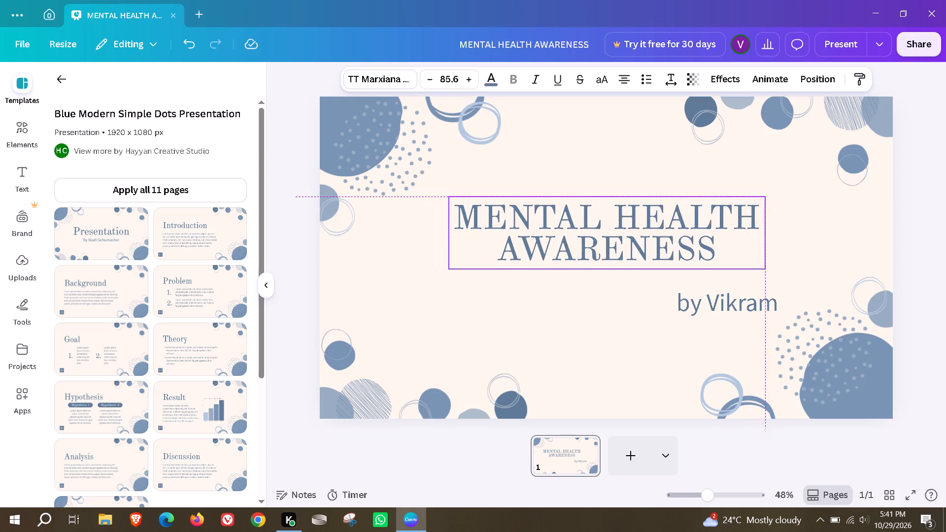
left_click_drag(681, 228, 676, 246)
left_click(794, 261)
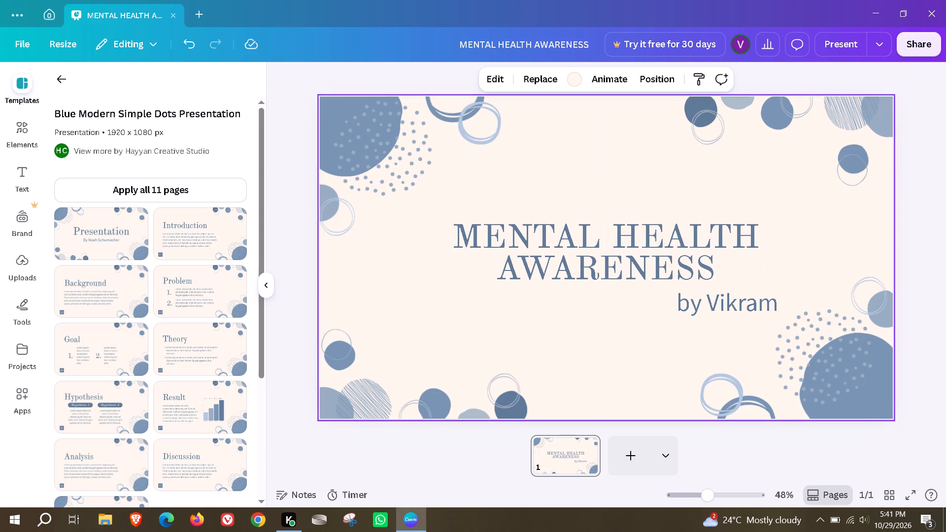
Add the template's Introduction layout as new page 2.
left_click(201, 228)
left_click(540, 303)
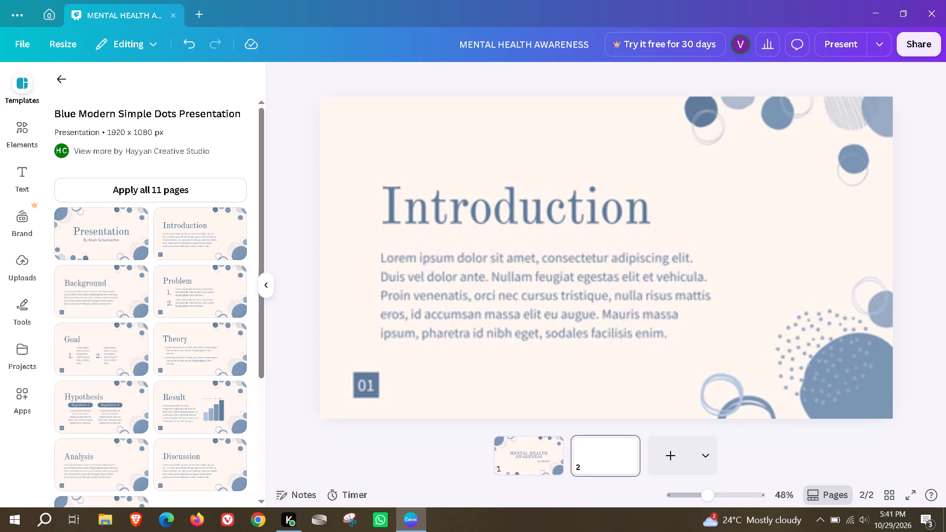
Replace the Introduction heading on page 2 with "AWARENESS" and shrink it to font size 65.5.
double_click(539, 200)
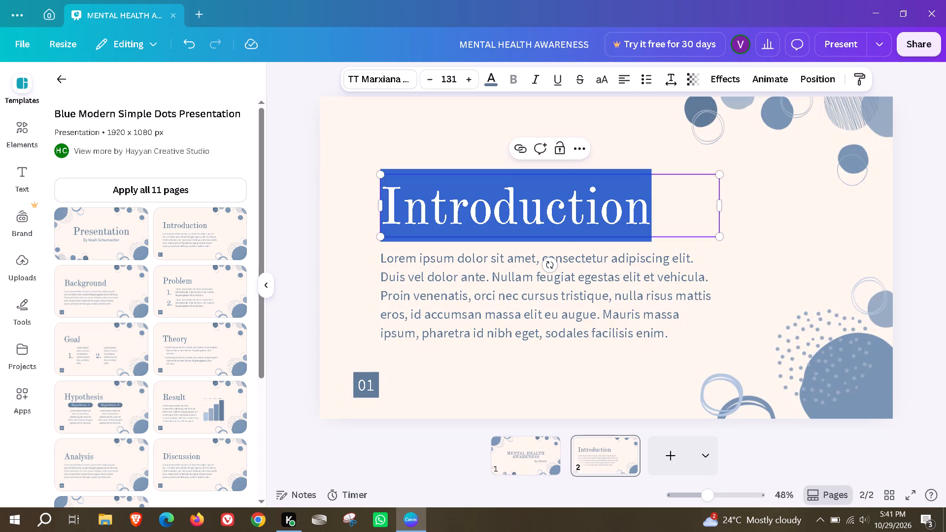
key("shift+a")
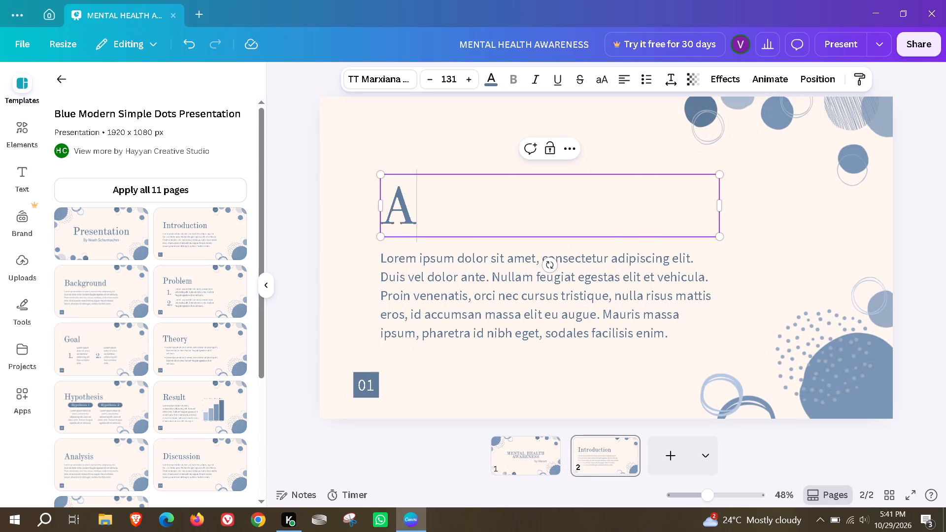
type("warene")
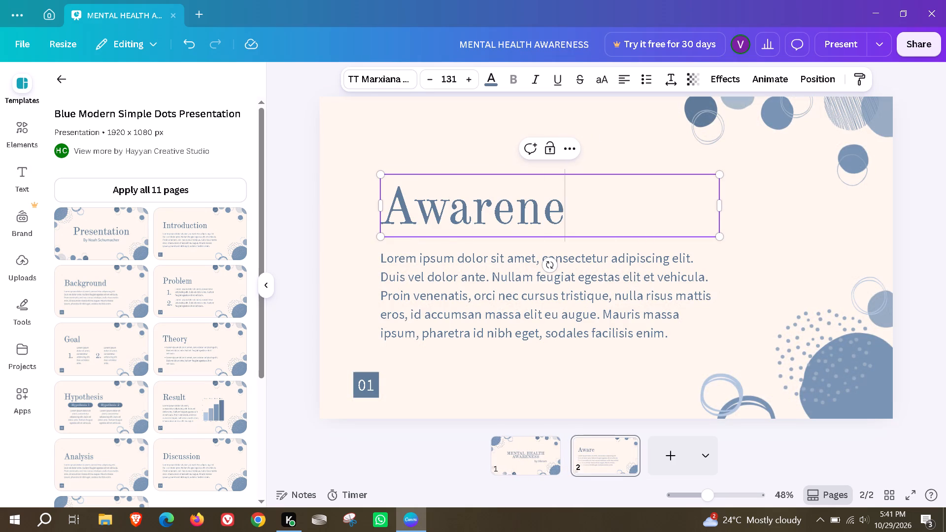
key("BackSpace")
key("BackSpace")
key("BackSpace")
key("BackSpace")
key("BackSpace")
key("BackSpace")
type("WARENESS")
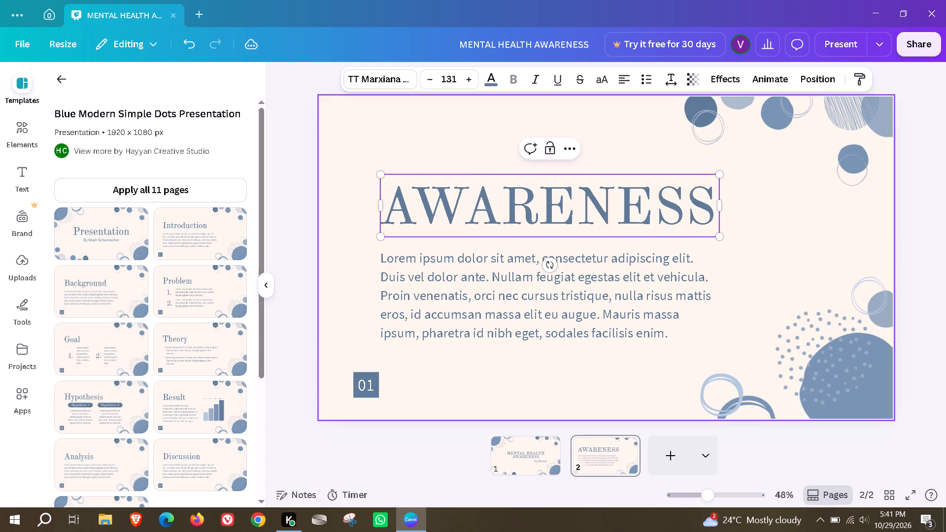
left_click_drag(721, 238, 551, 221)
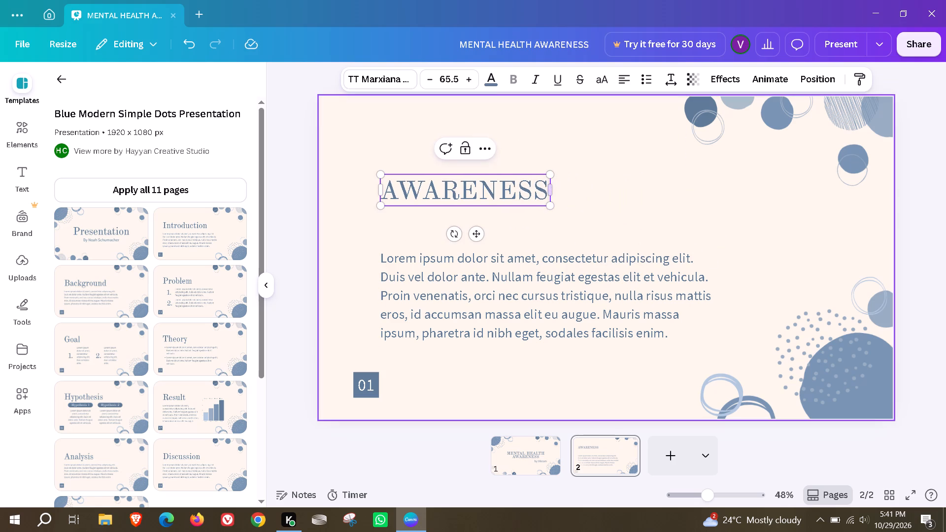
left_click(579, 204)
Replace page 2's placeholder paragraph with AI text generated from the prompt "generate 5-6 introducing mental health awareness".
double_click(530, 278)
left_click(580, 230)
scroll(637, 367, "down", 3)
left_click(625, 472)
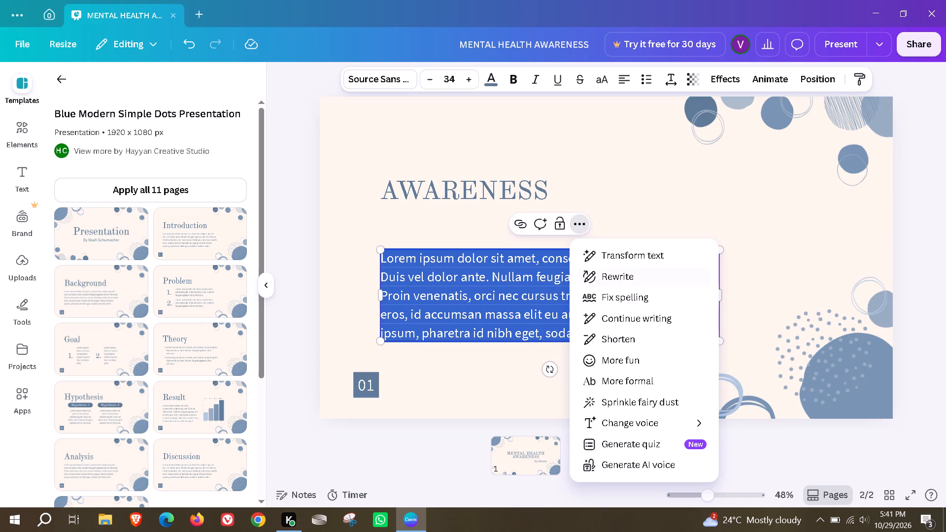
left_click(628, 260)
type("generate")
key("space")
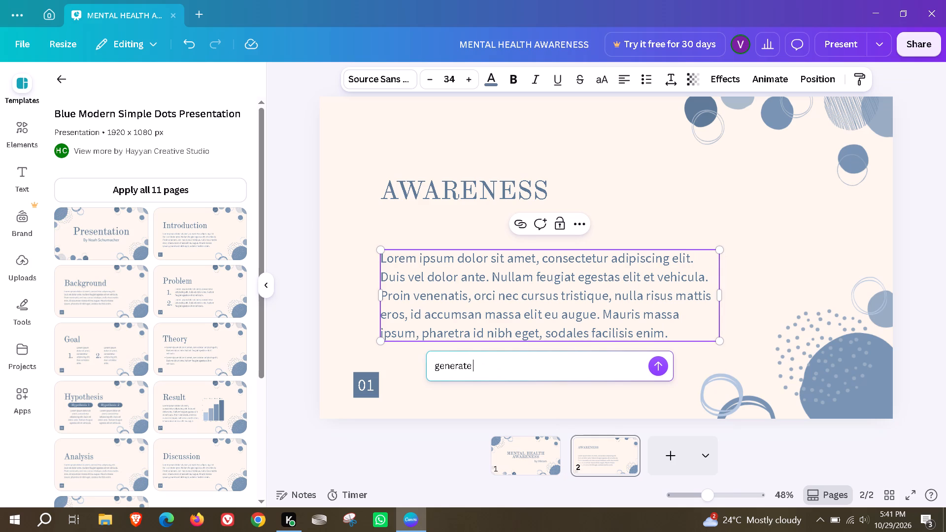
type("5-6 introducing mental health awre")
key("BackSpace")
key("BackSpace")
type("areness")
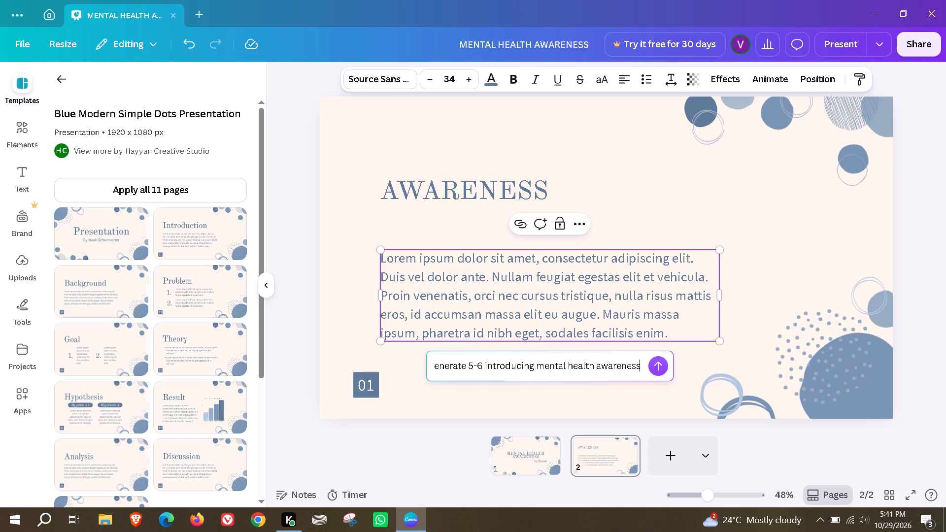
key("Return")
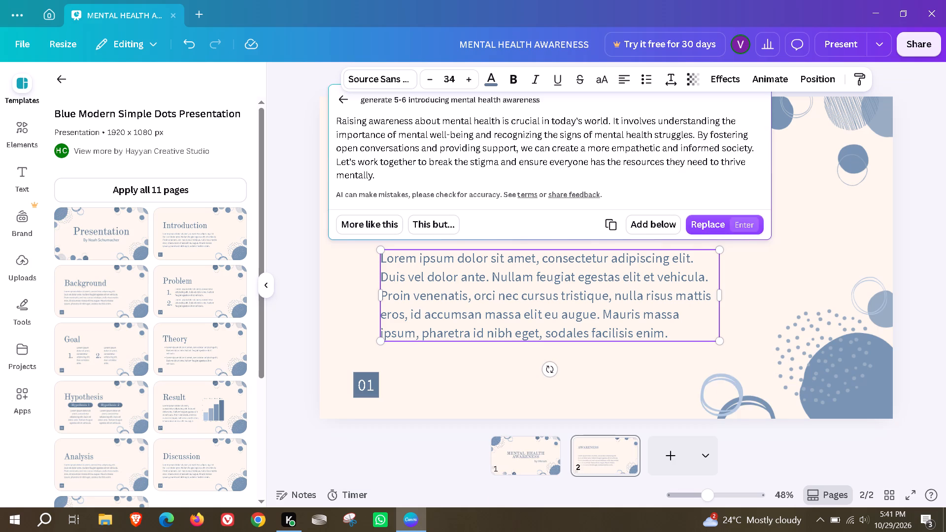
left_click(714, 217)
left_click(745, 262)
Move the page 2 paragraph up closer beneath the AWARENESS heading and scale it down slightly.
left_click_drag(551, 310, 554, 268)
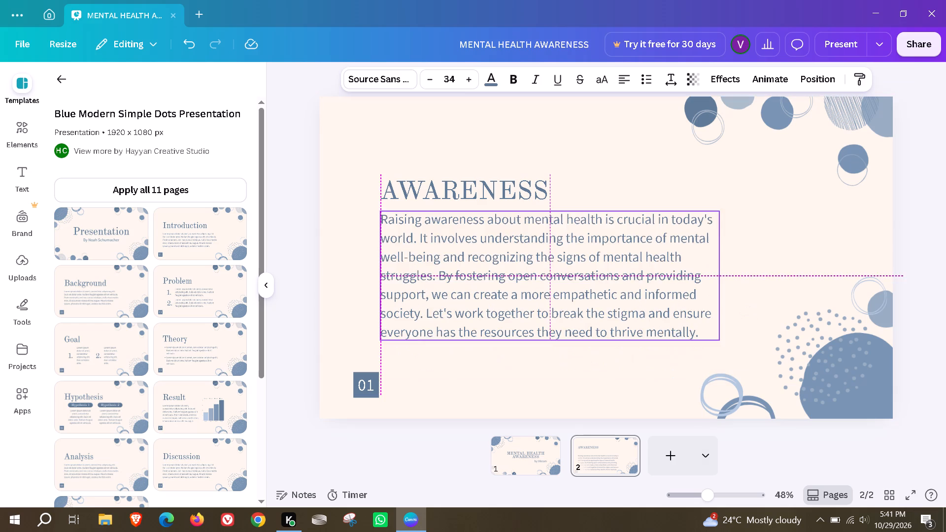
left_click_drag(554, 268, 551, 287)
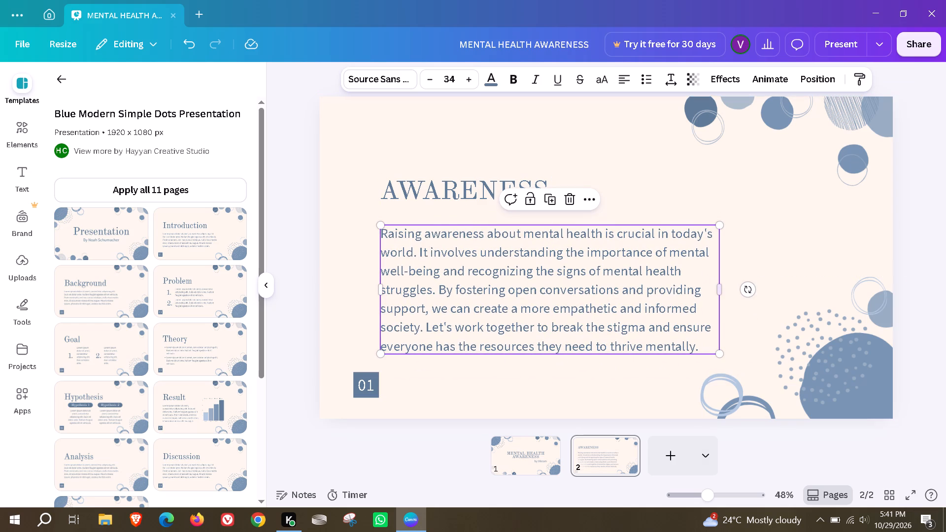
left_click_drag(717, 355, 684, 321)
left_click(755, 306)
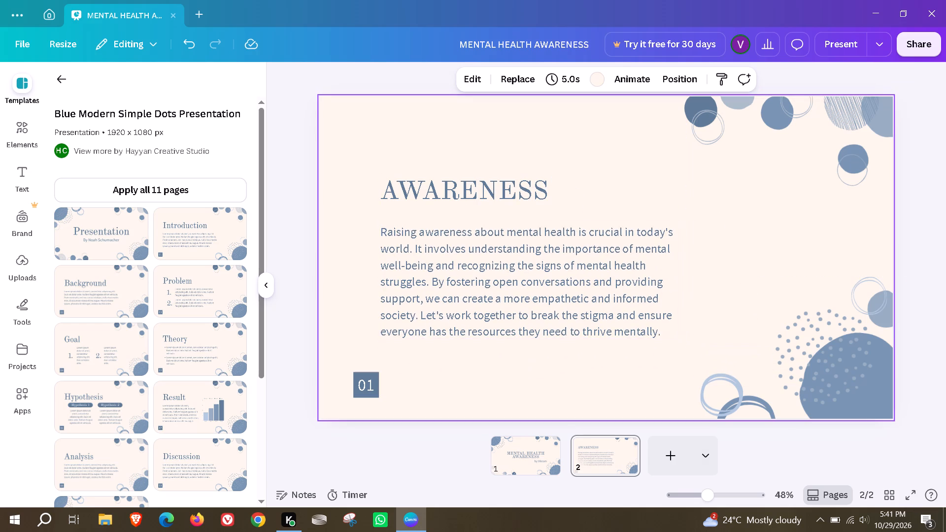
Add the template's Background layout as new page 3.
left_click(108, 294)
left_click(540, 304)
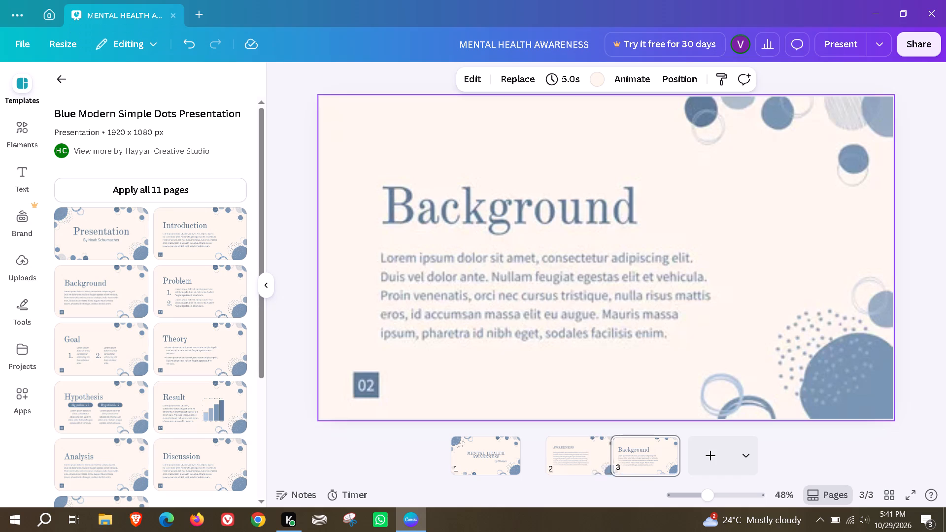
Replace the Background heading on page 3 with "WHAT IS MENTAL HEALTH ?", scaled down and widened to fit two lines.
double_click(544, 200)
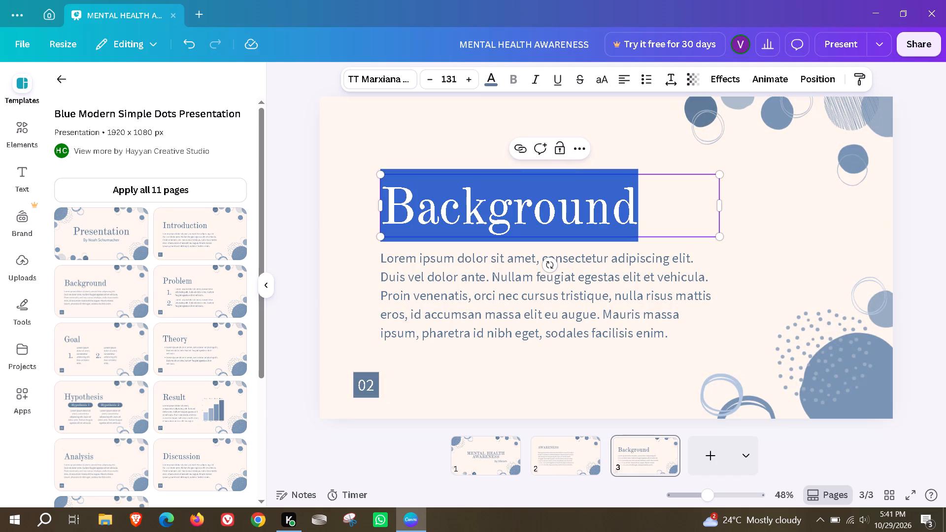
type("What")
key("BackSpace")
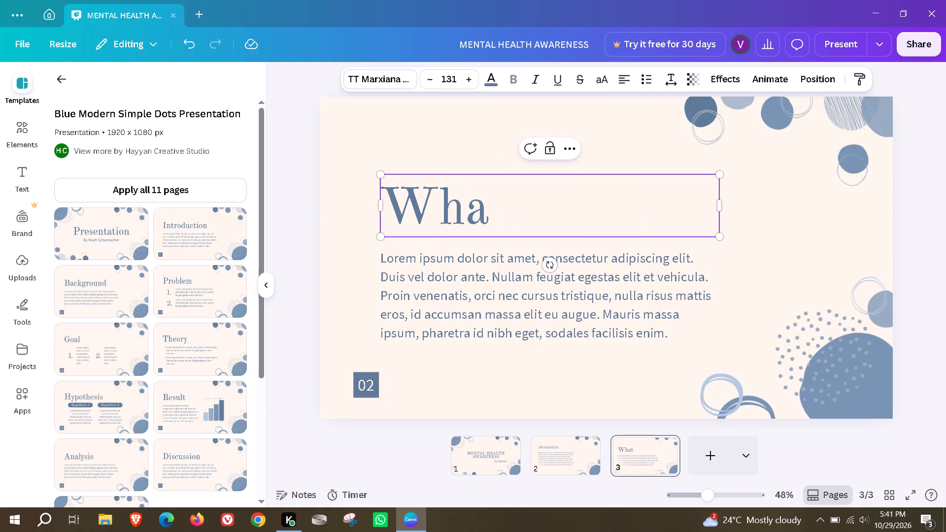
key("BackSpace")
key("BackSpace")
key("h")
key("BackSpace")
type("HAT IS MENTAL HEL")
key("shift+BackSpace")
type("ALTH")
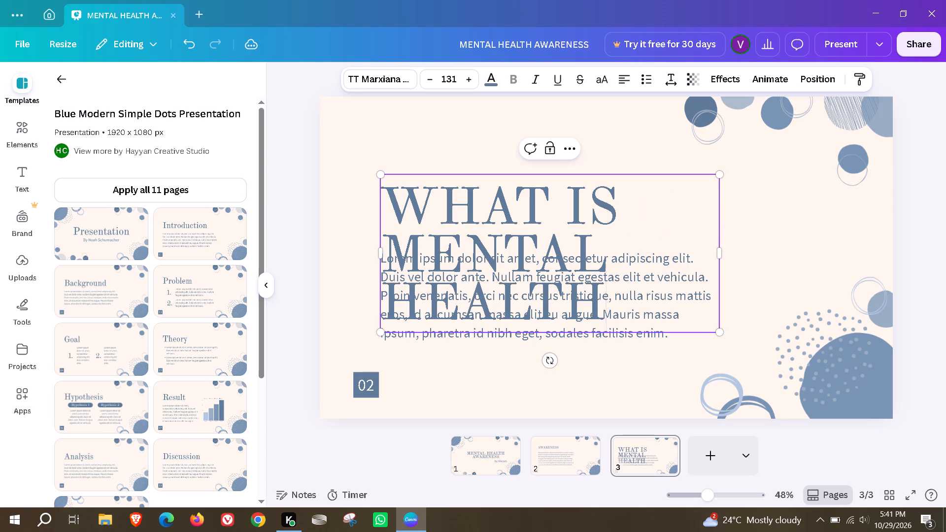
key("space")
type("?")
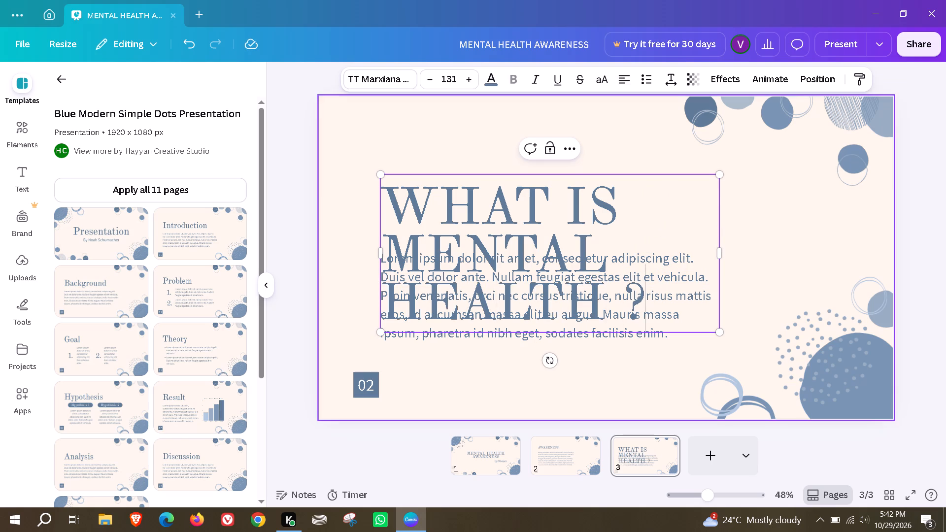
left_click_drag(717, 330, 623, 220)
left_click_drag(604, 222, 712, 227)
Replace page 3's placeholder paragraph with Magic Write text generated from the prompt "generate 5-6 lines on what is mental health".
double_click(586, 308)
left_click(587, 227)
scroll(672, 446, "down", 2)
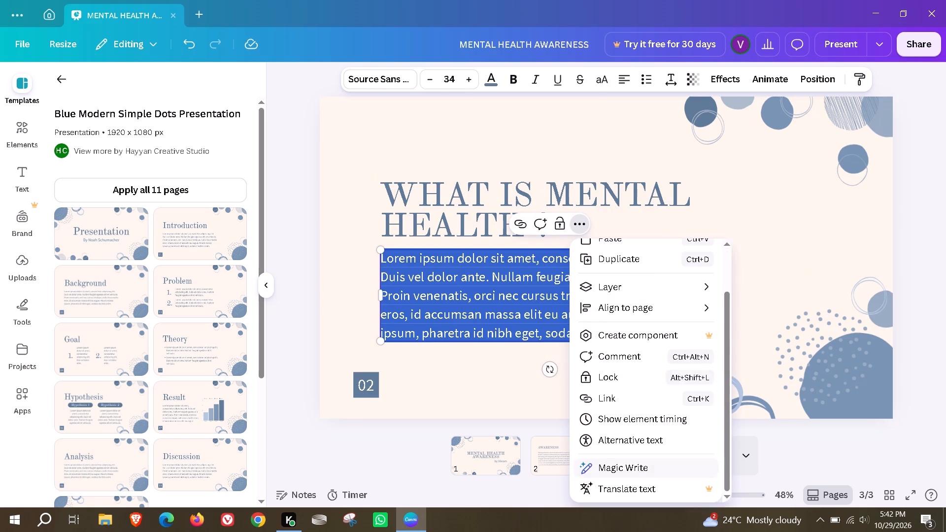
left_click(657, 467)
left_click(653, 254)
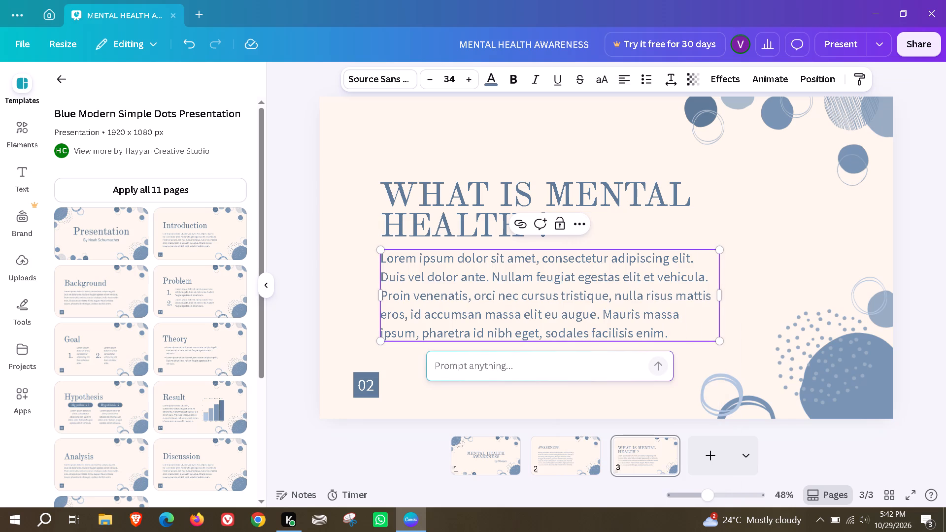
type("generate")
key("space")
type("5-6 lines on what is mental health")
key("Return")
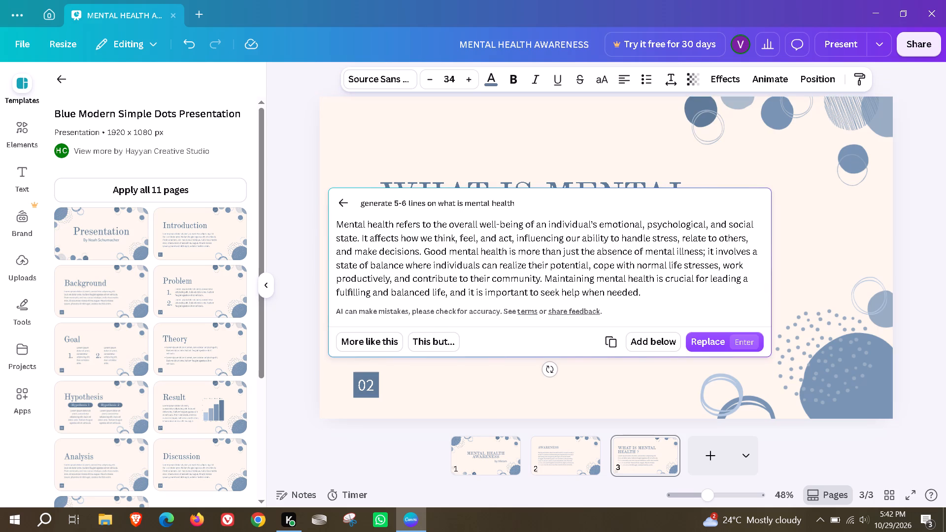
left_click(701, 350)
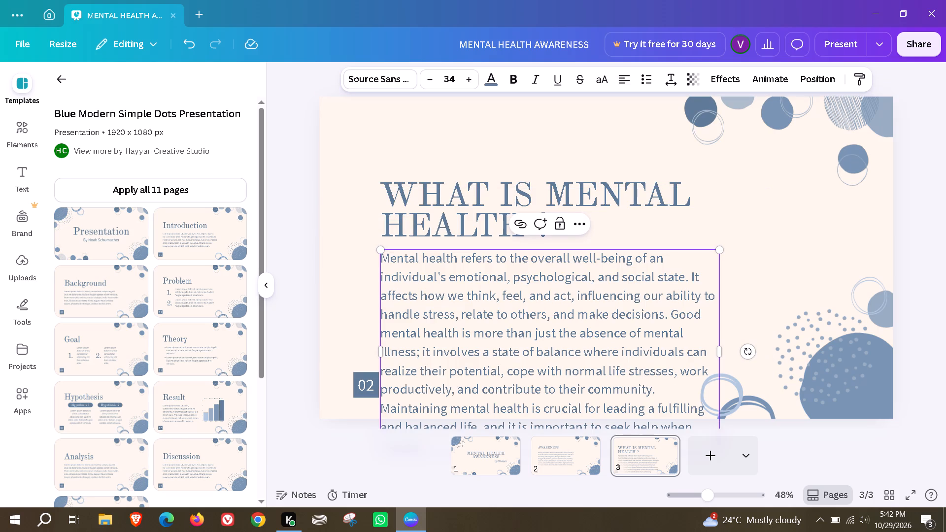
Widen the page 3 paragraph, scale it down to font size 26 and position it beneath the heading.
left_click_drag(726, 353, 795, 350)
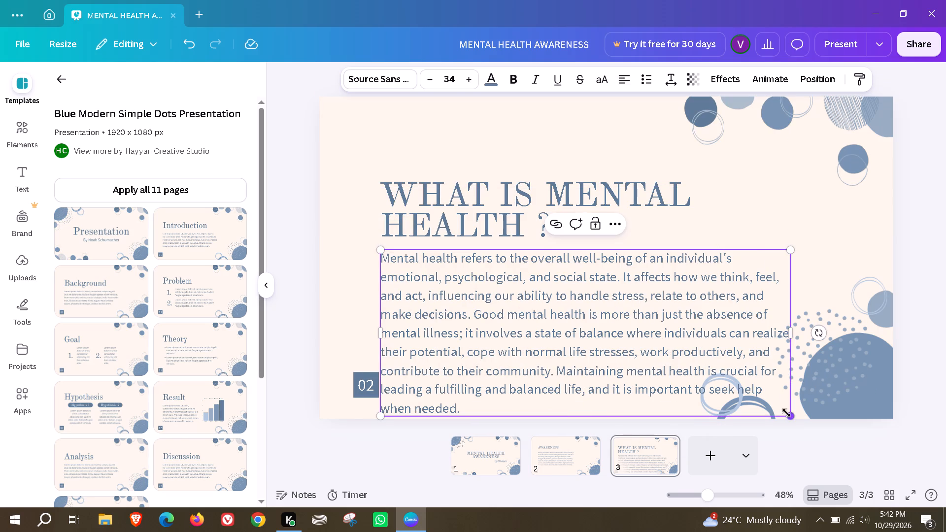
left_click_drag(786, 413, 720, 348)
left_click(756, 264)
left_click_drag(544, 313, 550, 307)
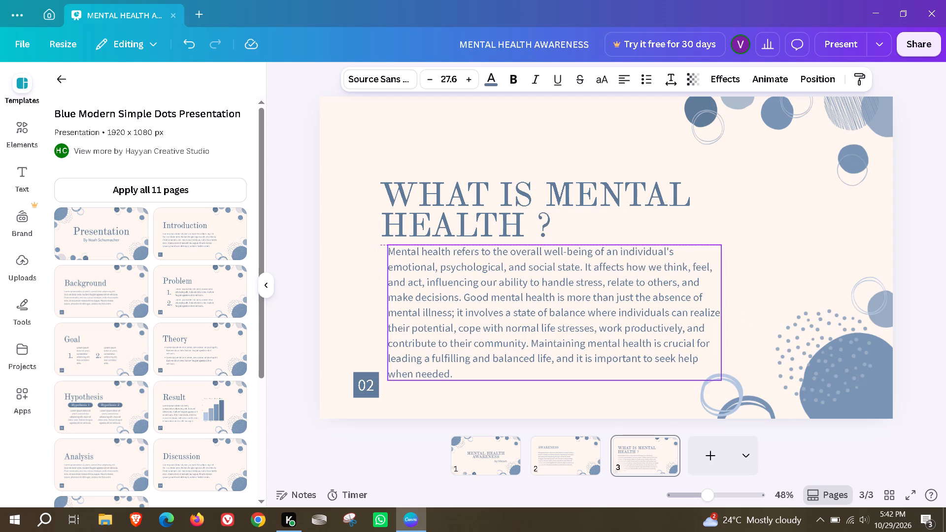
left_click_drag(550, 307, 544, 307)
left_click_drag(712, 378, 692, 368)
left_click_drag(695, 306, 730, 313)
left_click(777, 247)
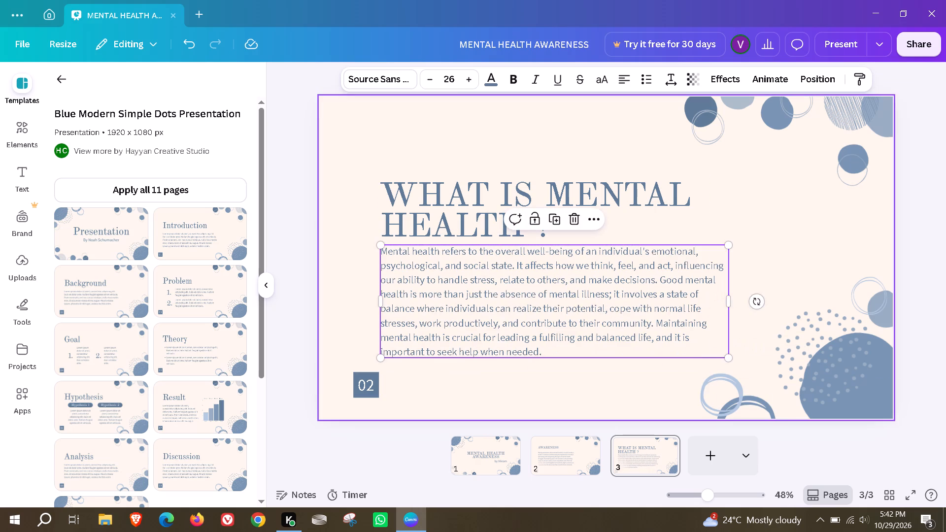
left_click_drag(591, 293, 589, 303)
Shrink the page 3 heading to font size 43.7, widen it to a single line and place it just above the paragraph.
left_click(632, 209)
left_click_drag(708, 243, 668, 223)
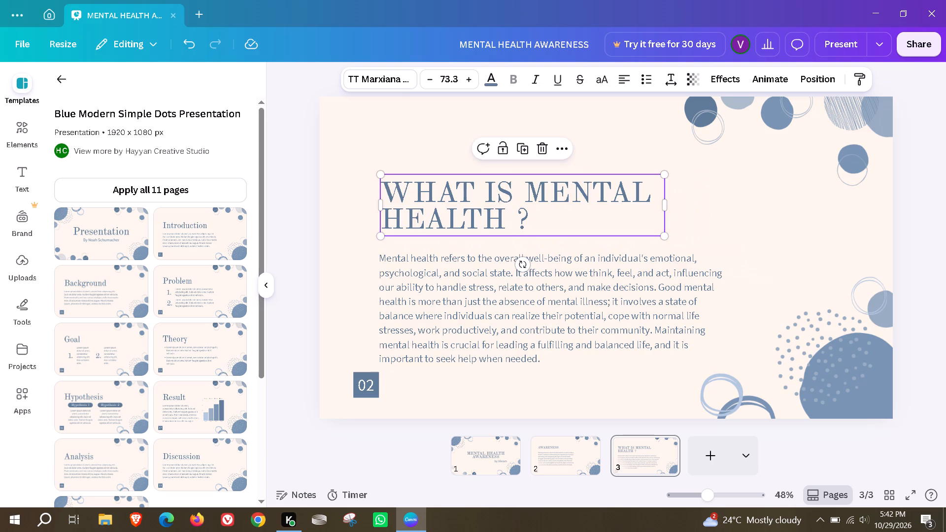
left_click_drag(529, 217, 562, 181)
left_click_drag(695, 173, 781, 188)
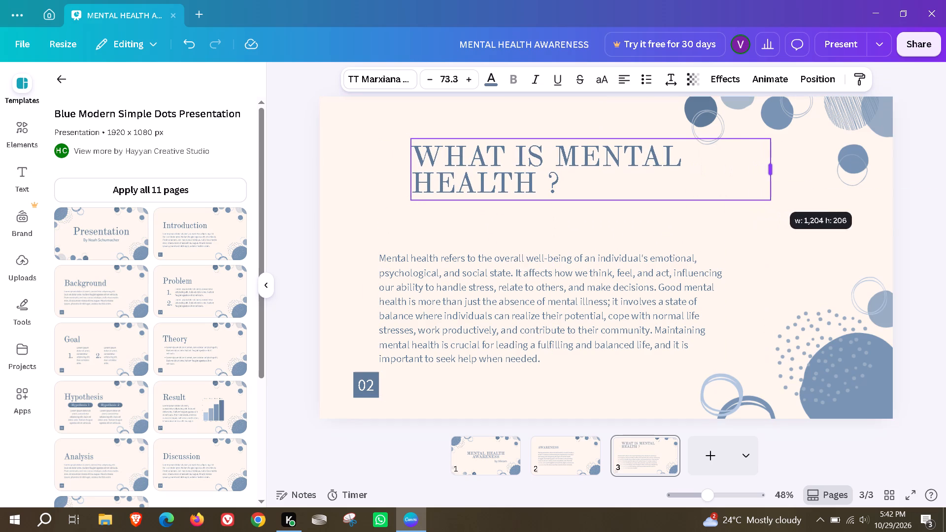
left_click_drag(781, 188, 818, 181)
left_click_drag(817, 197, 647, 206)
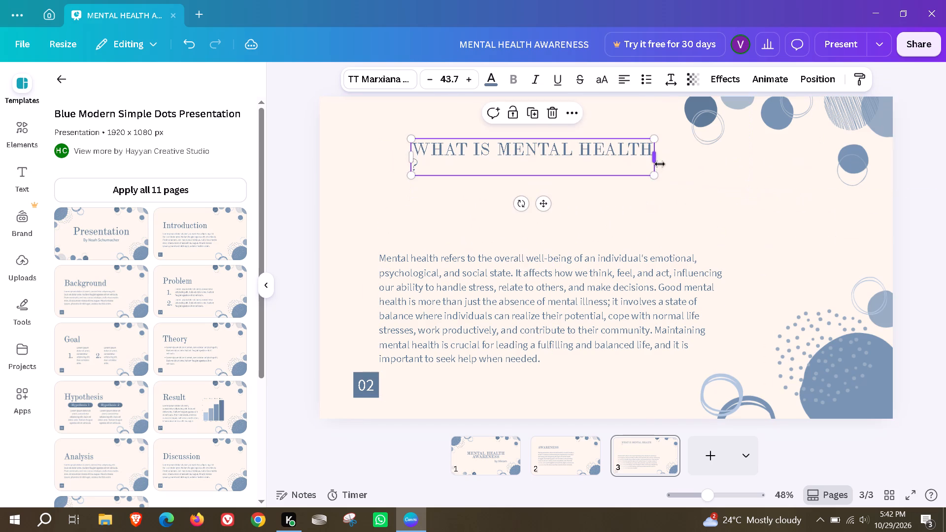
left_click_drag(660, 164, 700, 163)
left_click(620, 206)
left_click_drag(574, 156, 578, 163)
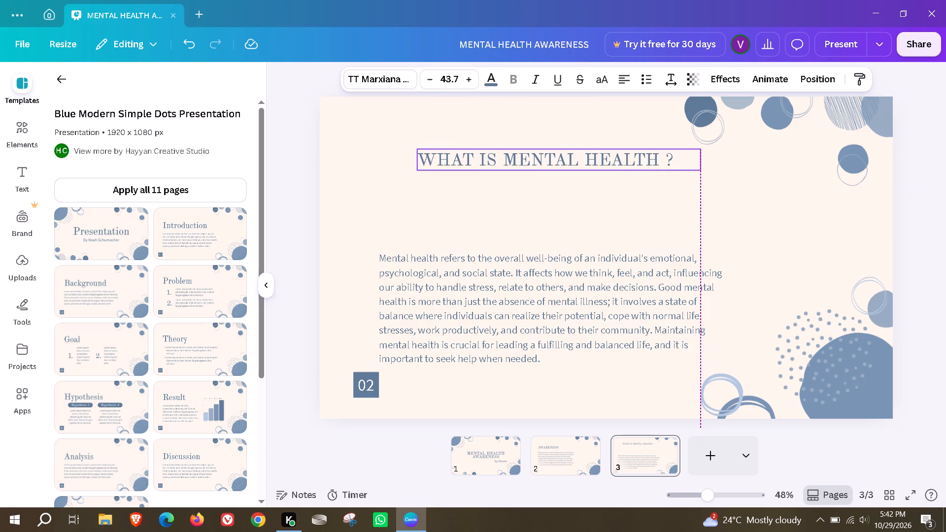
left_click_drag(578, 163, 571, 167)
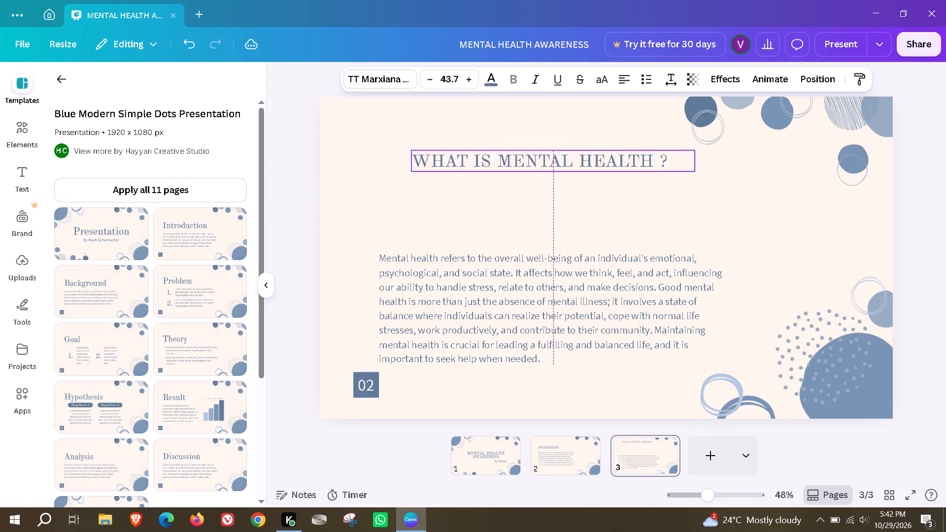
left_click_drag(571, 167, 559, 231)
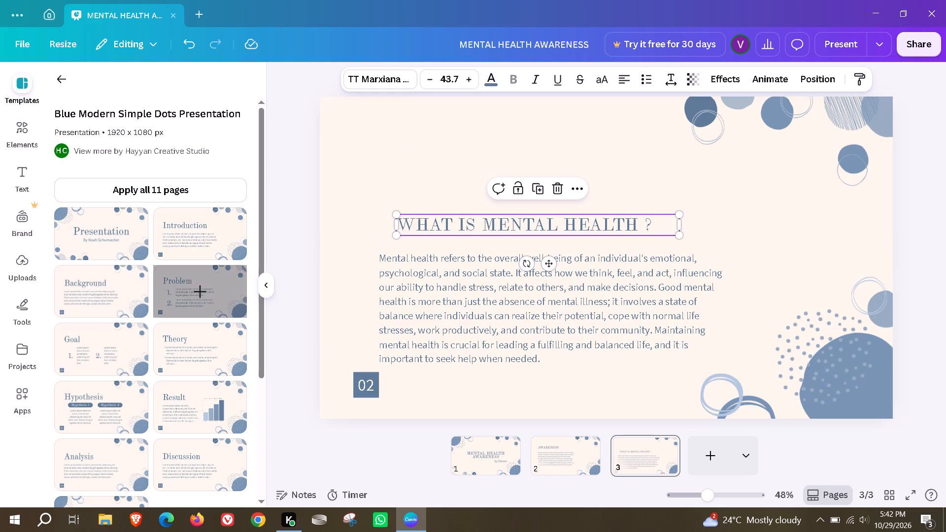
Add the template's Problem layout as new page 4.
left_click(181, 301)
left_click(522, 294)
Replace the Problem heading on page 4 with "WHY MENTAL HEALTH AWARENESS MATTERS ?", scaled down and widened to fit two lines.
double_click(524, 202)
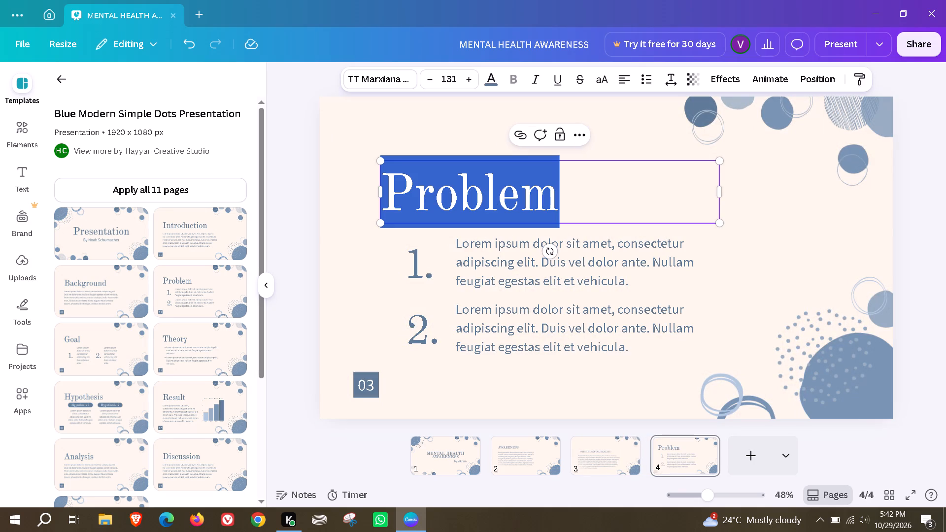
type("Eh")
key("BackSpace")
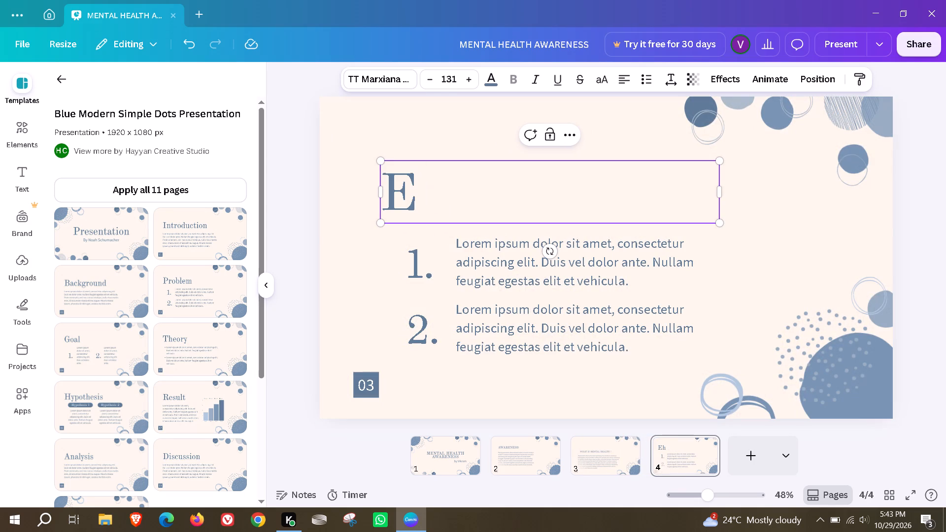
key("BackSpace")
type("WHYM")
key("shift+BackSpace")
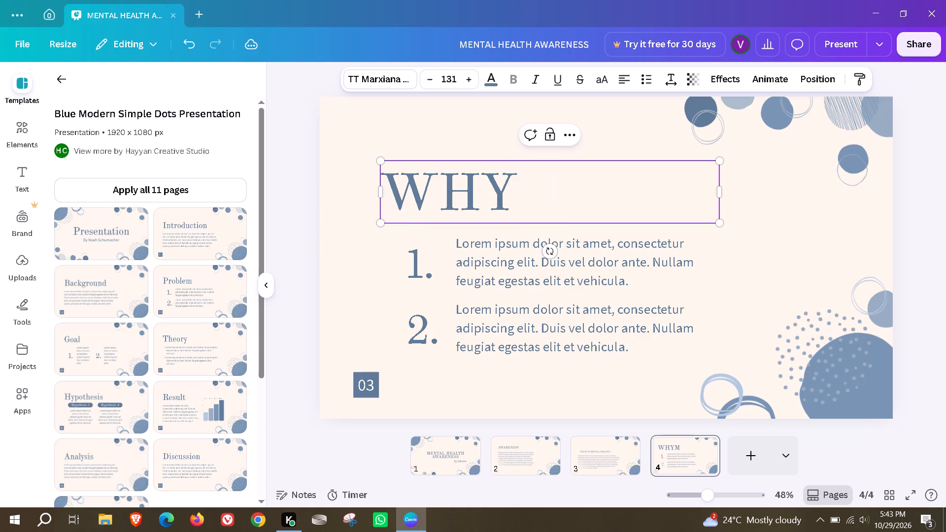
key("space")
type("MENTAL")
key("space")
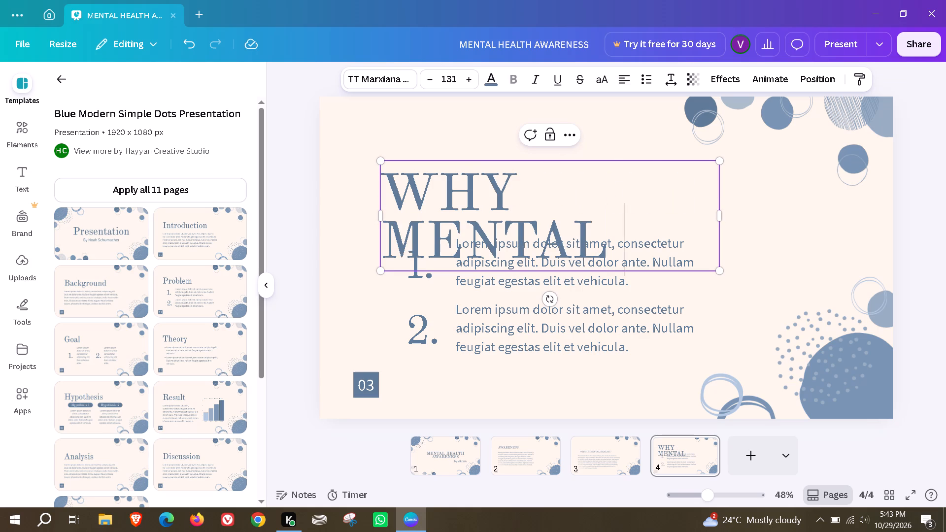
type("HEALTH AWARENESS MATTERS")
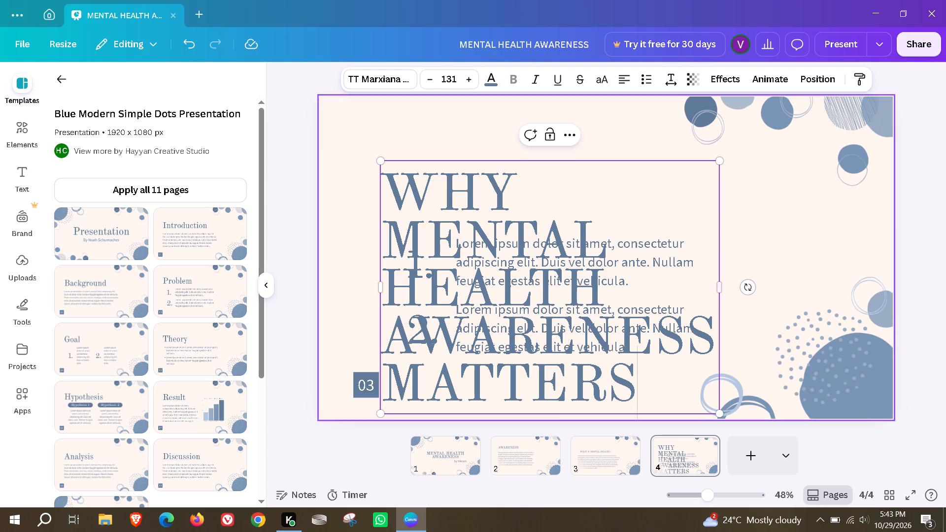
key("space")
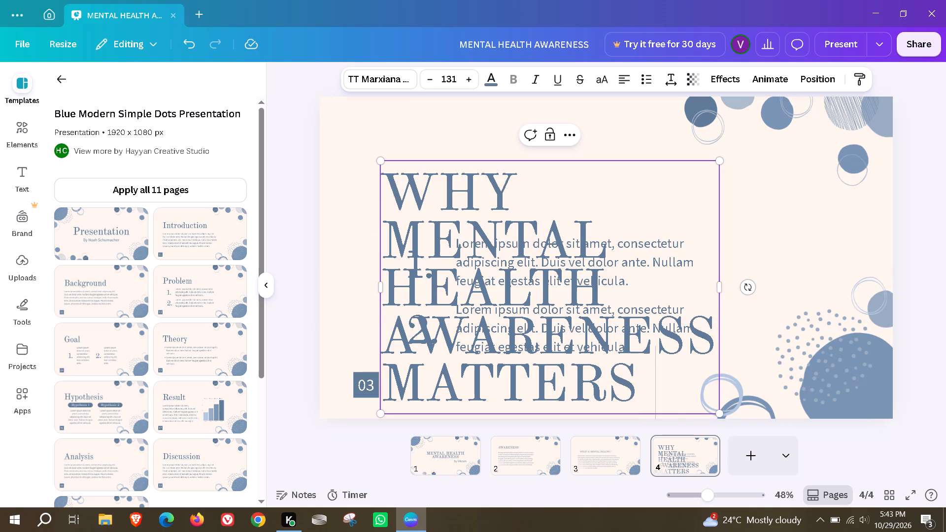
type("?")
left_click_drag(720, 415, 580, 219)
left_click_drag(538, 217, 773, 224)
Delete the numerals 1. and 2. and the second placeholder paragraph from page 4.
left_click(416, 279)
left_click(444, 211)
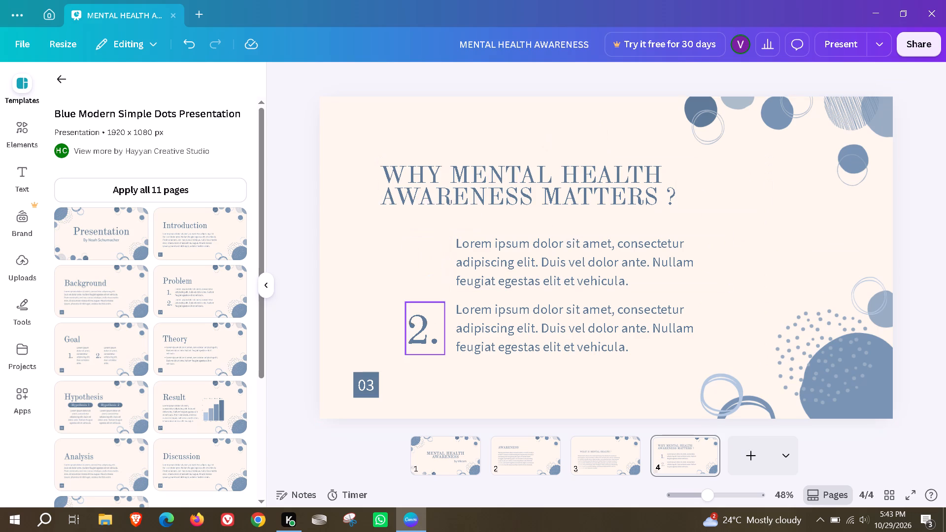
left_click(430, 335)
left_click(446, 276)
left_click(518, 332)
left_click(615, 276)
Replace page 4's remaining placeholder paragraph with AI text generated from the prompt "generate 5-6 lines on why mental health awareness matters".
double_click(548, 259)
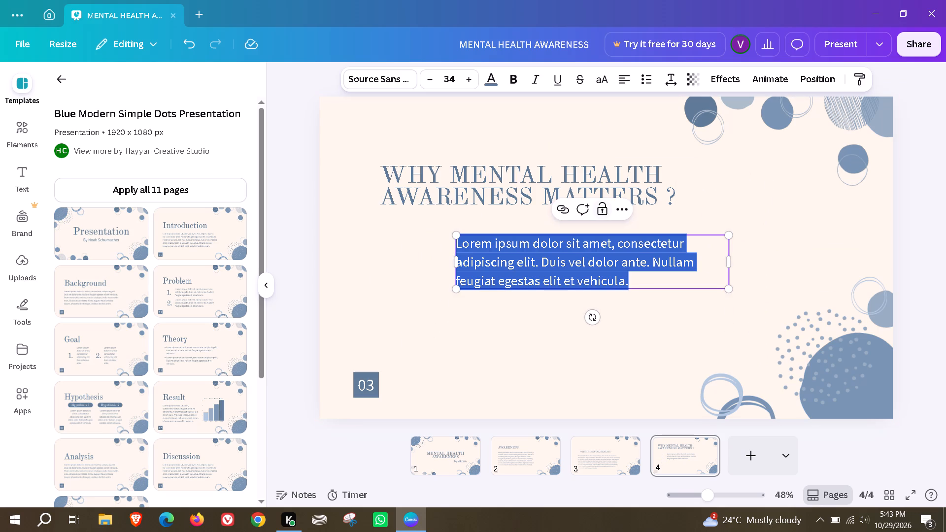
left_click(616, 211)
scroll(683, 401, "down", 3)
left_click(689, 465)
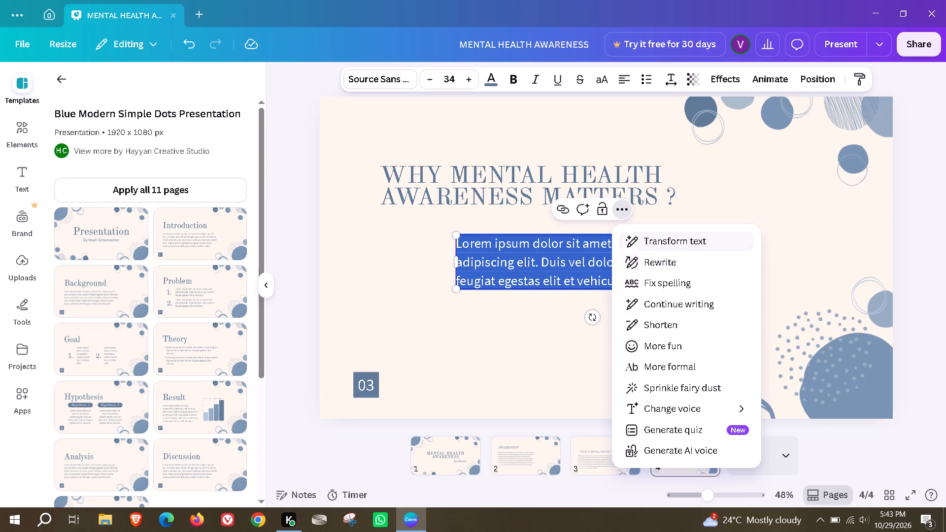
left_click(679, 241)
type("generate 5-6 lines on why mental healt")
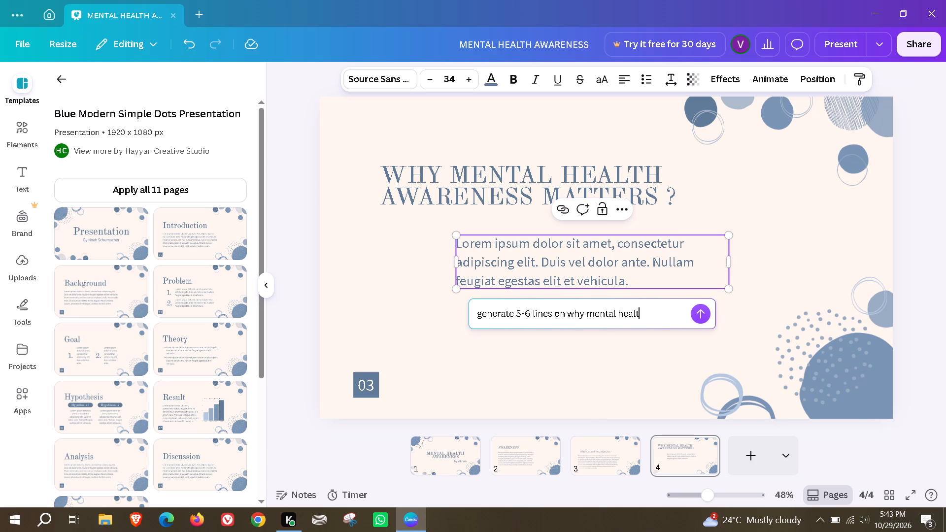
type("hawa")
key("BackSpace")
key("BackSpace")
key("BackSpace")
key("space")
type("ware")
key("BackSpace")
key("BackSpace")
key("BackSpace")
key("a")
key("BackSpace")
key("BackSpace")
key("a")
type("waree")
key("BackSpace")
type("ness matter s")
key("BackSpace")
key("BackSpace")
key("s")
key("Return")
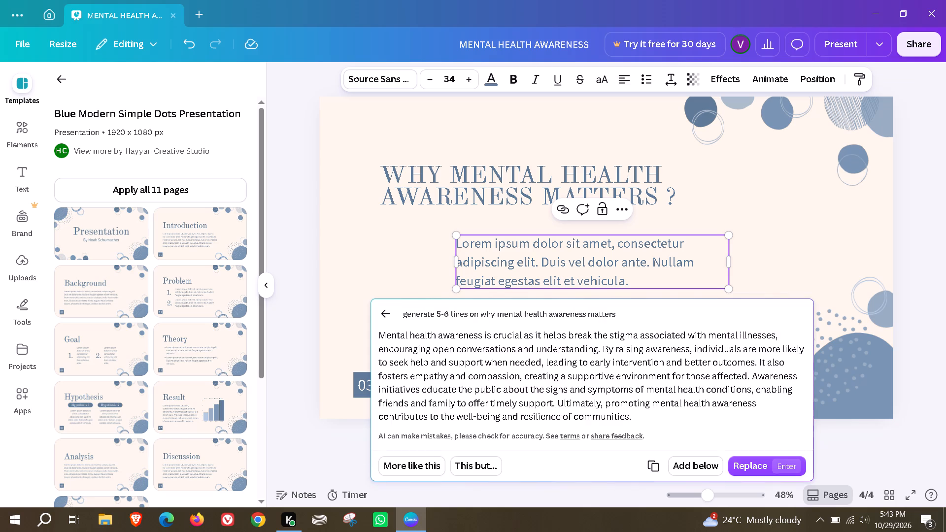
left_click(751, 347)
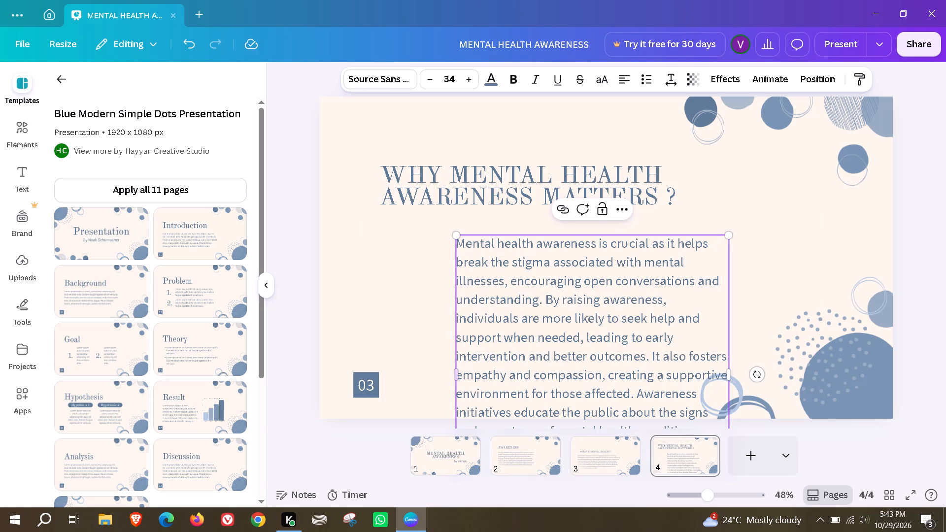
Widen the page 4 paragraph, scale it down to font size 27.1 and align it directly beneath the heading.
left_click_drag(455, 375, 347, 341)
left_click(804, 229)
left_click_drag(535, 332, 562, 238)
left_click_drag(756, 348, 672, 321)
left_click_drag(589, 272, 589, 275)
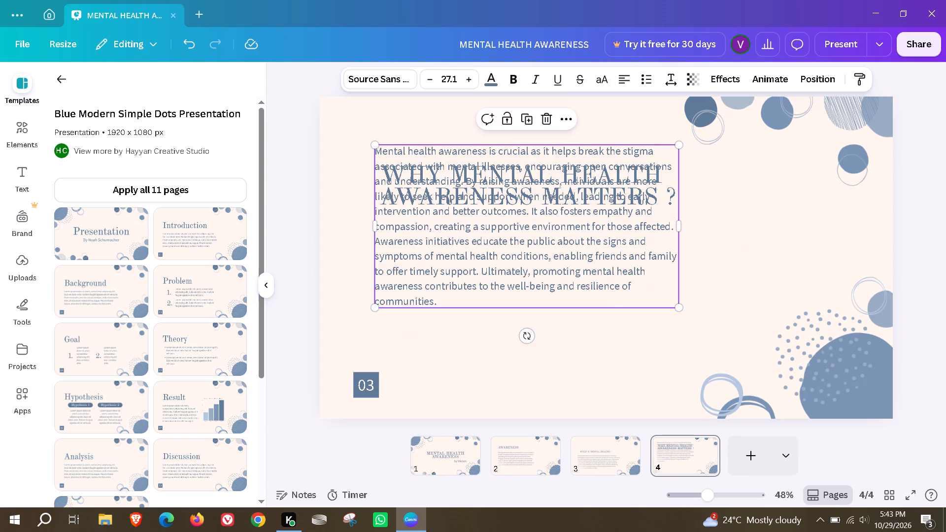
left_click_drag(589, 275, 598, 340)
left_click(761, 315)
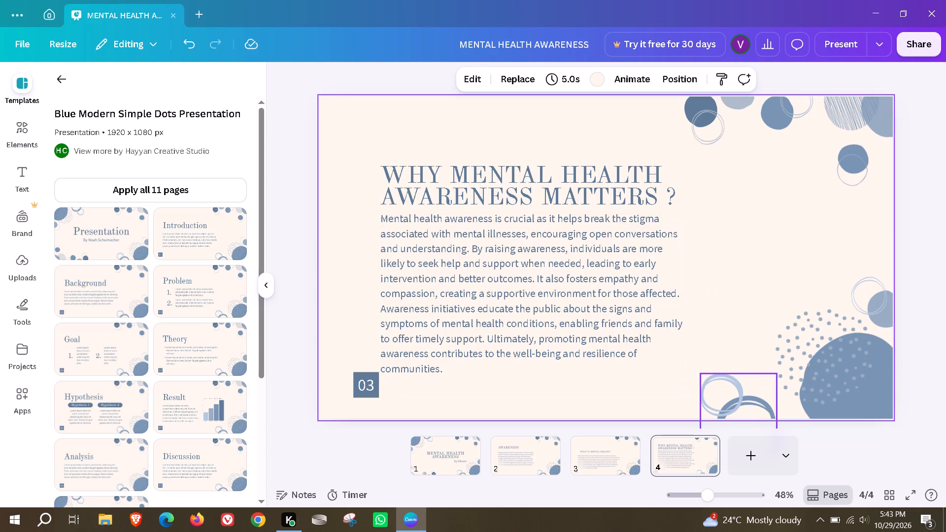
Add the template's Goal layout as new page 5.
left_click(117, 355)
left_click(521, 303)
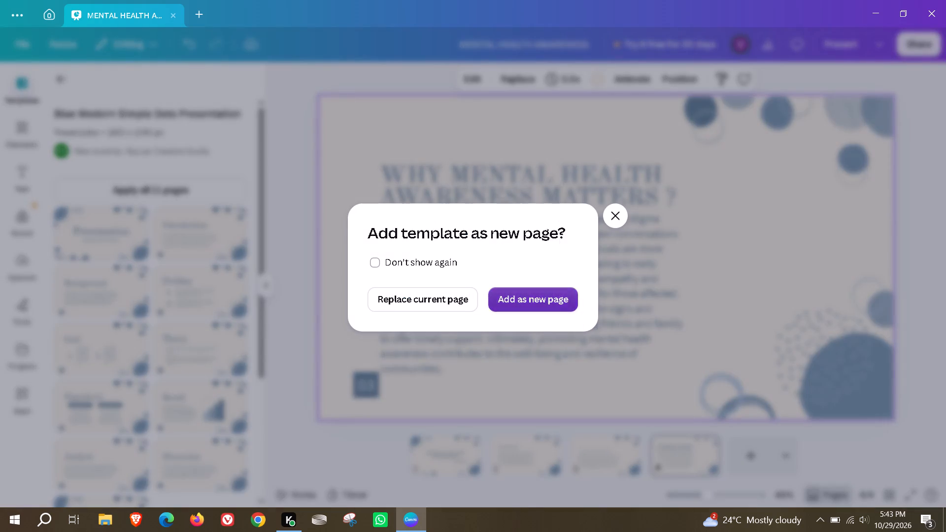
Replace page 5's Goal heading with "COMMON MENTAL HEALTH CHALLENGES", scaled to font size 65.5 and widened to fit on two lines.
double_click(446, 208)
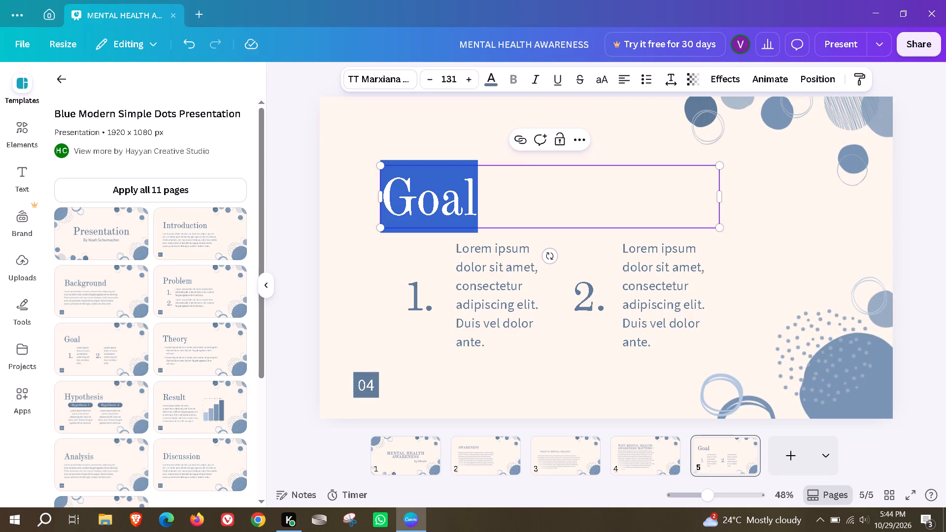
type("COMMON MENTAL HEALTH CHALLENGES")
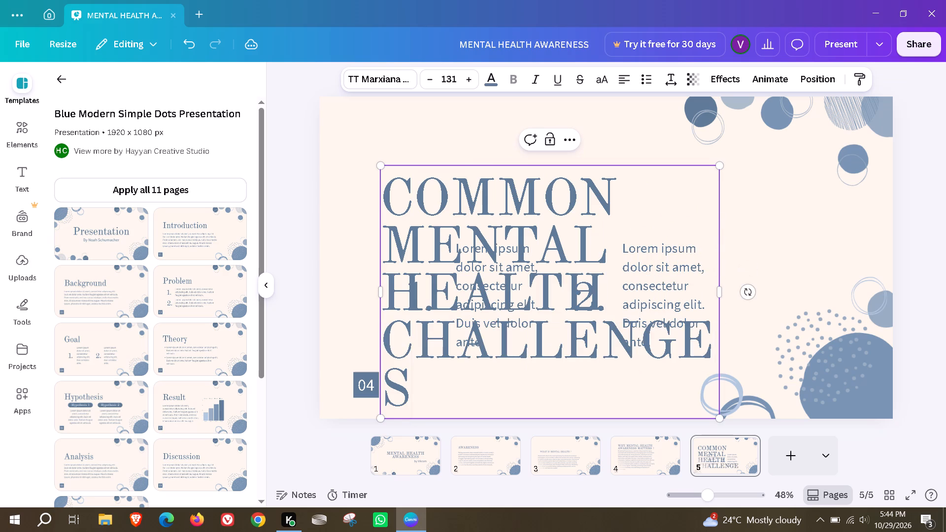
left_click_drag(721, 421, 566, 277)
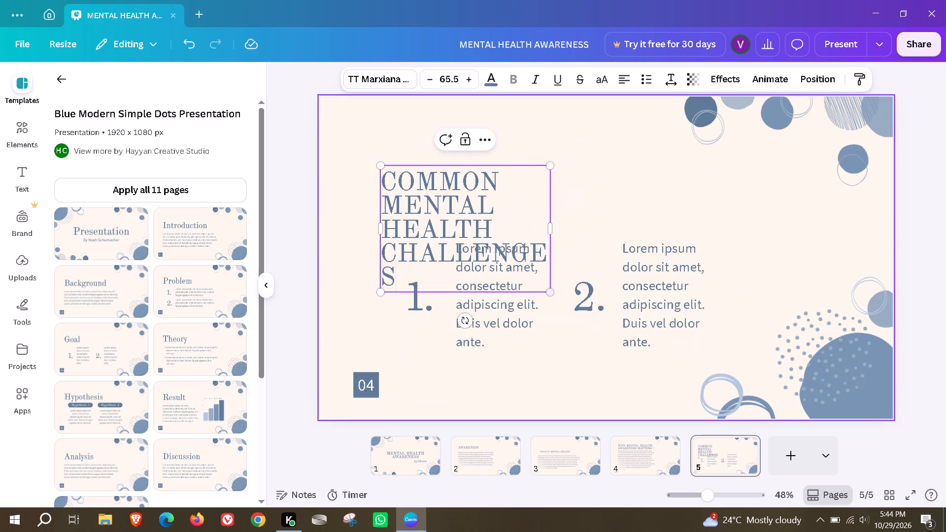
left_click_drag(552, 228, 715, 223)
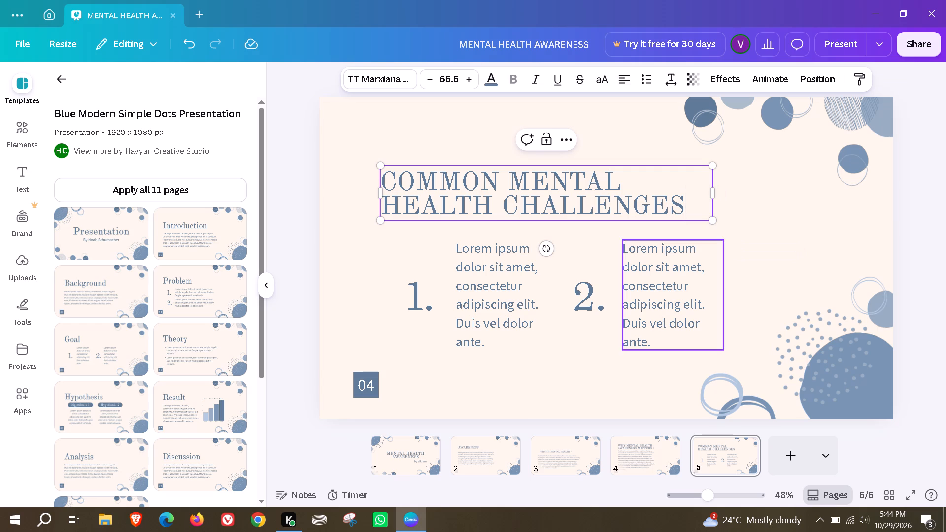
left_click(585, 357)
Delete the numerals 1. and 2. and the second placeholder paragraph from page 5.
left_click(433, 307)
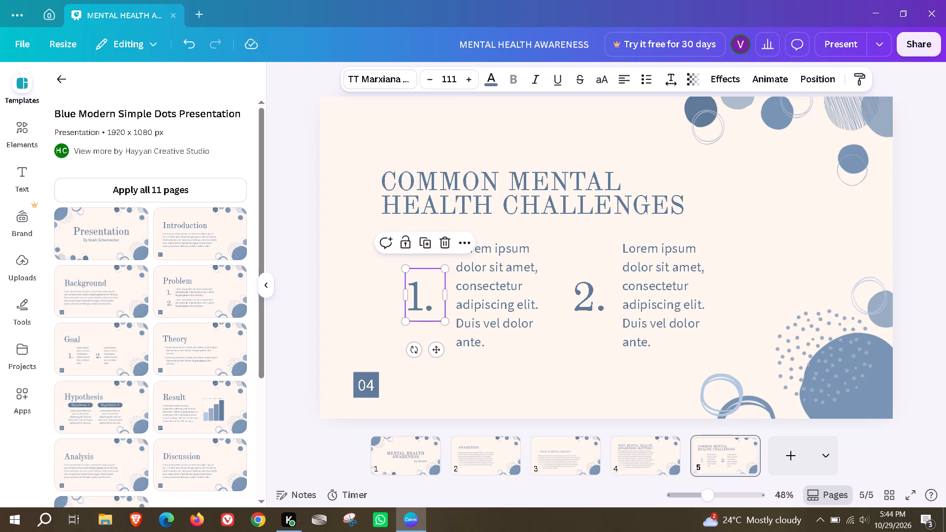
left_click(444, 247)
left_click(610, 294)
left_click(609, 244)
left_click(643, 261)
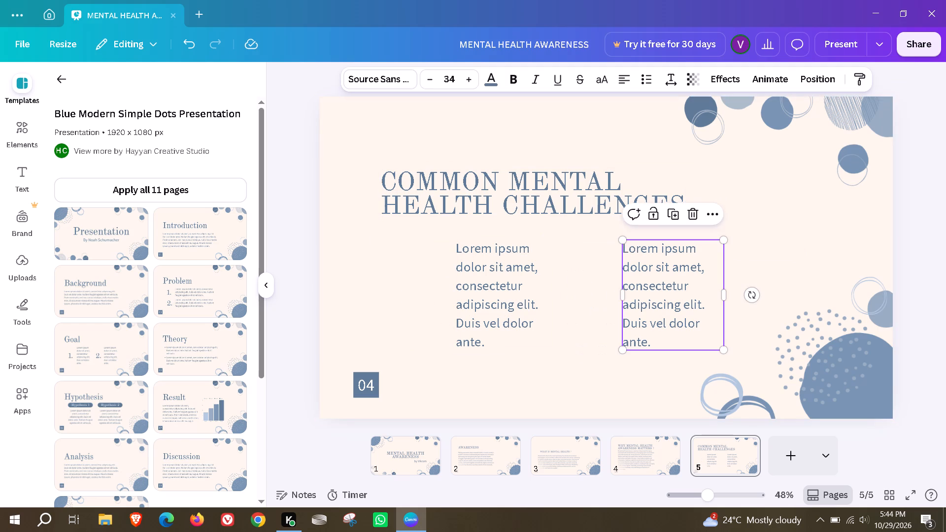
left_click(693, 212)
Replace page 5's remaining placeholder paragraph with AI text generated from the prompt "generate in 5-6 lines on common mental health challenges".
double_click(501, 267)
left_click(529, 219)
scroll(640, 376, "down", 4)
left_click(632, 461)
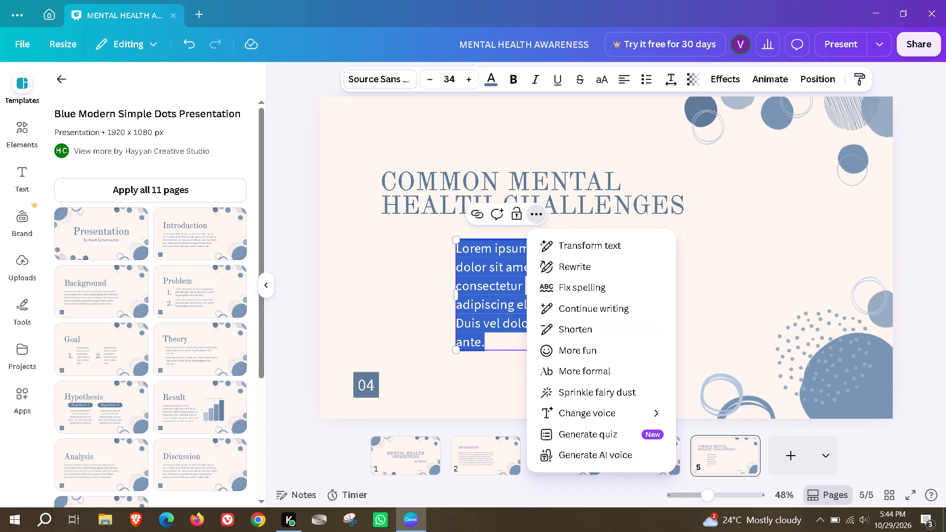
left_click(623, 254)
type("generte")
key("BackSpace")
key("a")
key("BackSpace")
key("BackSpace")
type("ate in 5-6 lines")
key("space")
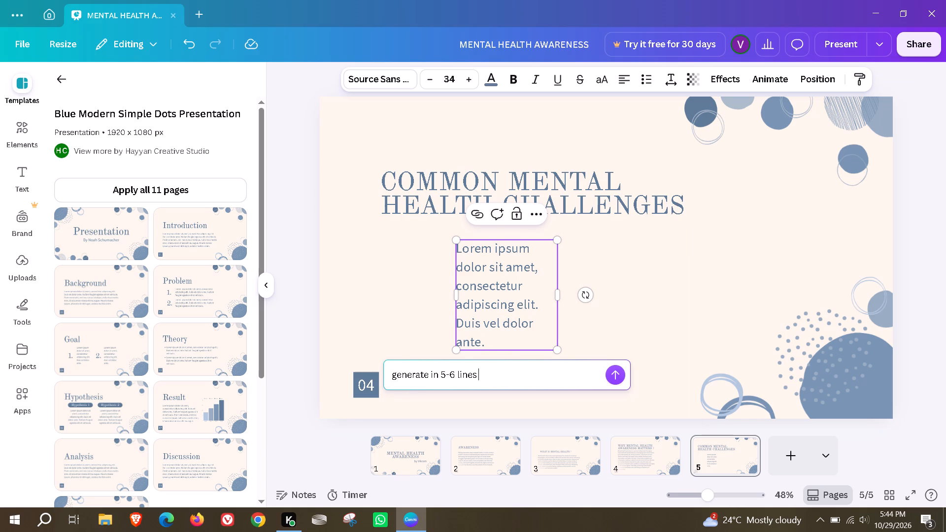
key("h")
key("BackSpace")
type("why")
key("space")
type("menta")
key("BackSpace")
key("BackSpace")
key("BackSpace")
key("BackSpace")
key("BackSpace")
type("men")
key("BackSpace")
key("BackSpace")
key("BackSpace")
key("BackSpace")
key("BackSpace")
key("BackSpace")
key("BackSpace")
type("on common e")
key("BackSpace")
type("mental health challenegs")
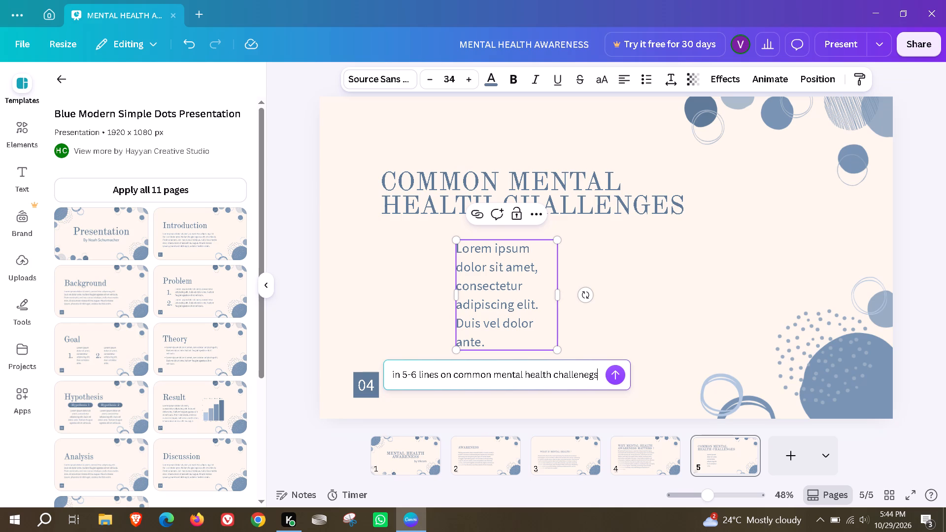
key("BackSpace")
key("BackSpace")
key("BackSpace")
type("ges")
key("Return")
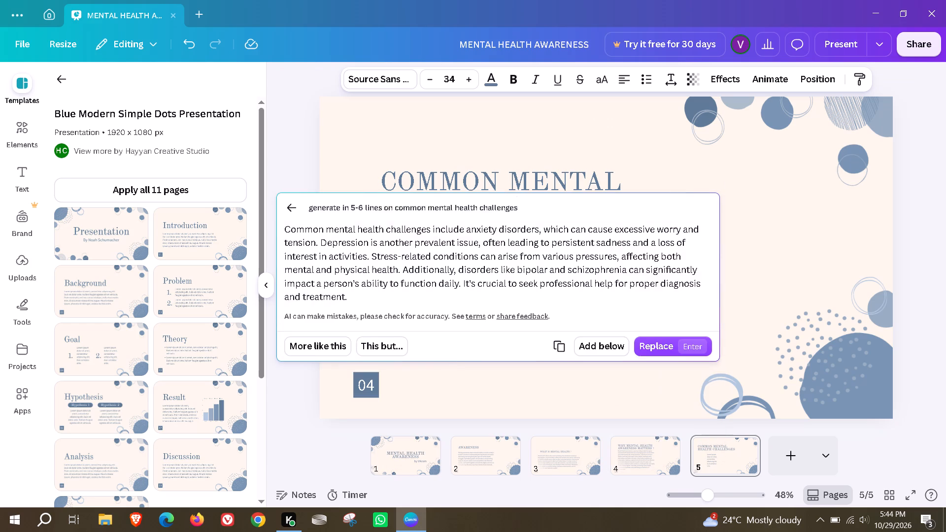
left_click(657, 340)
Scale the page 5 paragraph down to font size 25.6, widen it to eight lines and place it below the heading.
left_click(583, 293)
left_click_drag(490, 330, 497, 265)
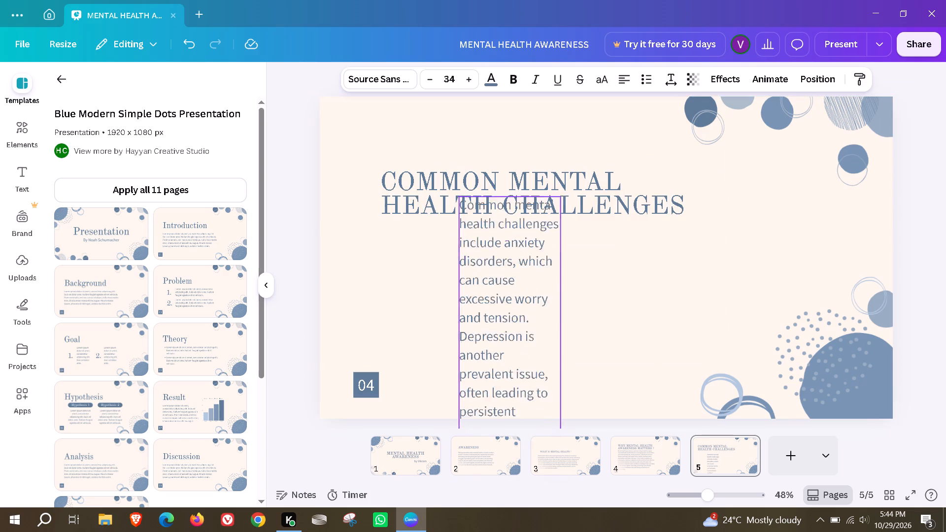
left_click_drag(497, 265, 500, 215)
left_click_drag(565, 130, 493, 290)
left_click_drag(496, 365, 518, 336)
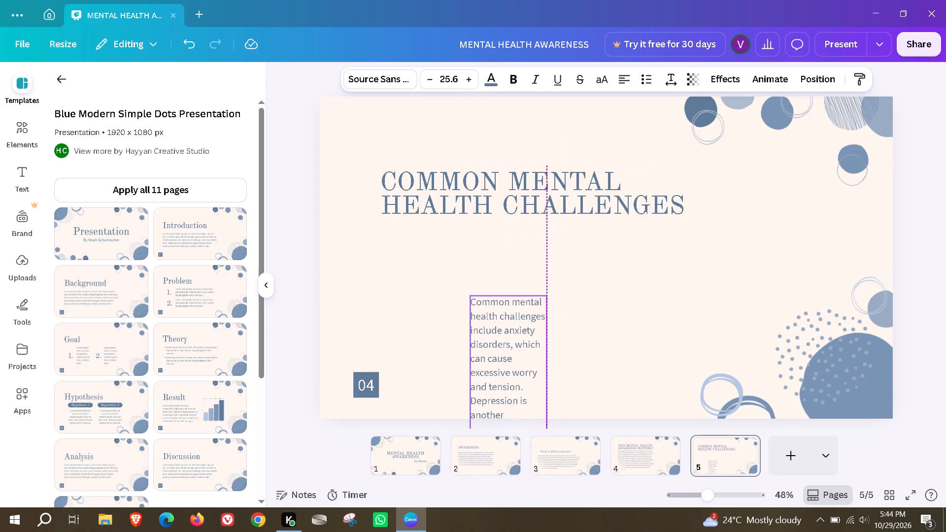
left_click_drag(518, 336, 507, 223)
left_click_drag(556, 412, 777, 418)
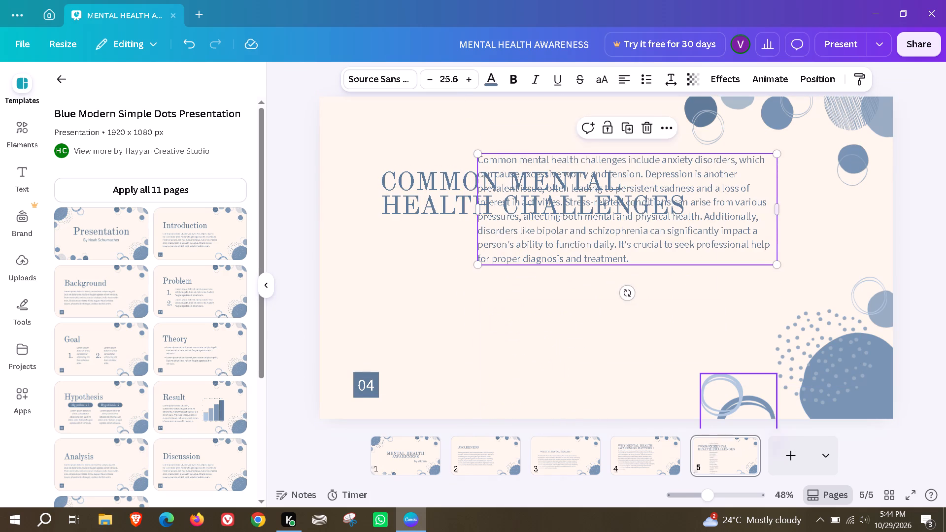
left_click(596, 354)
left_click_drag(598, 255, 518, 356)
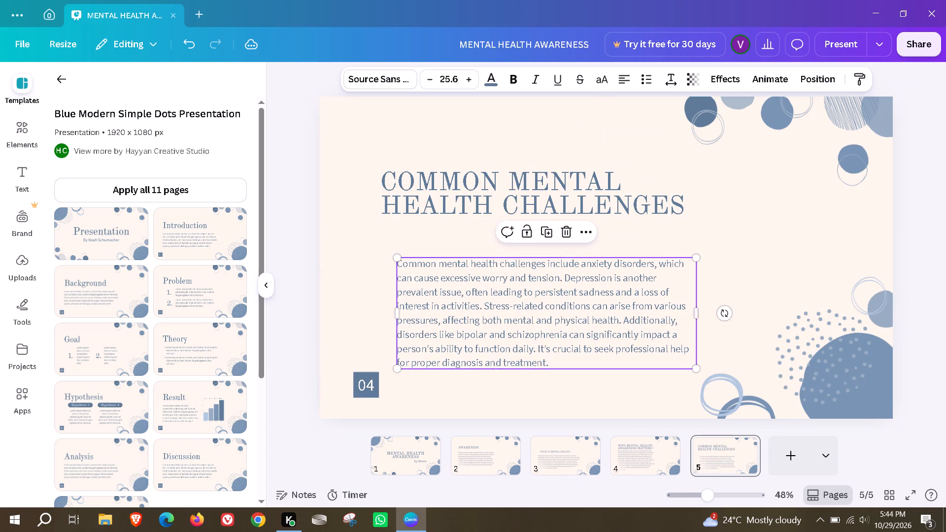
left_click(750, 301)
Shrink the page 5 heading to font size 34.4 and move it down just above the paragraph.
left_click_drag(571, 202, 600, 226)
left_click_drag(741, 245, 582, 232)
left_click_drag(685, 231, 670, 231)
left_click_drag(509, 206, 565, 225)
left_click(708, 309)
Enlarge the page 5 body paragraph slightly, keeping its eight-line layout.
left_click(571, 331)
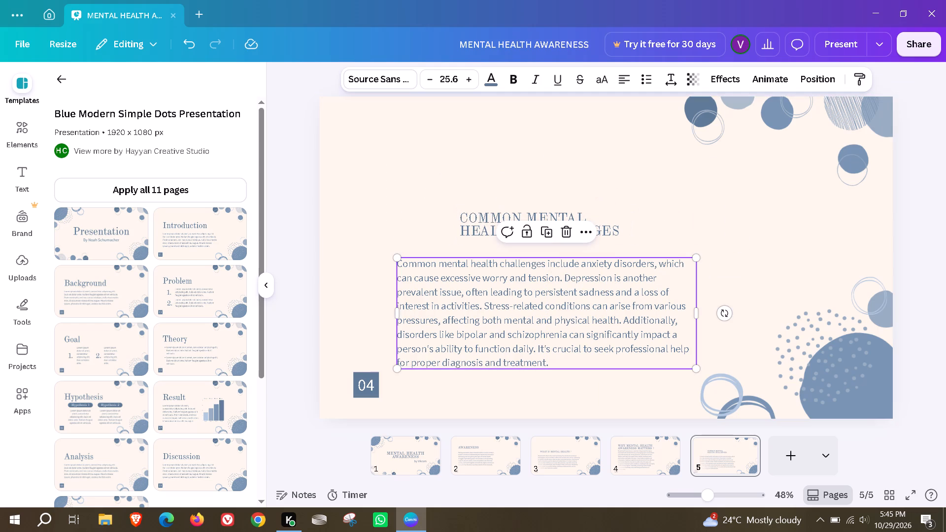
left_click_drag(695, 371, 708, 384)
left_click(761, 297)
Nudge the page 5 heading so it sits centred above the paragraph.
left_click_drag(574, 225, 573, 229)
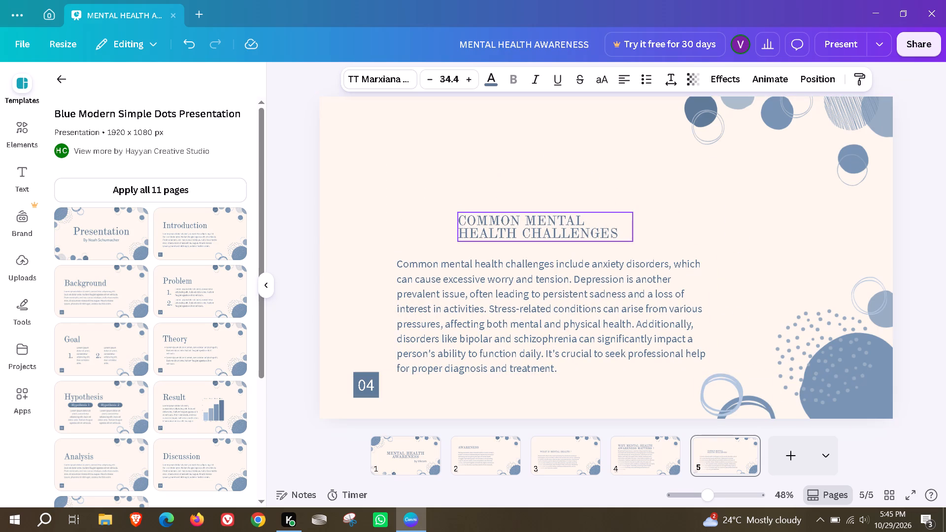
left_click_drag(573, 229, 582, 227)
left_click(781, 236)
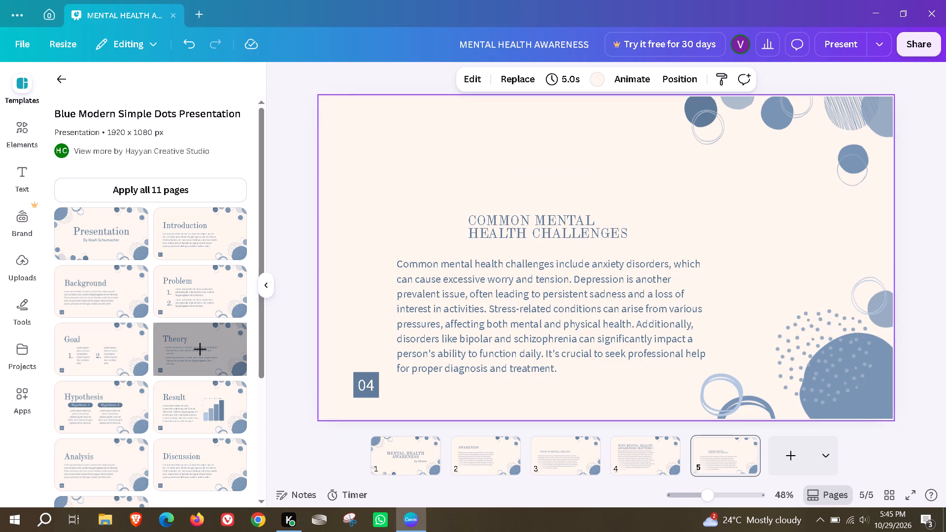
Add the template's Theory layout as new page 6.
left_click(194, 356)
left_click(516, 290)
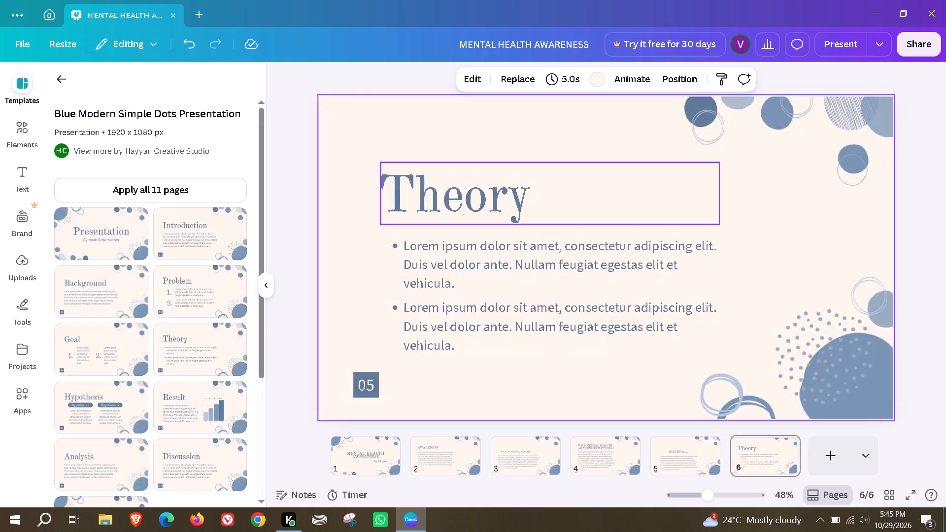
Replace page 6's Theory heading with "RECOGNISING THE WARINING SIGNS", scaled to font size 68.1 and widened to fit on two lines.
double_click(487, 188)
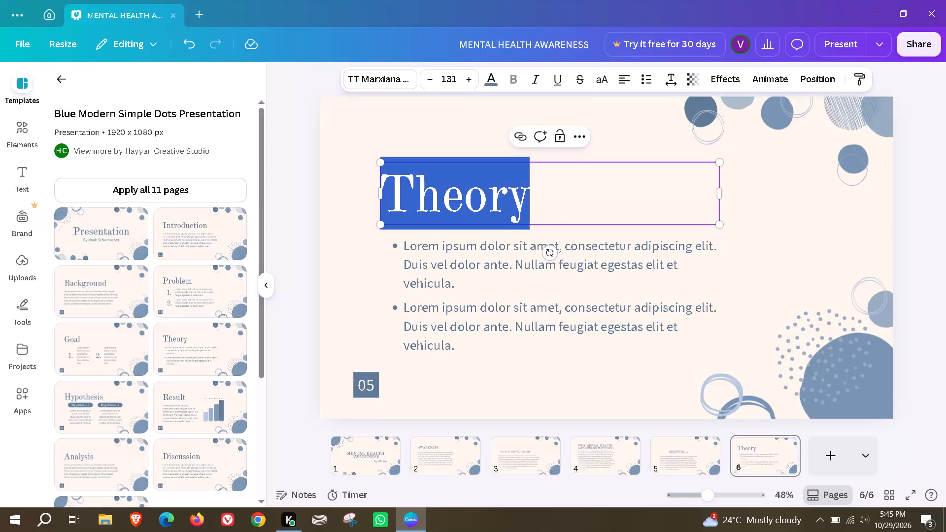
type("RE")
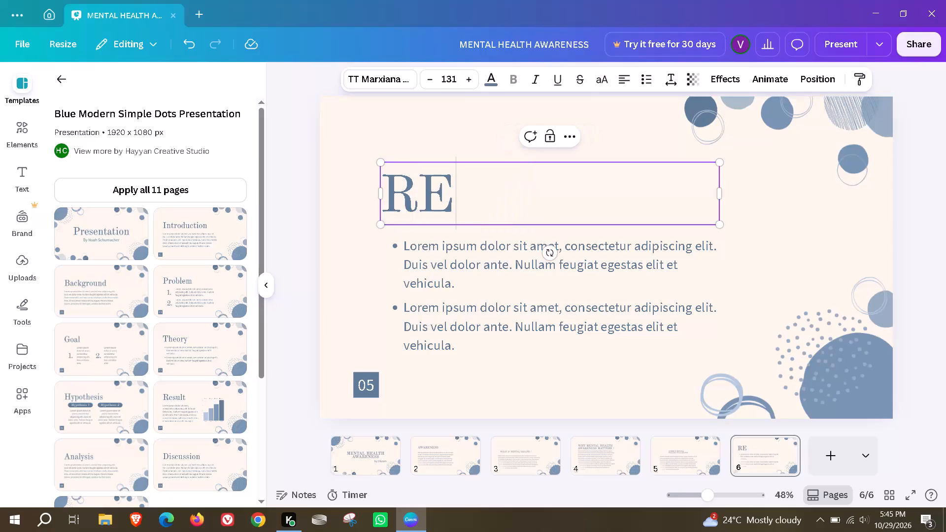
type("CO")
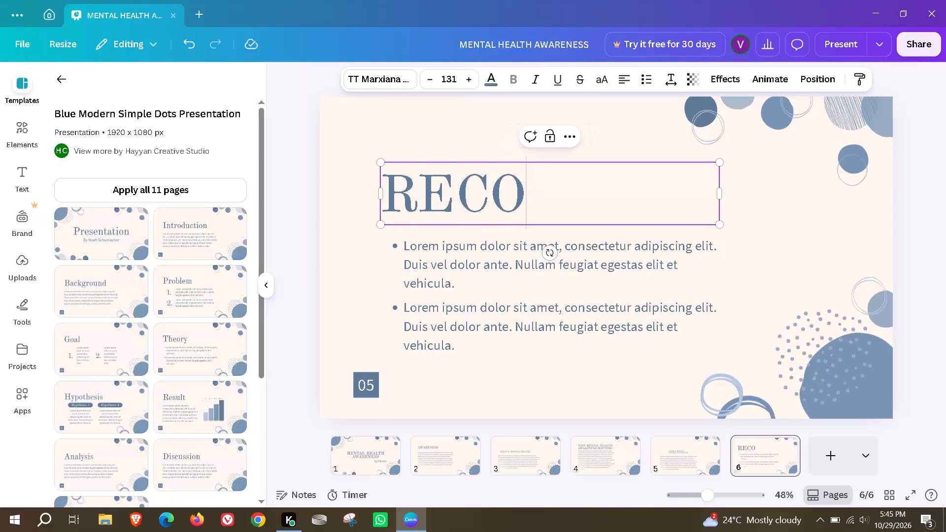
type("GNISING")
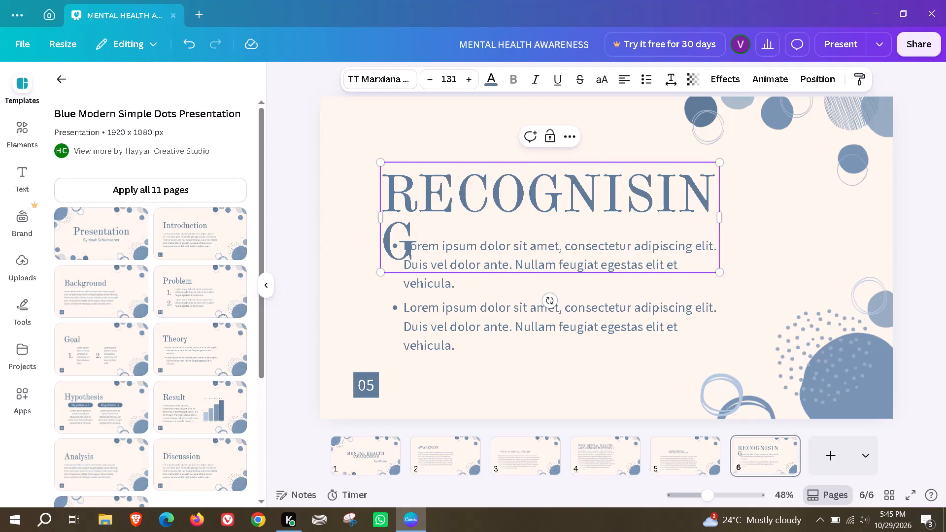
key("space")
type("THE WARINING SIGN")
key("shift+s")
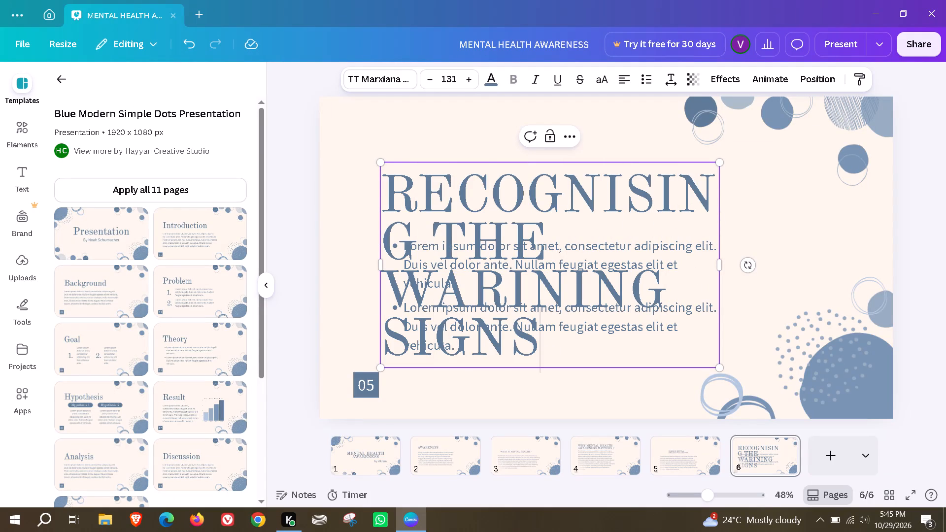
left_click_drag(721, 365, 579, 233)
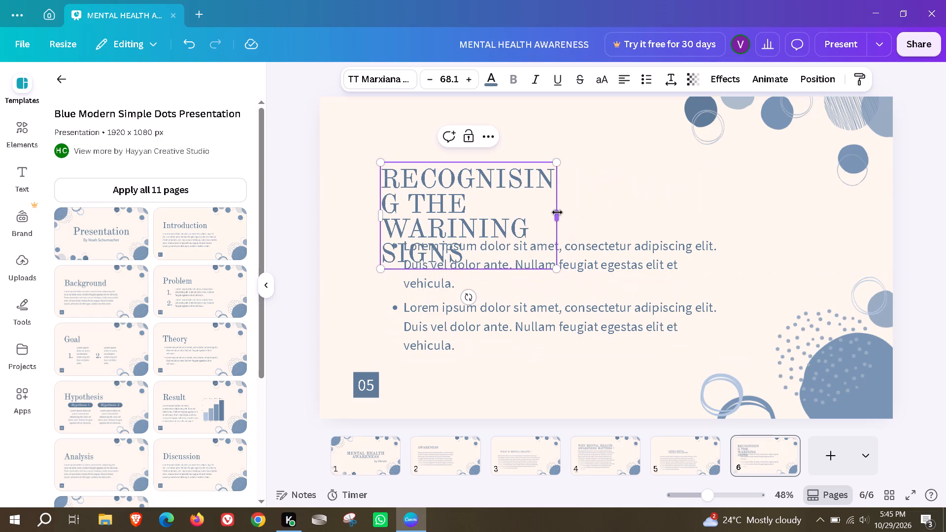
left_click_drag(557, 212, 716, 219)
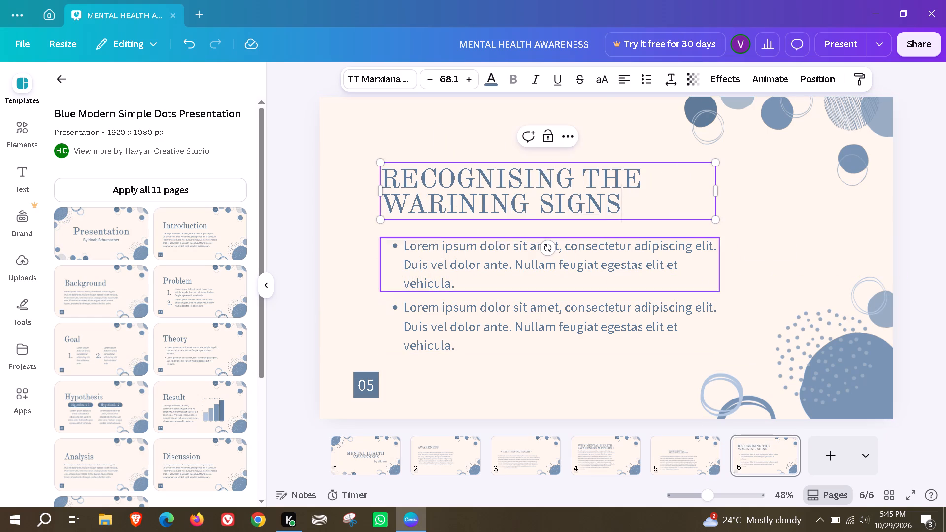
Delete the second bulleted placeholder paragraph from page 6.
left_click(499, 322)
left_click(570, 272)
Replace page 6's bulleted placeholder with AI text prompted by "generate 5-6 lines on recognising mental health warning signs".
double_click(604, 264)
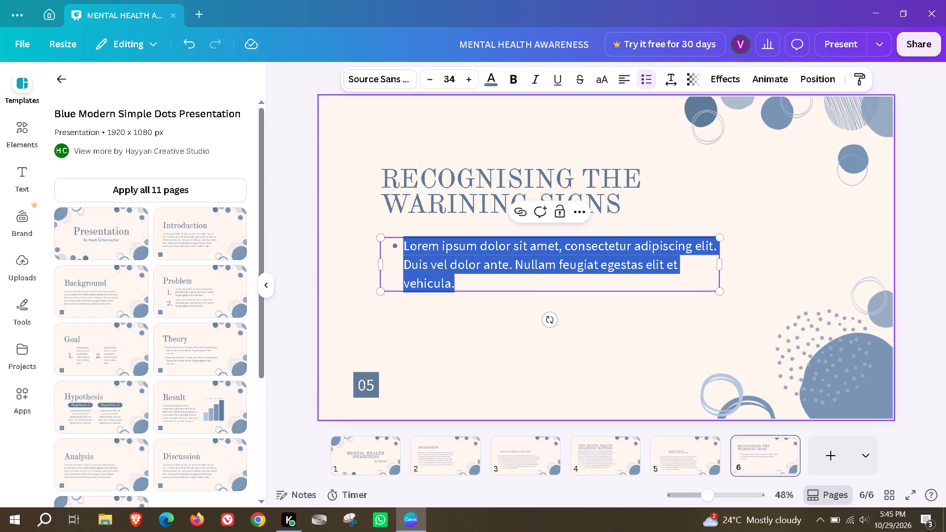
left_click(568, 210)
left_click(560, 212)
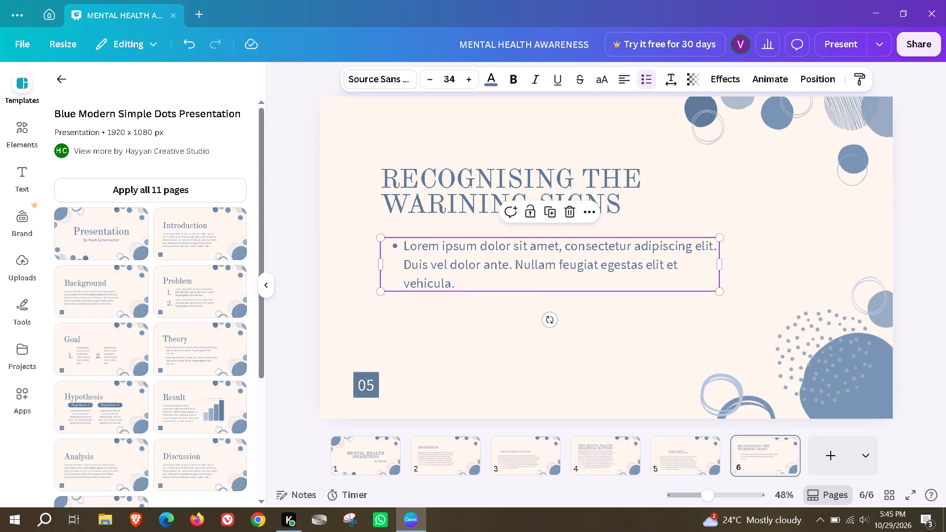
double_click(578, 269)
left_click(576, 214)
scroll(625, 376, "down", 3)
left_click(630, 460)
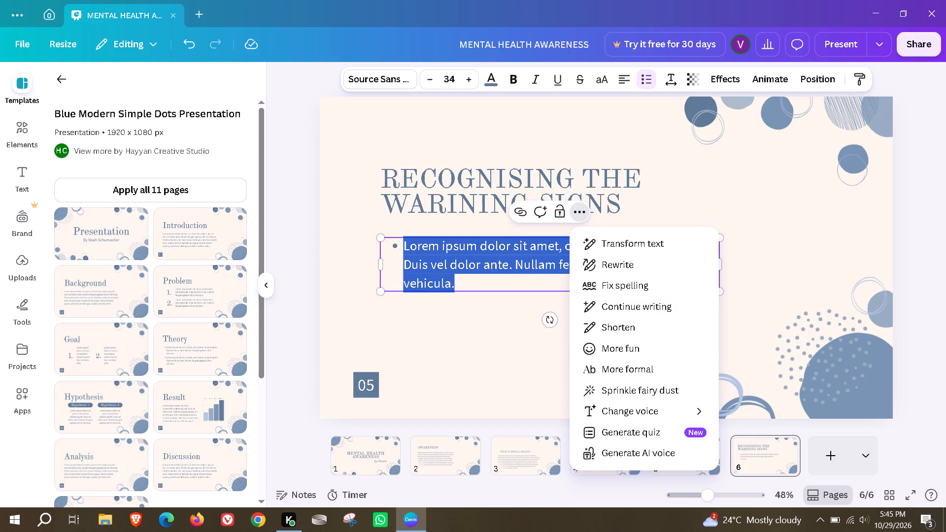
left_click(629, 245)
type("genertea")
key("BackSpace")
key("BackSpace")
key("a")
key("BackSpace")
key("BackSpace")
type("ae")
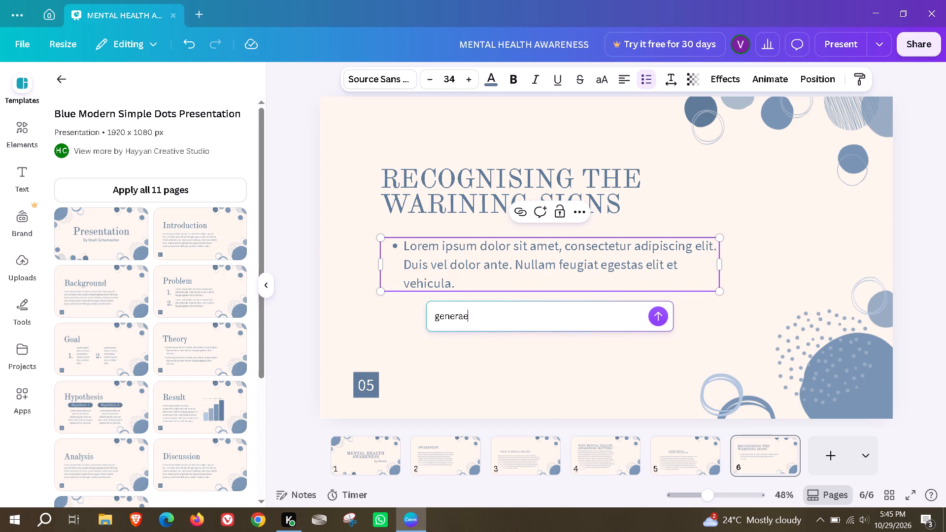
key("BackSpace")
type("te 5-6 lines on recognising ment")
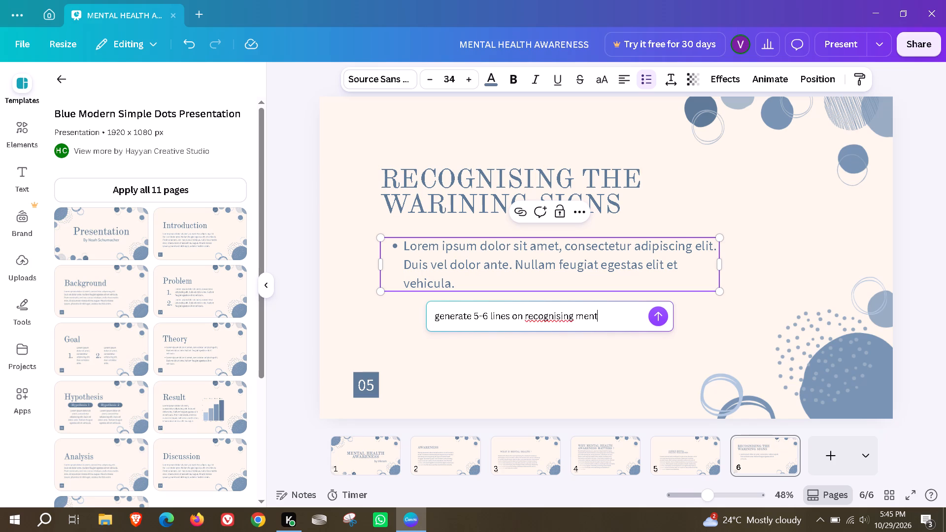
type("al healht")
key("BackSpace")
key("BackSpace")
type("thwan")
key("BackSpace")
key("BackSpace")
key("BackSpace")
key("space")
type("warning signs")
key("Return")
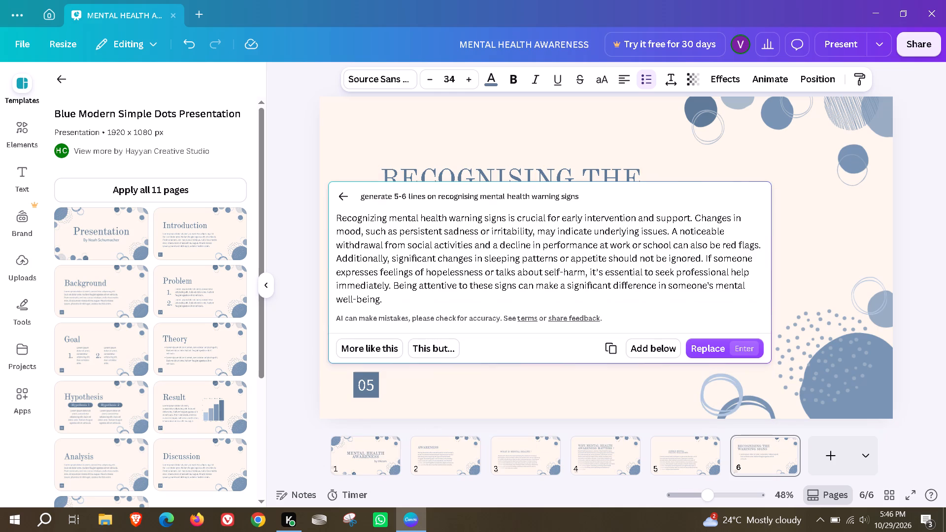
left_click(700, 351)
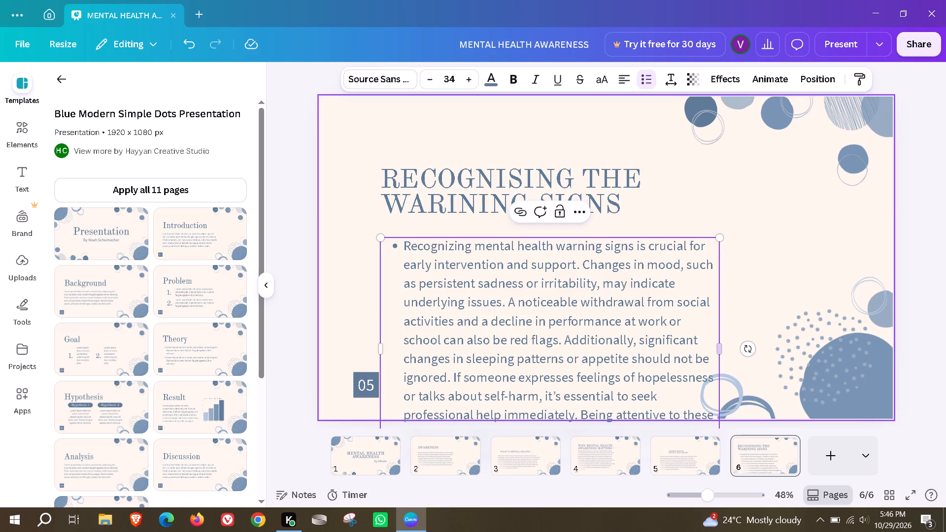
Scale page 6's body text to font size 29.1, widen its box to nine lines and place it just below the heading.
left_click_drag(719, 240, 673, 277)
left_click(726, 286)
left_click_drag(537, 358, 545, 305)
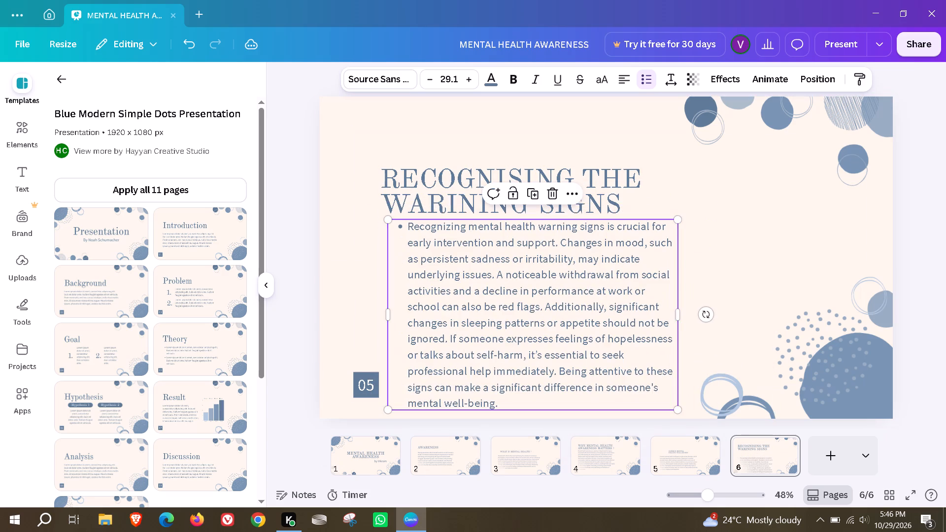
left_click_drag(683, 319, 762, 319)
left_click(791, 252)
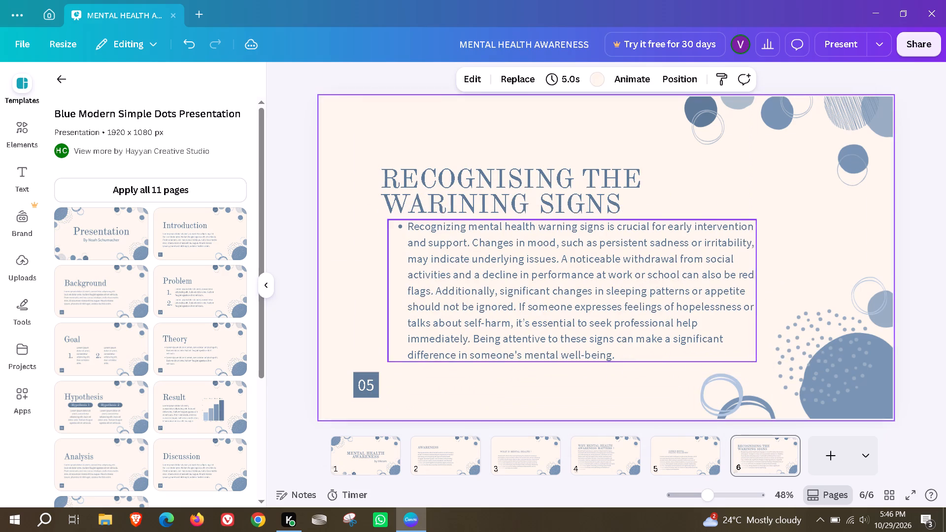
left_click_drag(567, 288, 550, 295)
left_click(767, 247)
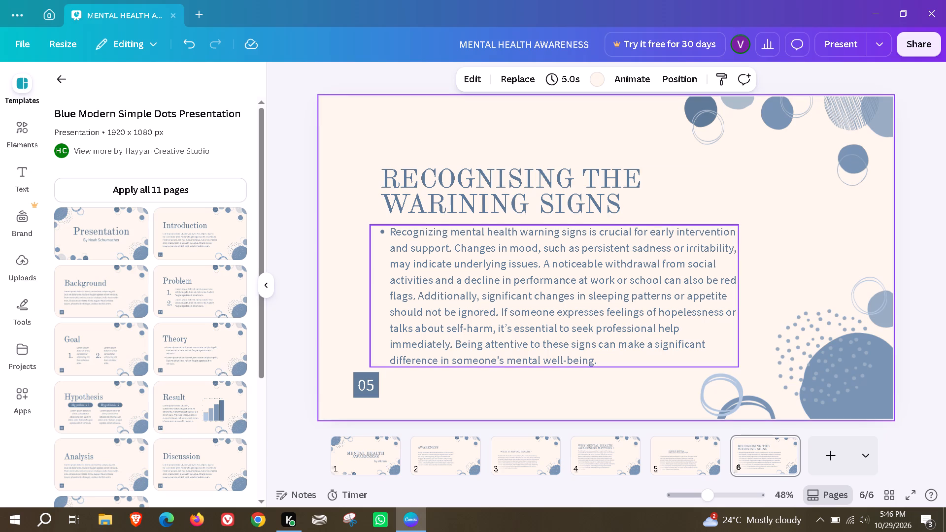
Add the template's Hypothesis layout as new page 7.
left_click(114, 410)
left_click(551, 314)
left_click(538, 303)
Replace page 7's Hypothesis heading with "UNDERSTANDING STRESS AND ANXIETY", scaled to font size 77.4 and widened to fit on two lines.
double_click(551, 190)
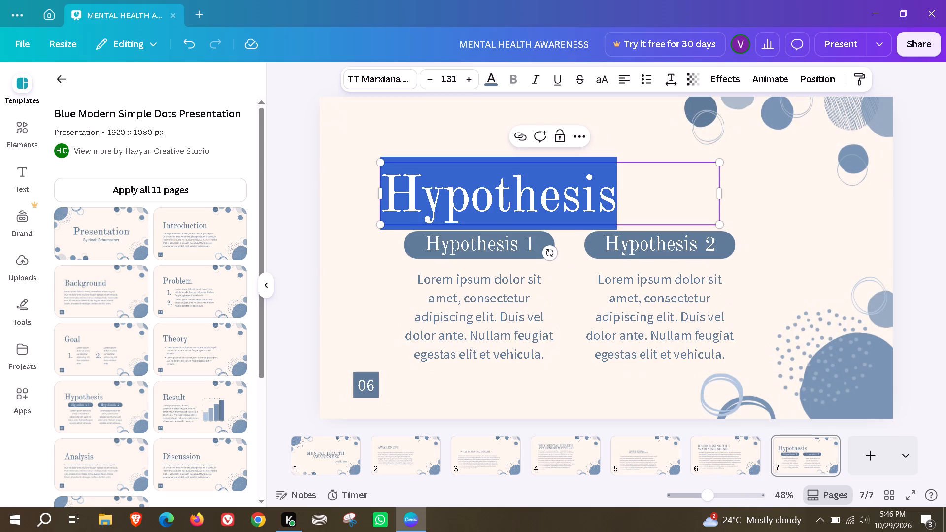
type("Un")
key("BackSpace")
type("NDERS")
key("shift+BackSpace")
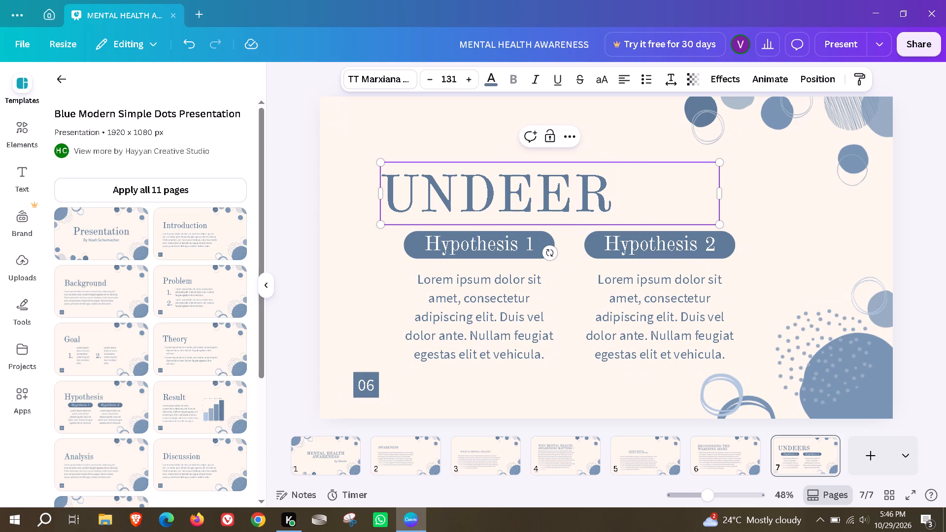
key("shift+BackSpace")
key("shift+BackSpace")
type("RSTAND")
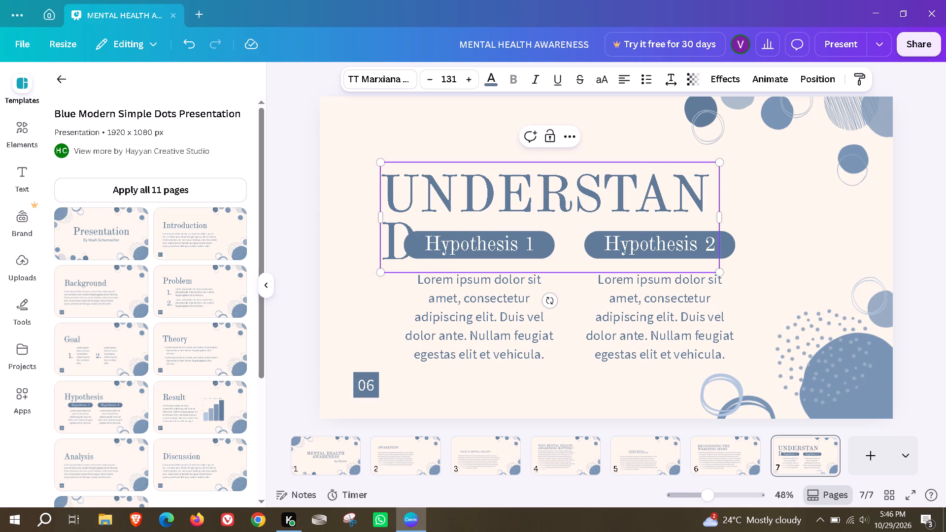
type("ING STRESS AND ANXIETY")
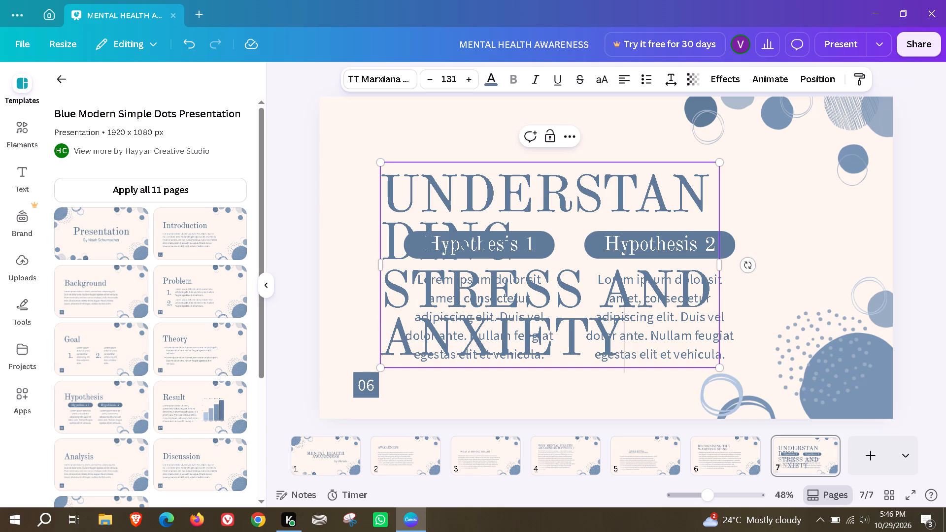
left_click_drag(723, 369, 614, 237)
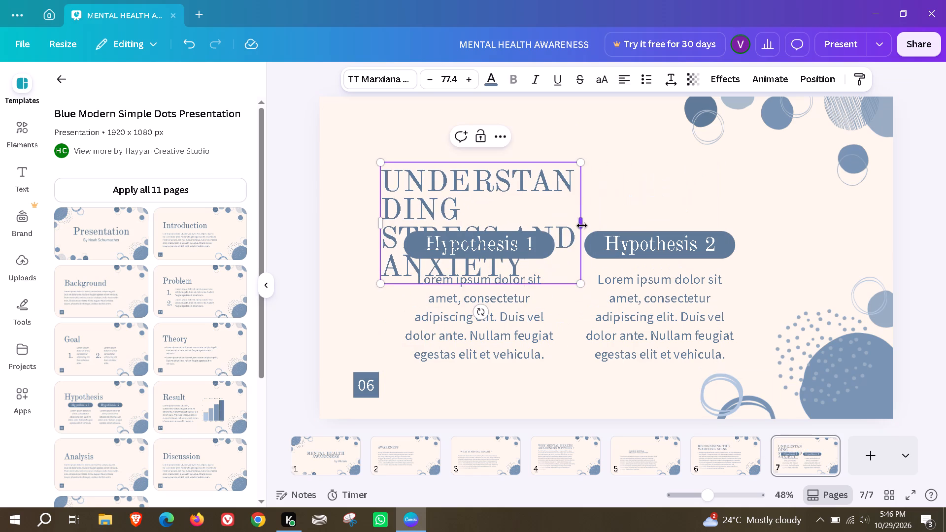
left_click_drag(582, 226, 773, 200)
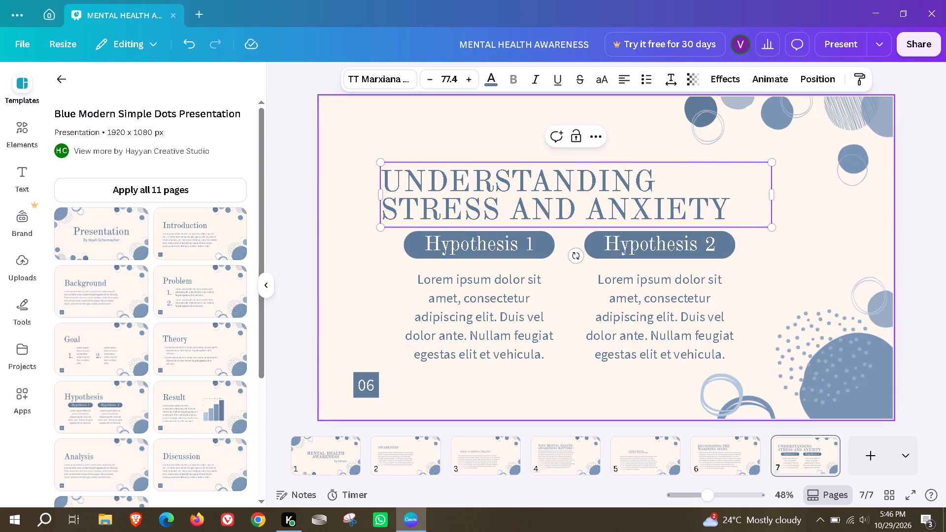
Delete the Hypothesis 1 and Hypothesis 2 labels and their rounded bars from page 7.
left_click(523, 246)
left_click(492, 201)
left_click(517, 242)
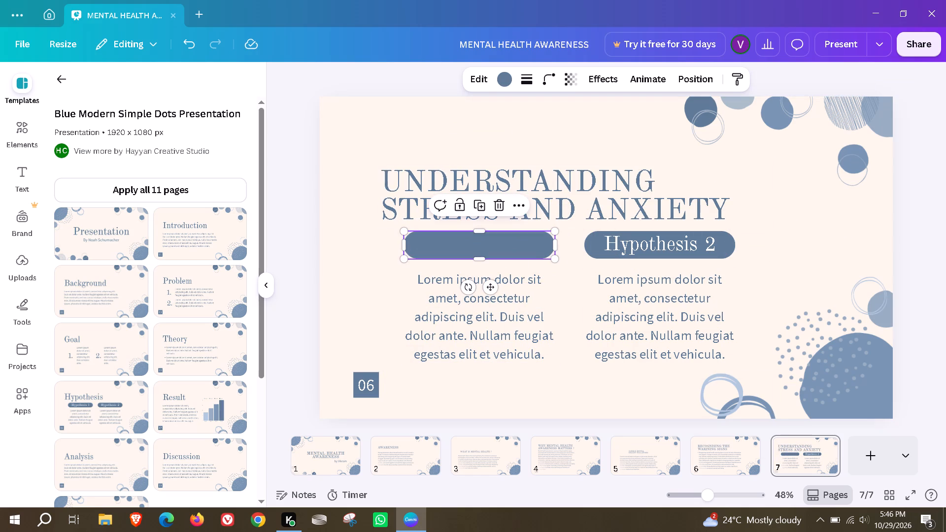
left_click(498, 205)
left_click(641, 236)
left_click(674, 210)
left_click(669, 233)
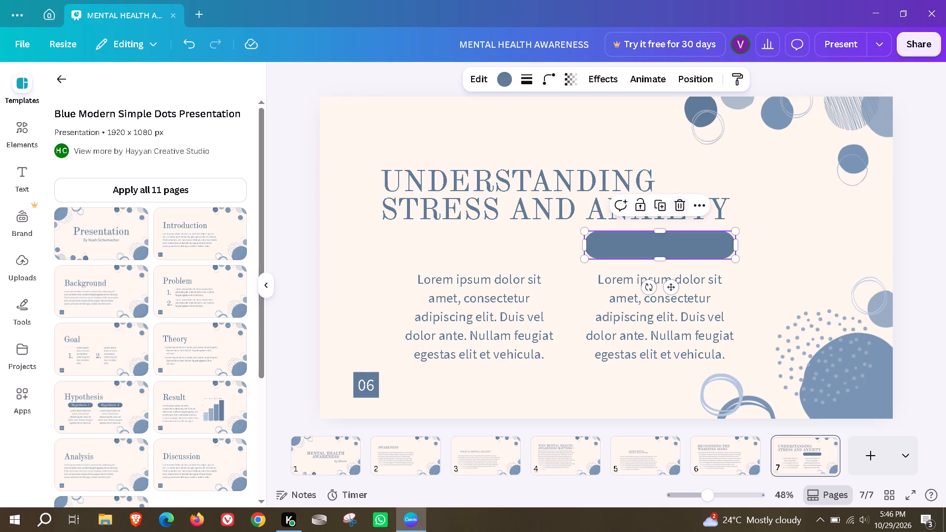
left_click(683, 207)
Delete page 7's first-column placeholder paragraph and move the second-column one to the middle beneath the heading.
left_click(467, 305)
left_click(498, 243)
left_click_drag(657, 295, 540, 280)
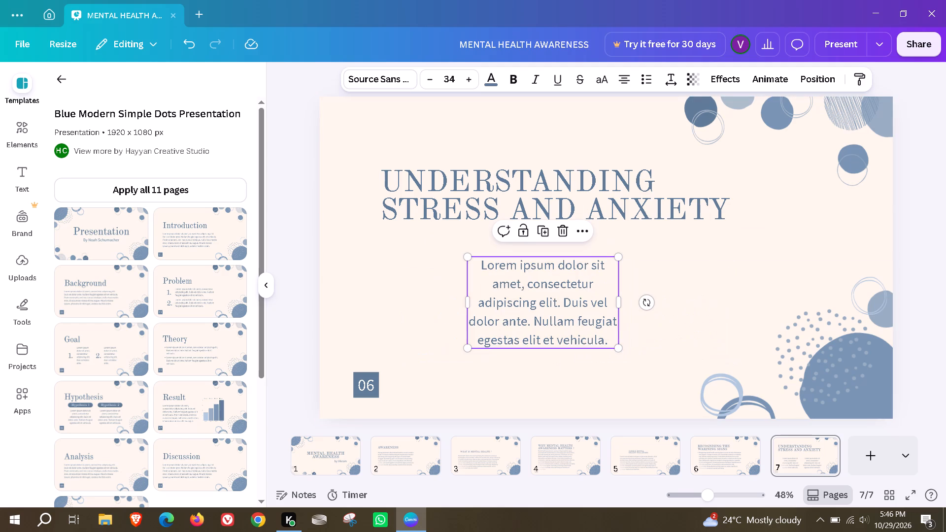
Replace page 7's remaining placeholder with AI text prompted by "generate 5-6 lines on understanding stress and anxiety".
double_click(552, 293)
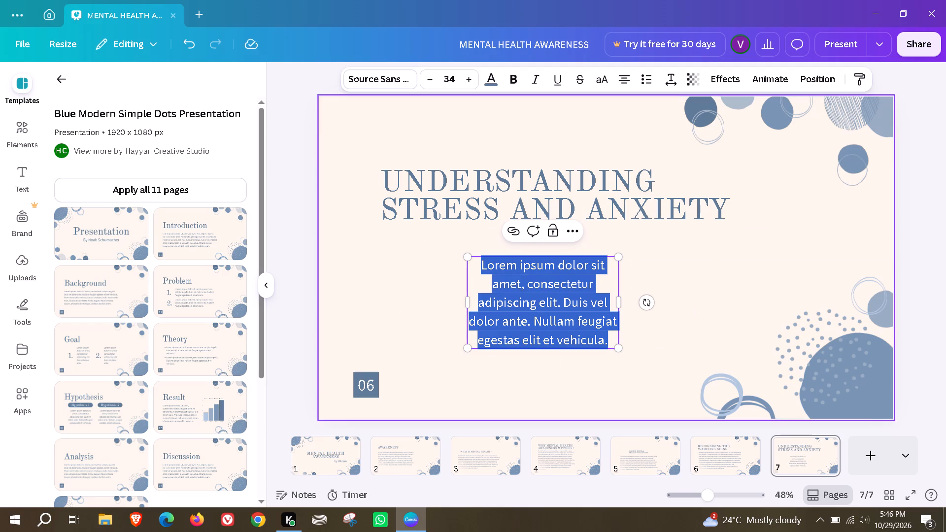
left_click(569, 230)
scroll(630, 424, "down", 3)
left_click(621, 465)
left_click(611, 269)
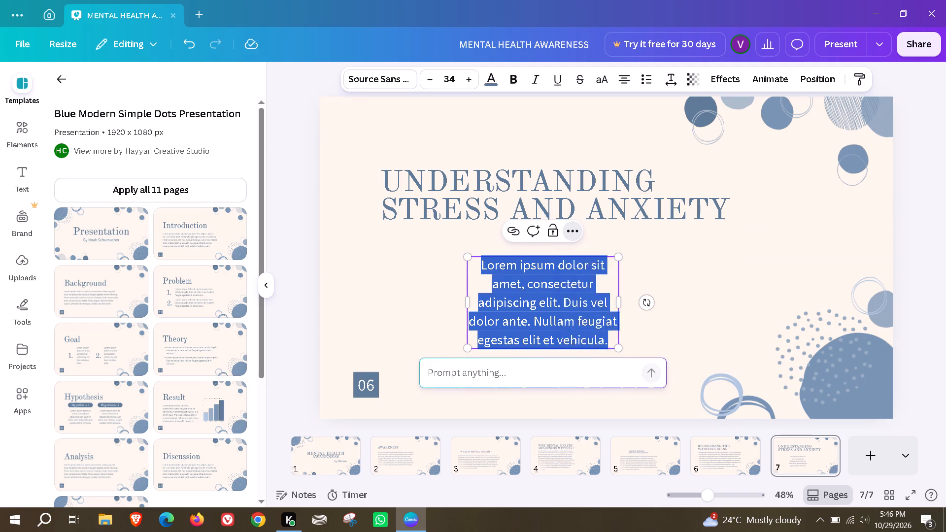
type("generate")
key("space")
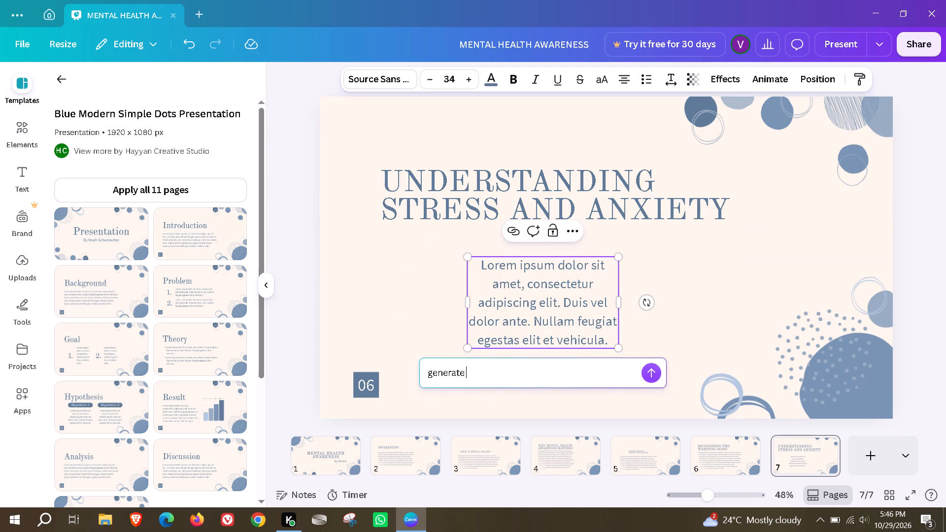
type("5-6 lines on udn")
key("BackSpace")
key("BackSpace")
type("nderstad")
key("BackSpace")
type("nding")
key("space")
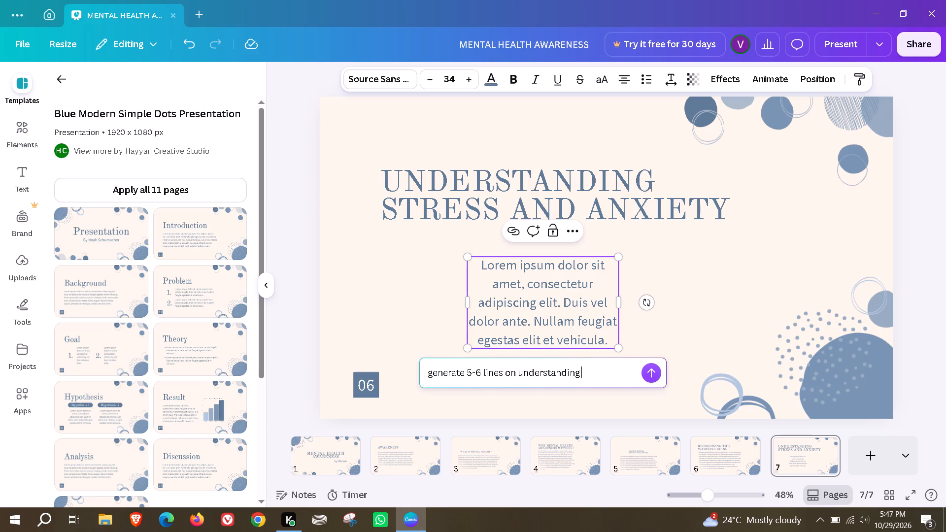
type("stress and anxiety")
key("Return")
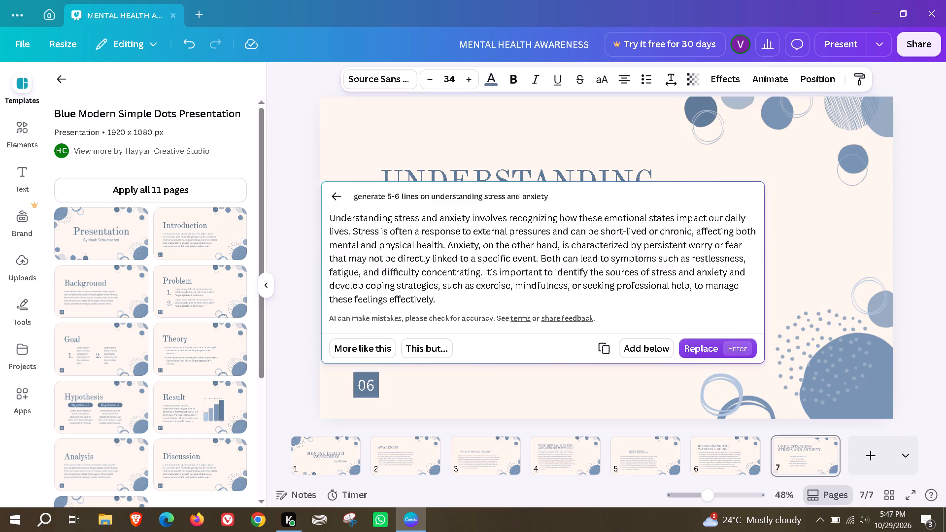
left_click(706, 353)
Scale page 7's body text to font size 25.3 and widen its box to nine lines, placed directly below the heading.
left_click(625, 259)
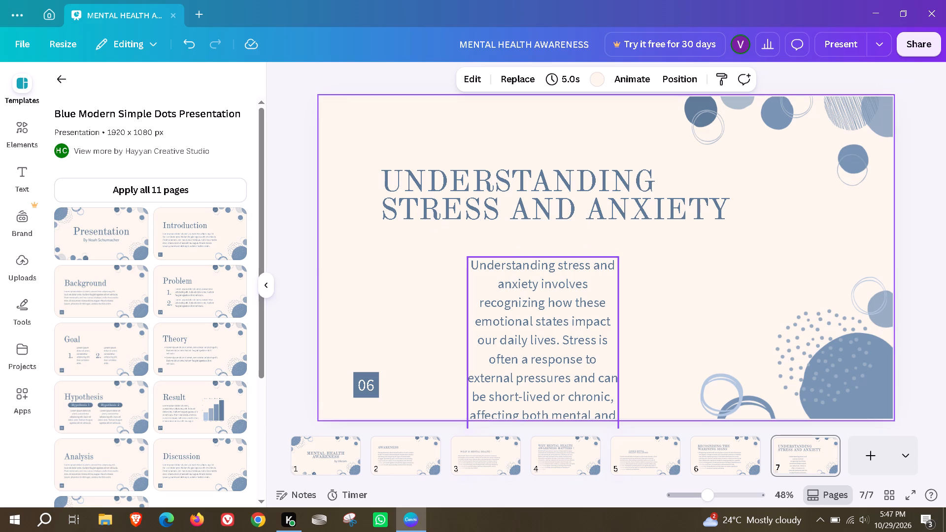
left_click(605, 298)
left_click_drag(617, 255, 495, 320)
left_click(609, 312)
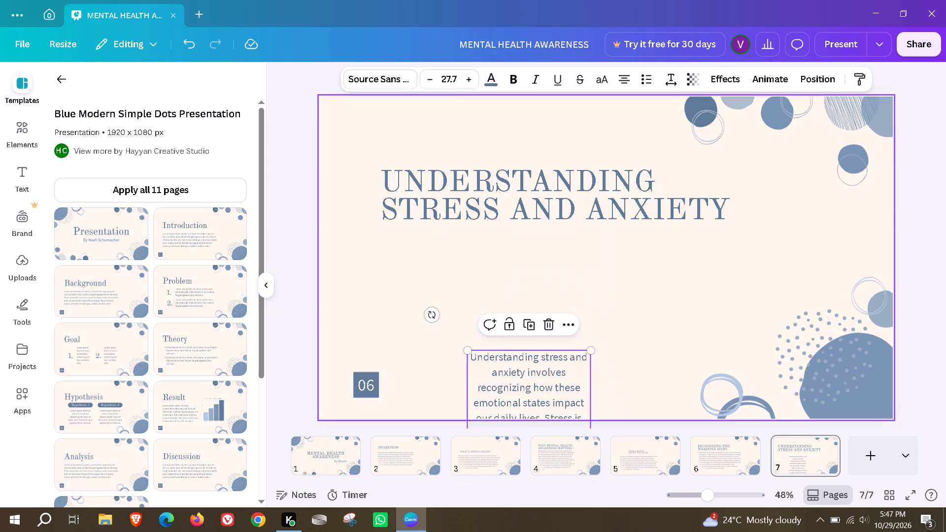
left_click_drag(539, 381, 542, 224)
left_click_drag(598, 399, 824, 370)
left_click(643, 369)
left_click_drag(615, 286, 527, 326)
left_click_drag(732, 367, 705, 344)
left_click(620, 395)
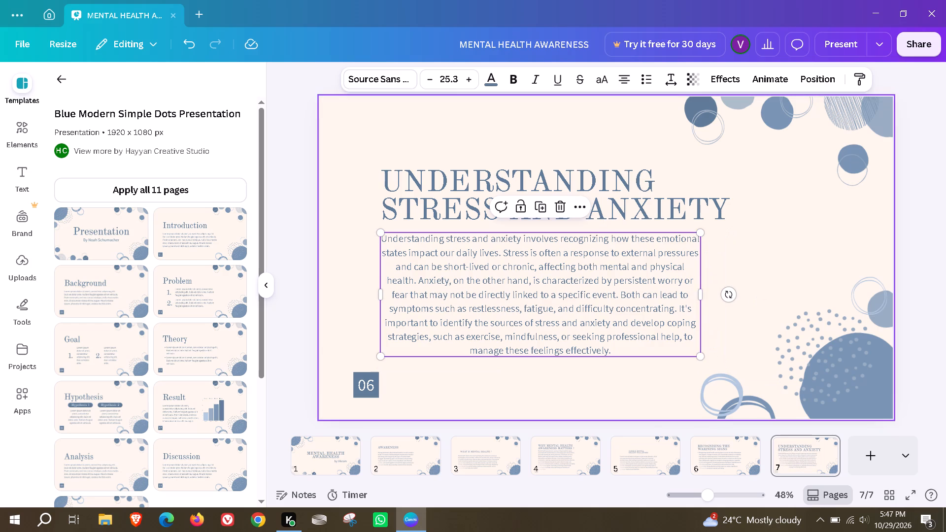
Move page 7's paragraph and heading slightly lower, keeping the heading just above the paragraph.
left_click_drag(558, 319, 563, 332)
left_click_drag(628, 203, 626, 214)
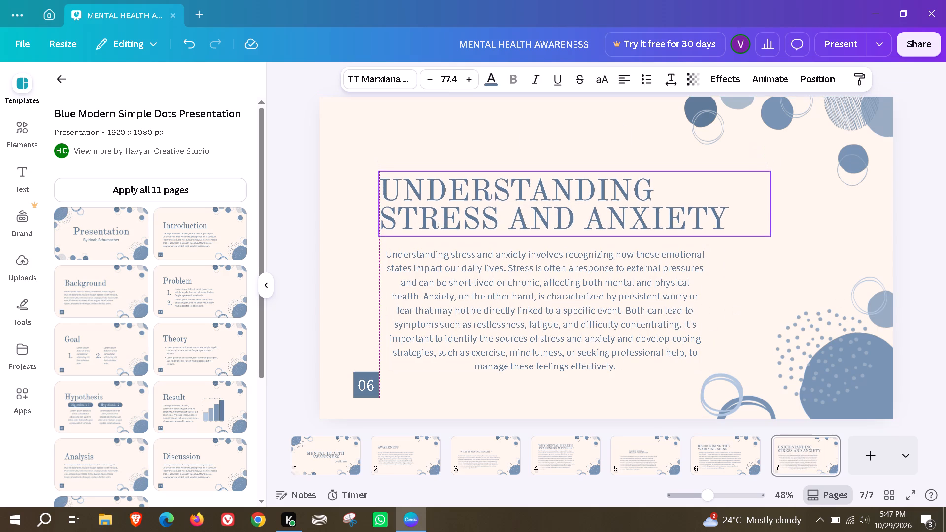
left_click_drag(626, 214, 628, 216)
left_click(762, 306)
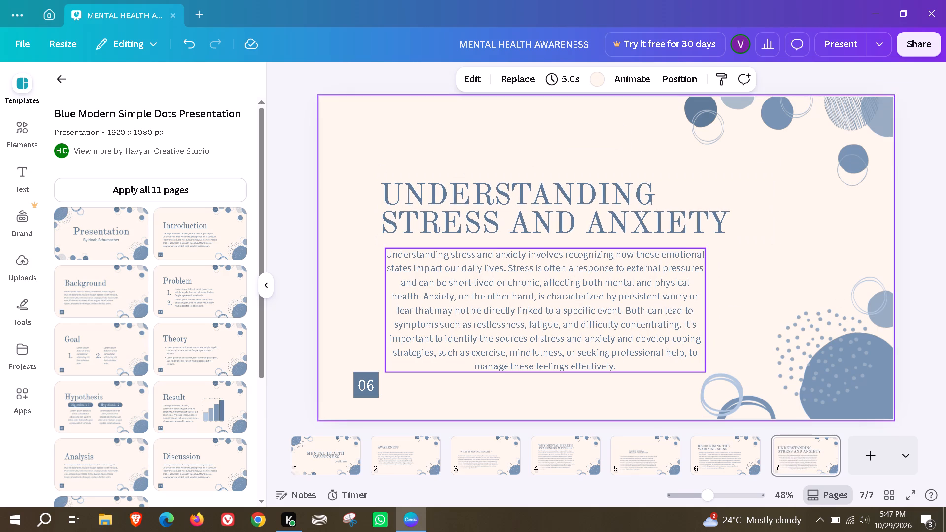
Add the template's Theory layout as new page 8.
left_click(179, 348)
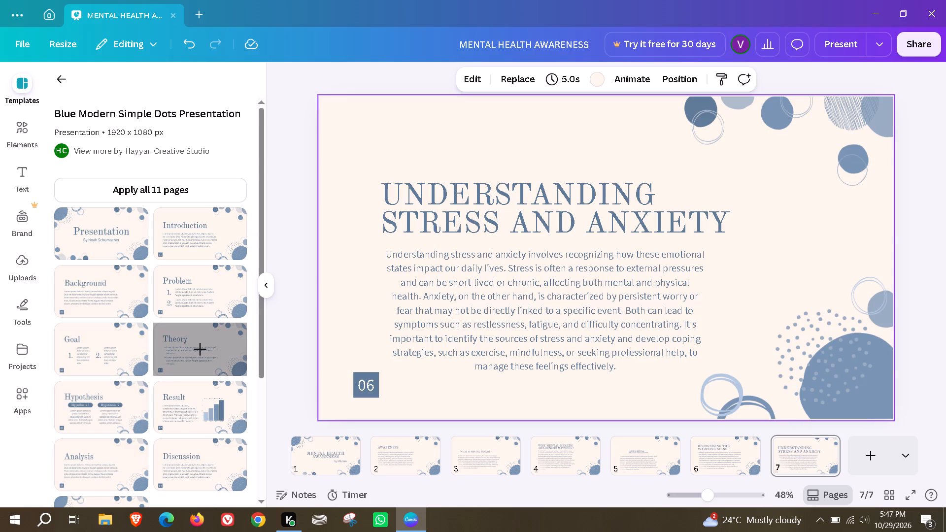
left_click(549, 303)
Replace page 8's "Theory" heading with "DEPRESSION IS MORE THAN SADNESS".
double_click(528, 205)
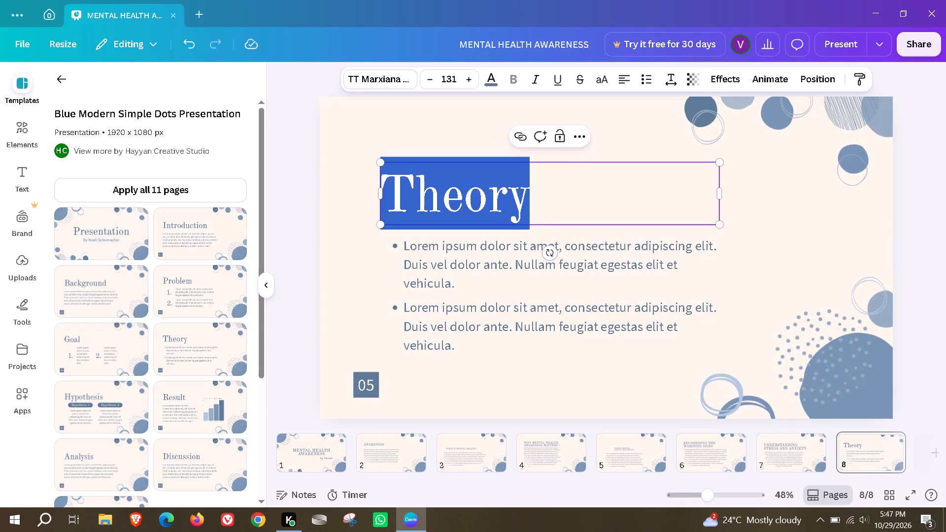
type("DEPER")
key("shift+BackSpace")
key("shift+BackSpace")
type("RE")
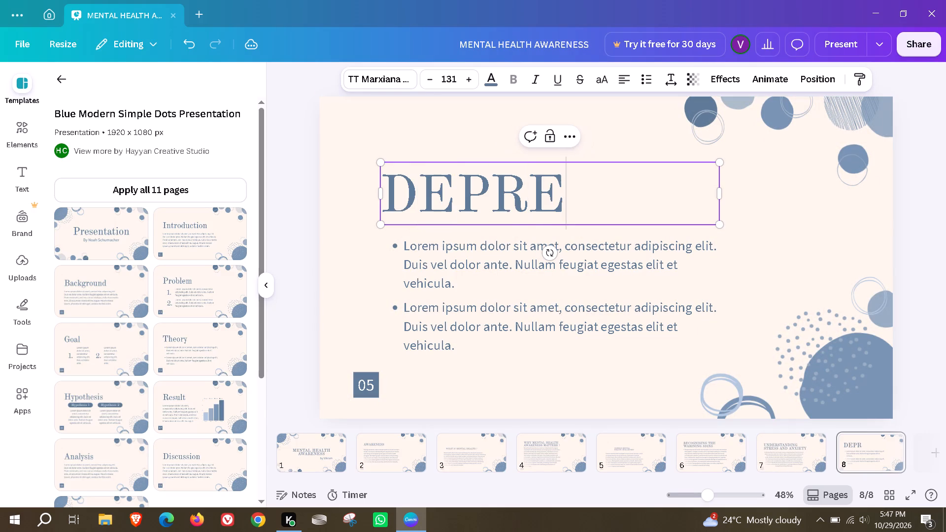
type("ME")
key("shift+BackSpace")
key("shift+BackSpace")
type("SSION I")
key("BackSpace")
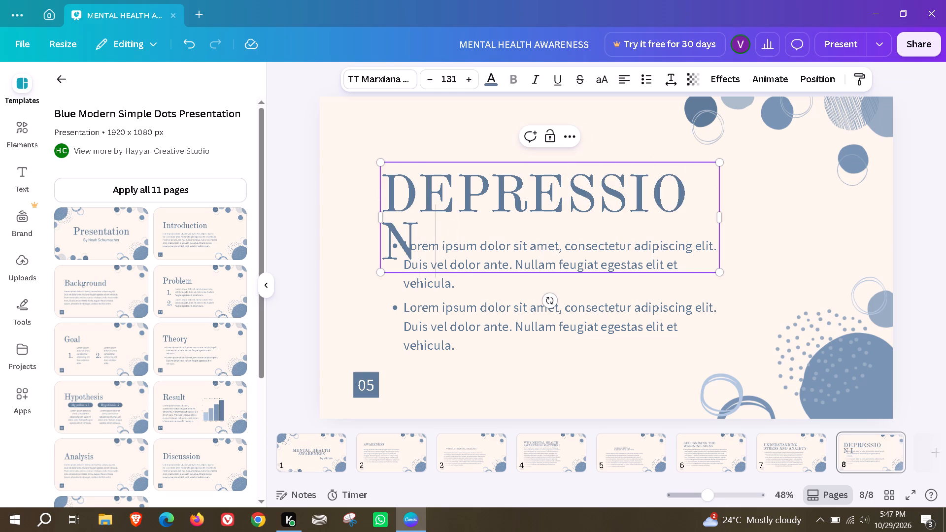
type("IS MOR")
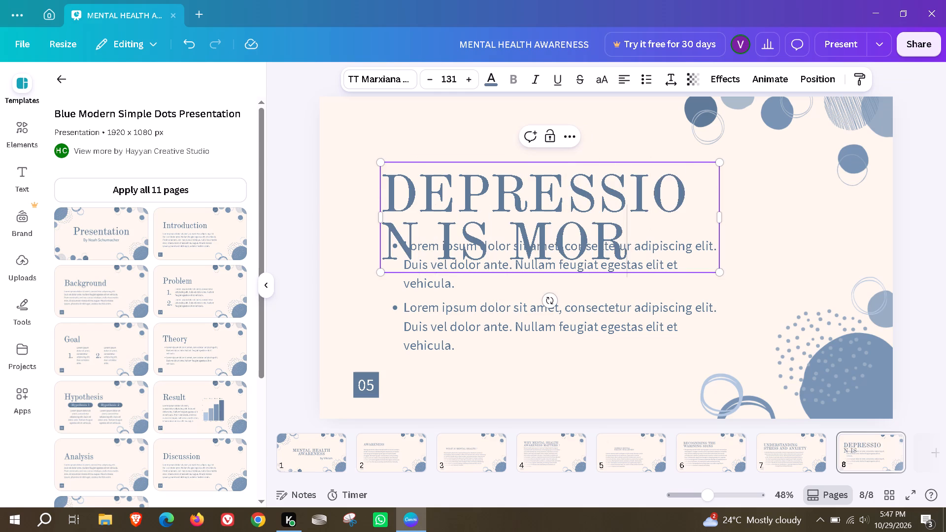
key("space")
key("shift+BackSpace")
type("E THAN SADNESS")
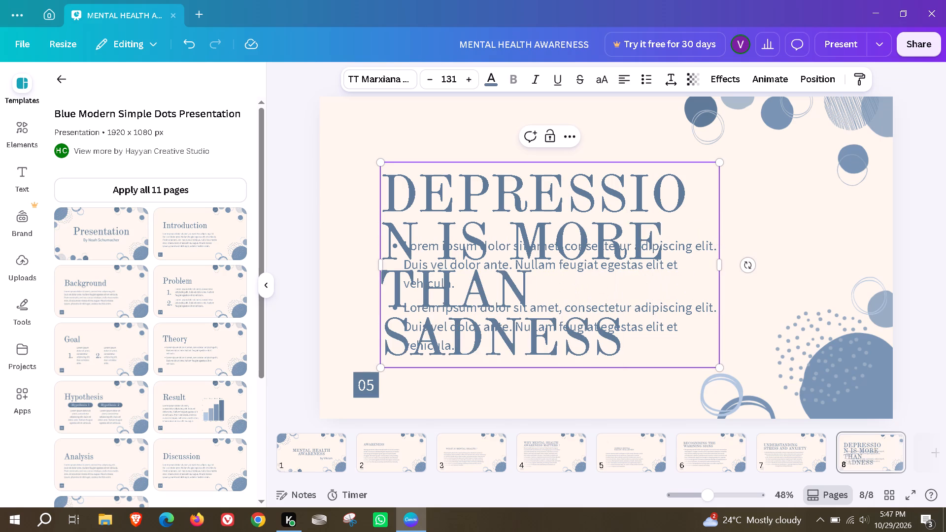
Scale page 8's heading to font size 69.1 and widen its box so the text fits on two lines.
left_click_drag(722, 366, 579, 240)
left_click_drag(561, 217, 693, 226)
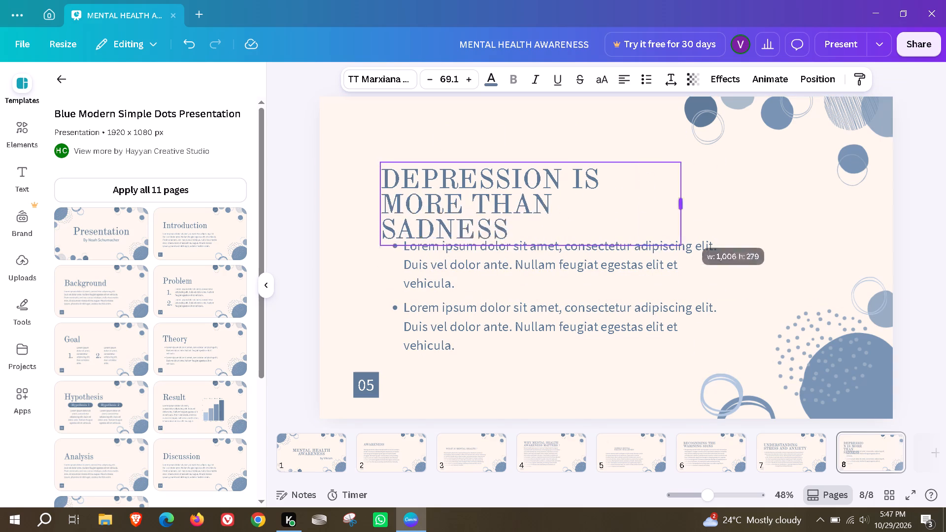
left_click_drag(693, 226, 721, 226)
Delete the second bulleted placeholder on page 8.
left_click(561, 319)
left_click(568, 271)
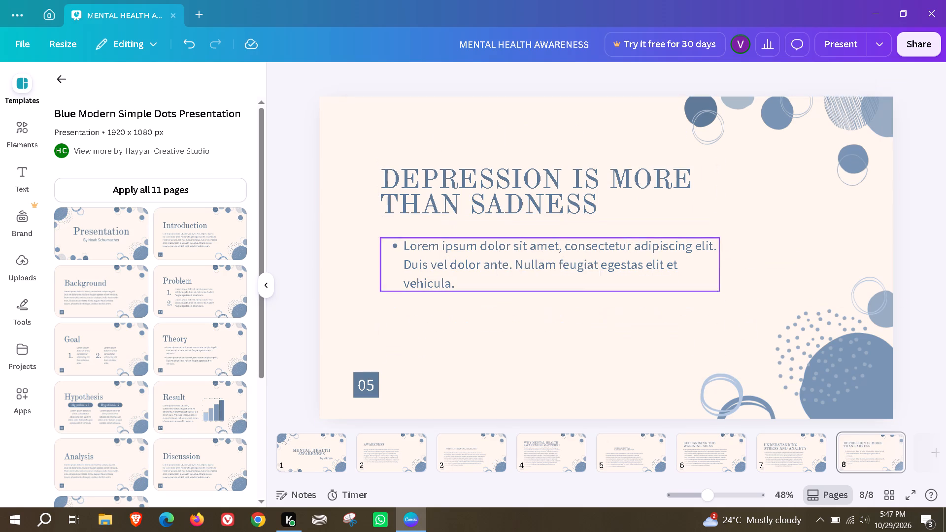
Replace page 8's remaining placeholder with Magic Write text prompted by "explain in 5-6 lines how depression is more than sadness".
double_click(591, 251)
left_click(578, 204)
scroll(647, 408, "down", 3)
left_click(630, 455)
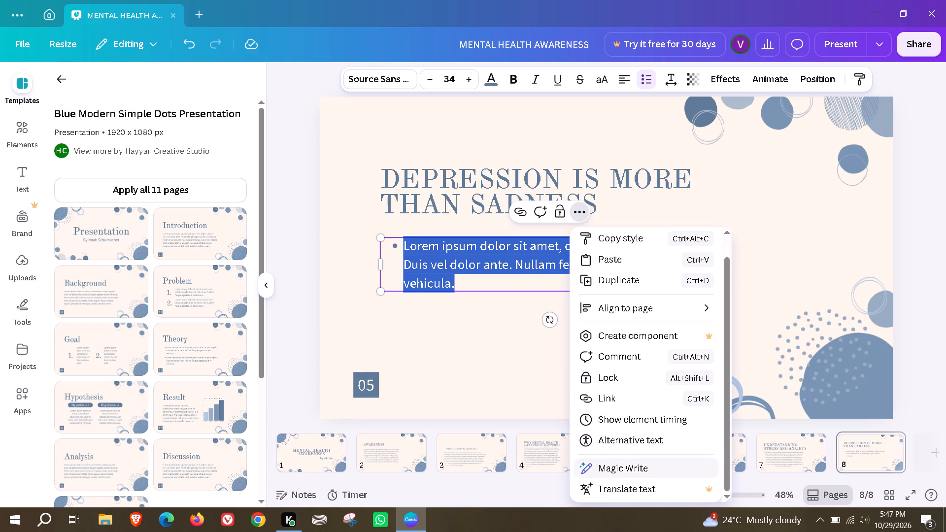
left_click(632, 461)
left_click(640, 243)
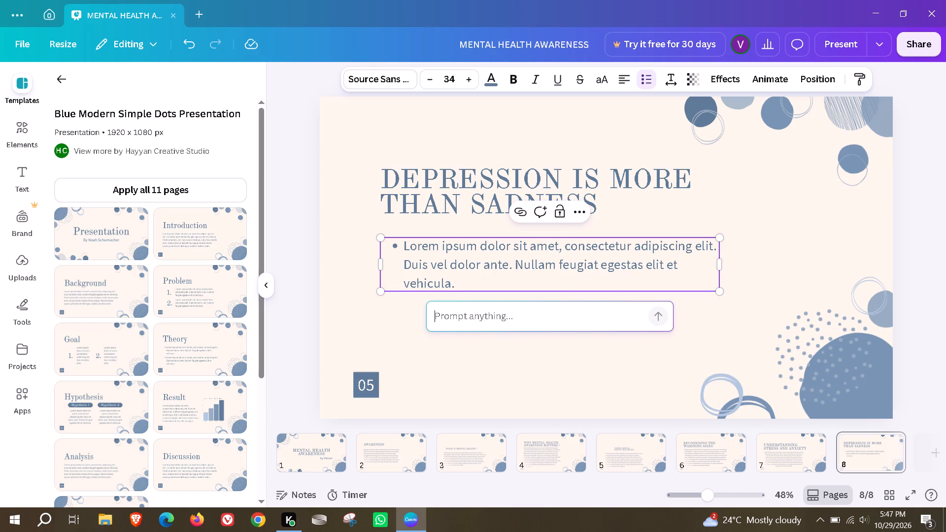
type("explain in 5-6")
key("space")
type("lines how depression is mr")
key("BackSpace")
type("ore than sadness")
key("Return")
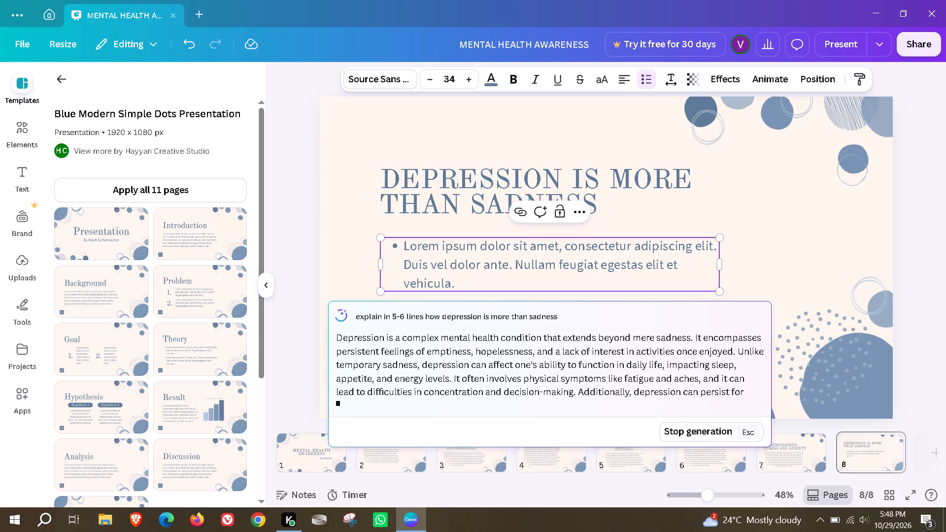
left_click(698, 454)
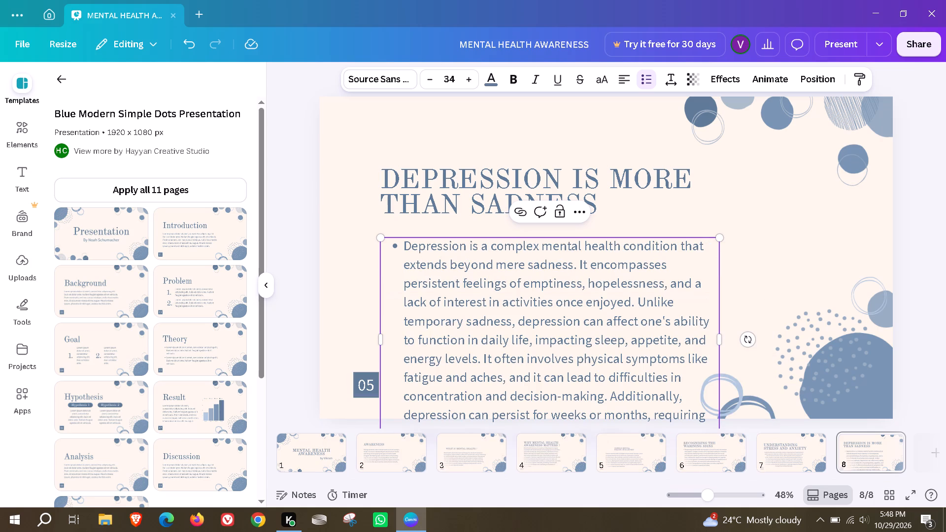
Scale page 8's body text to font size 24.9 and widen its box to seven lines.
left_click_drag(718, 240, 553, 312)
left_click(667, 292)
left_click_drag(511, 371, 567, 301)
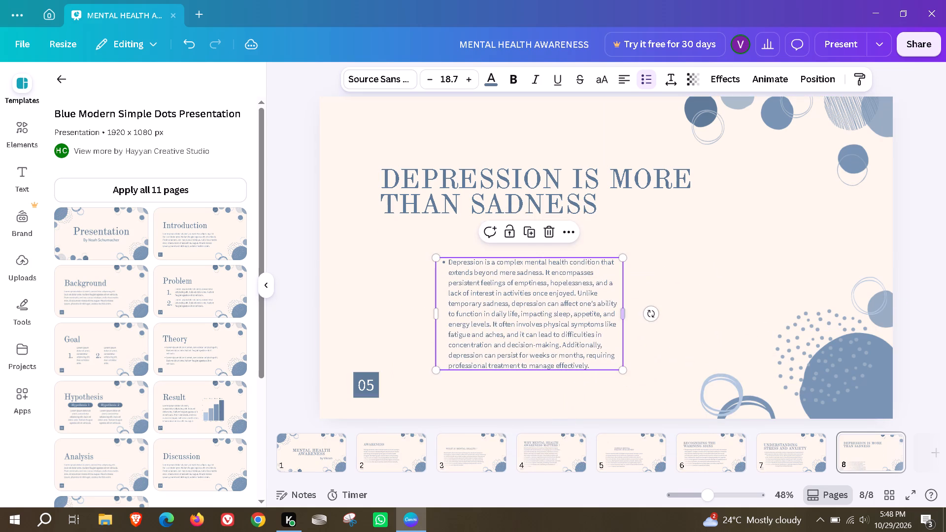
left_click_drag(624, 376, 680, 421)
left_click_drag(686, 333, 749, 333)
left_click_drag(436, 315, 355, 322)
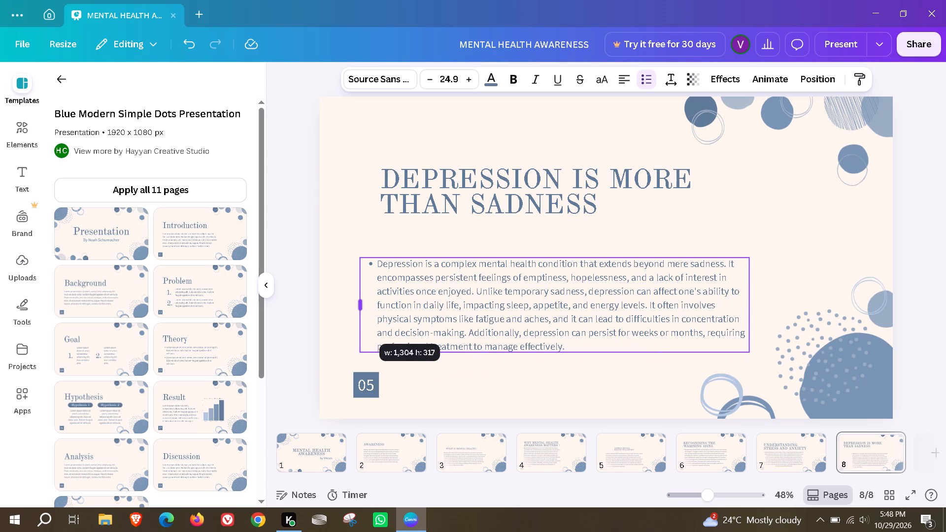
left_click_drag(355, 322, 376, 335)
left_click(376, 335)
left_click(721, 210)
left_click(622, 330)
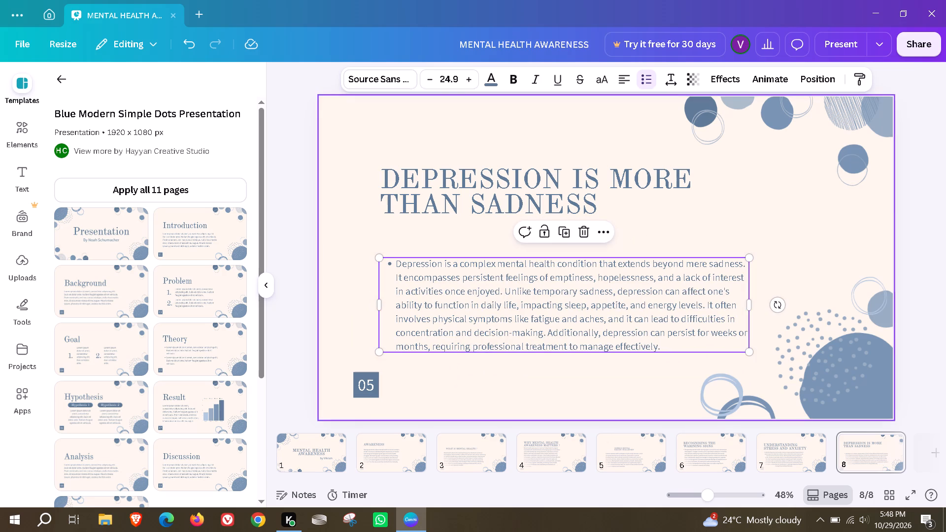
Rescale page 8's body text to font size 27.9 over ten lines and move the box up to just below the heading.
left_click_drag(745, 357, 667, 355)
left_click(675, 297)
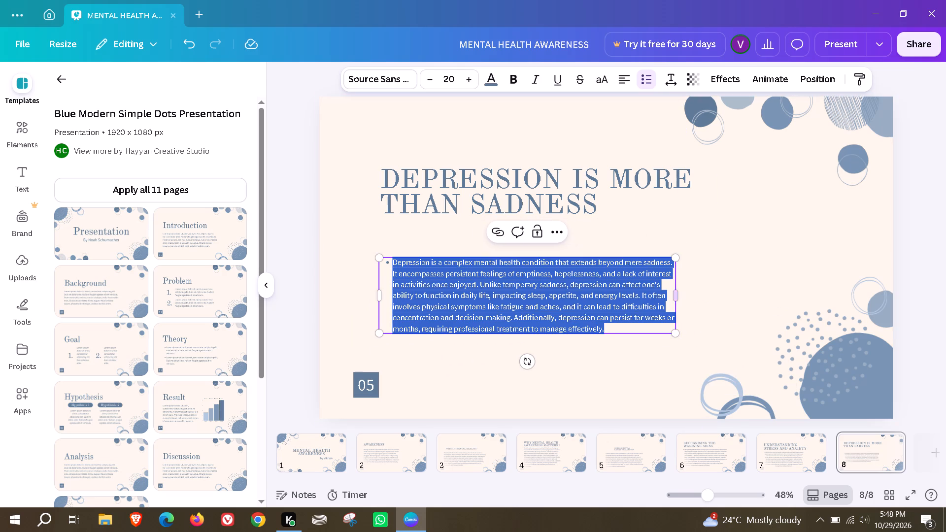
left_click(706, 290)
left_click(664, 266)
left_click_drag(678, 254, 620, 279)
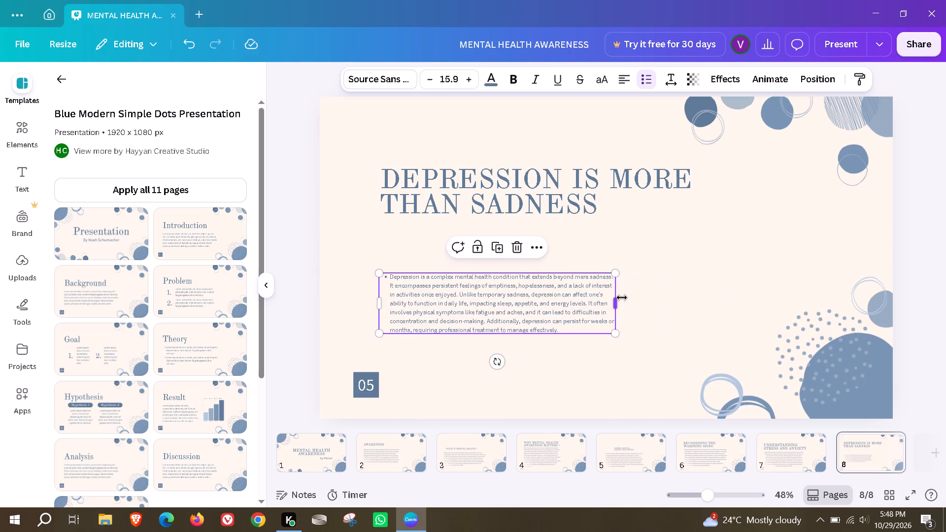
left_click_drag(616, 302, 560, 314)
left_click_drag(558, 365, 710, 394)
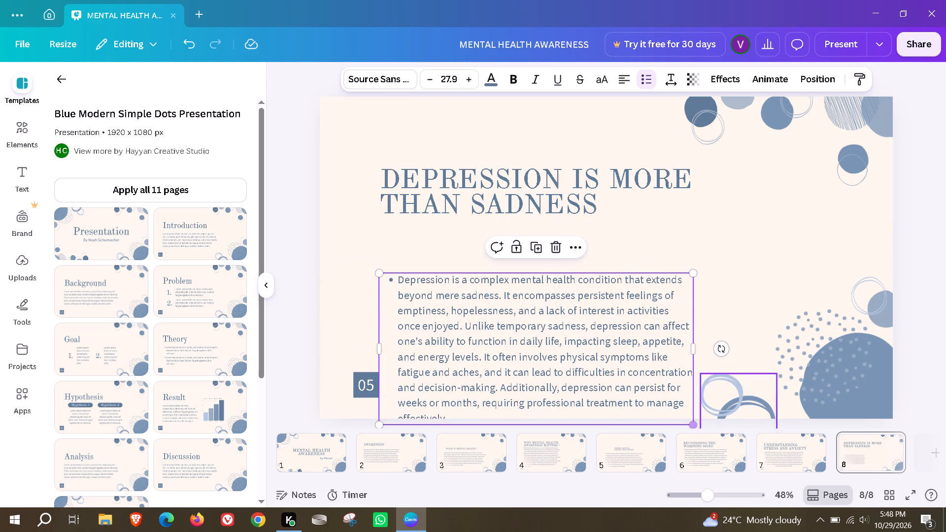
left_click(734, 304)
left_click_drag(575, 348, 593, 309)
left_click(760, 276)
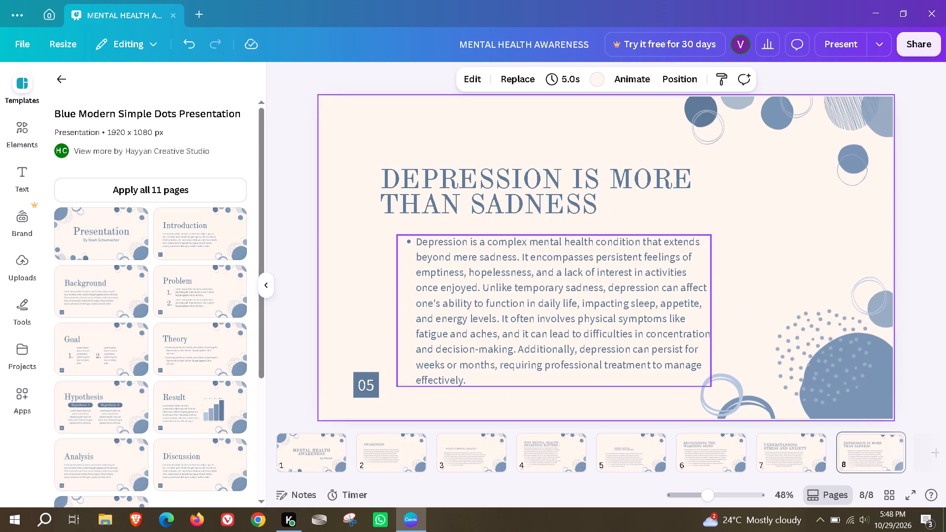
Add the template's Background layout as new page 9.
left_click(103, 289)
left_click(570, 301)
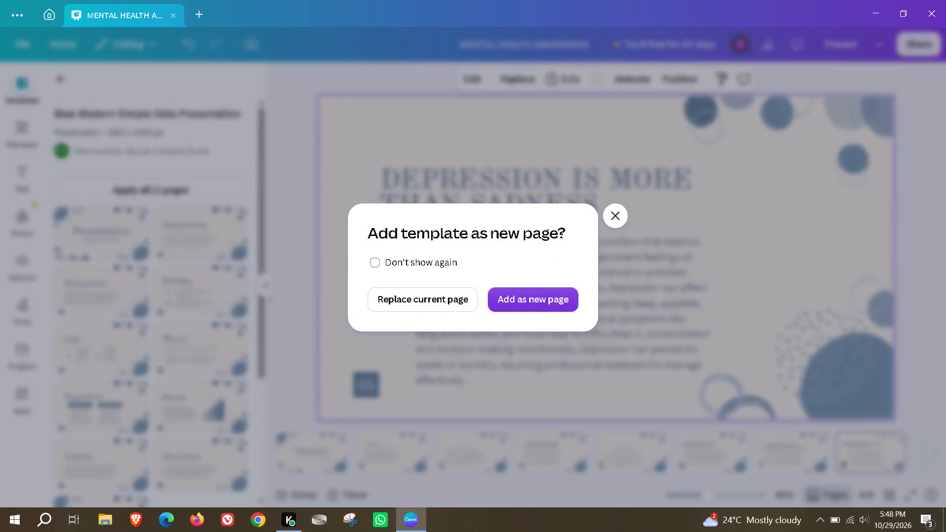
Replace page 9's heading with "SOCIAL MEDIA AND MENTAL WELL BEING", fitted on two lines at font size 66.2.
double_click(425, 209)
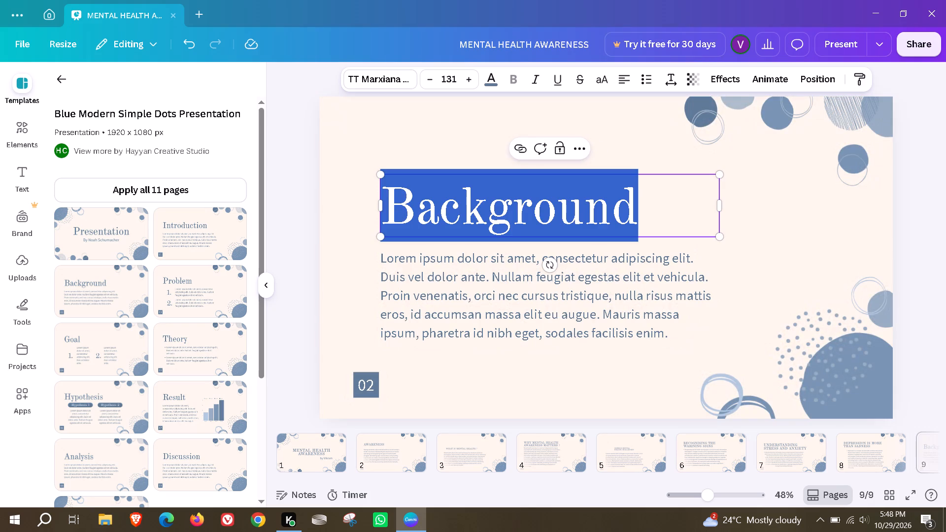
type("SOCIAL MEDIA AND MENTAL WELL BEING")
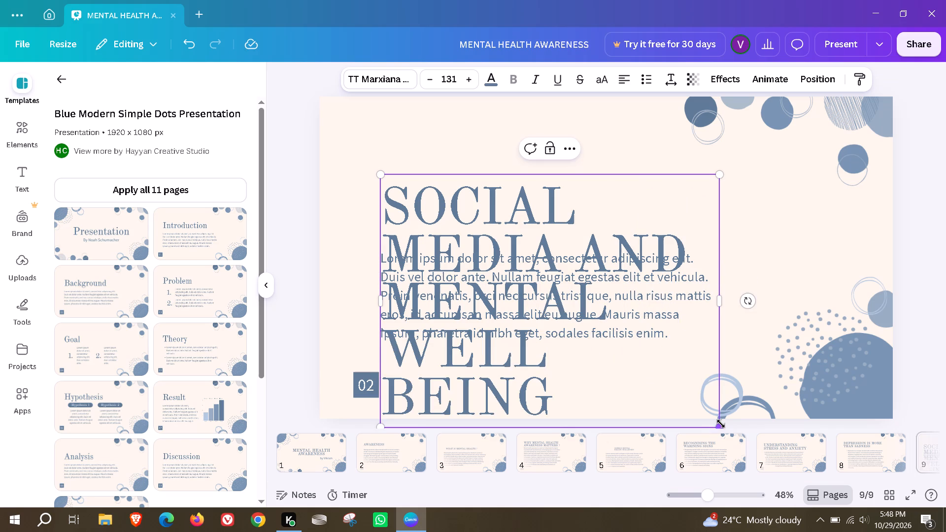
left_click_drag(721, 424, 609, 231)
left_click_drag(557, 235, 722, 228)
Replace page 9's body placeholder with Magic Write text prompted by "generate 5-6 lines on social media and mental well being".
double_click(566, 285)
left_click(576, 227)
scroll(655, 369, "down", 4)
left_click(657, 458)
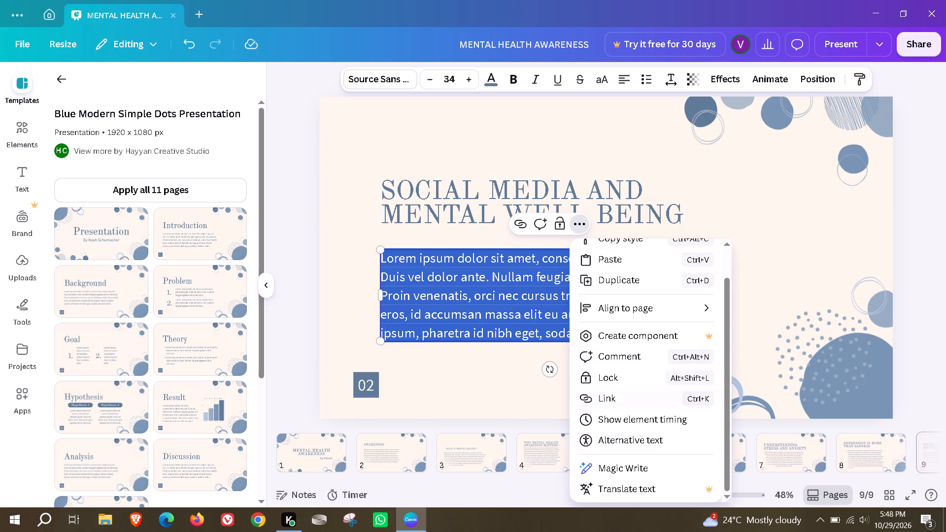
left_click(662, 462)
left_click(652, 264)
type("generate 56")
key("BackSpace")
type("-6 lines on social media ad")
key("BackSpace")
type("nd mental well being")
key("space")
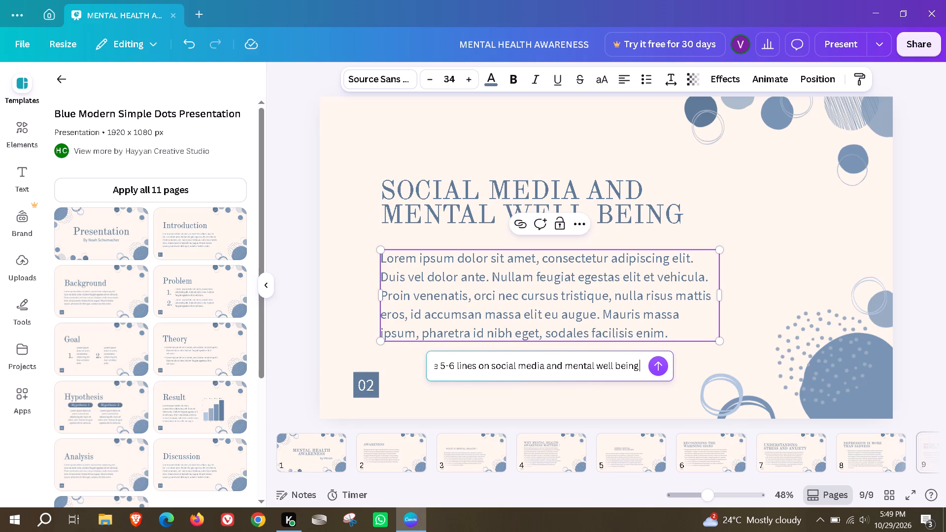
key("Return")
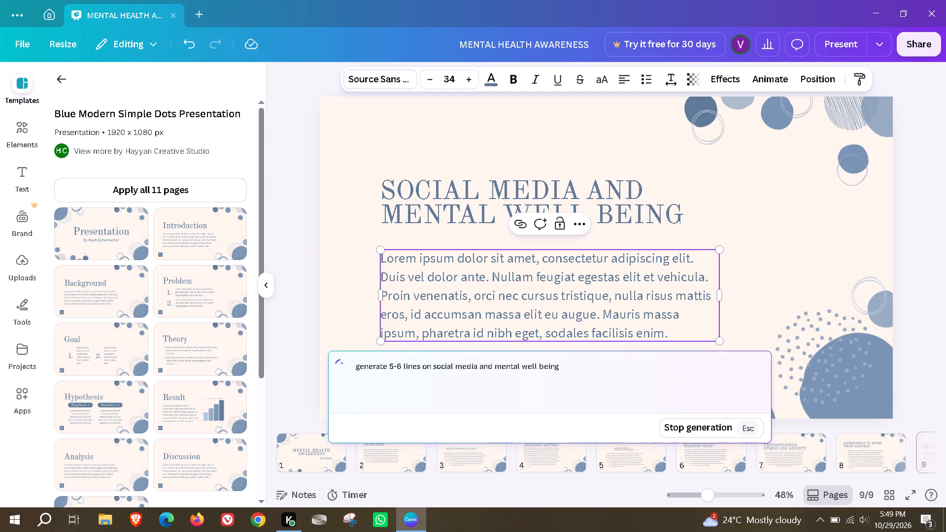
left_click(699, 236)
left_click(702, 228)
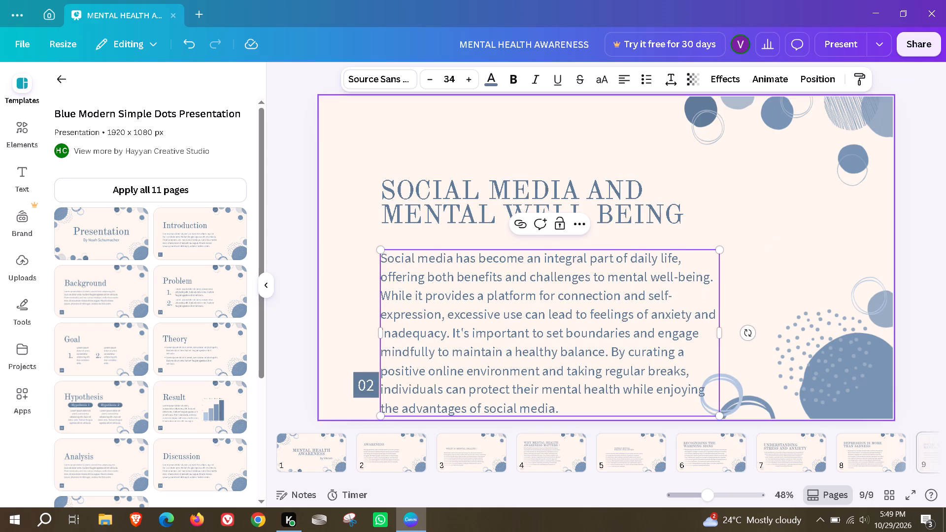
Scale page 9's body text to font size 29.4 and widen its box to seven lines, keeping it below the heading.
left_click_drag(720, 417, 649, 361)
left_click_drag(643, 312, 710, 342)
left_click_drag(708, 352, 721, 383)
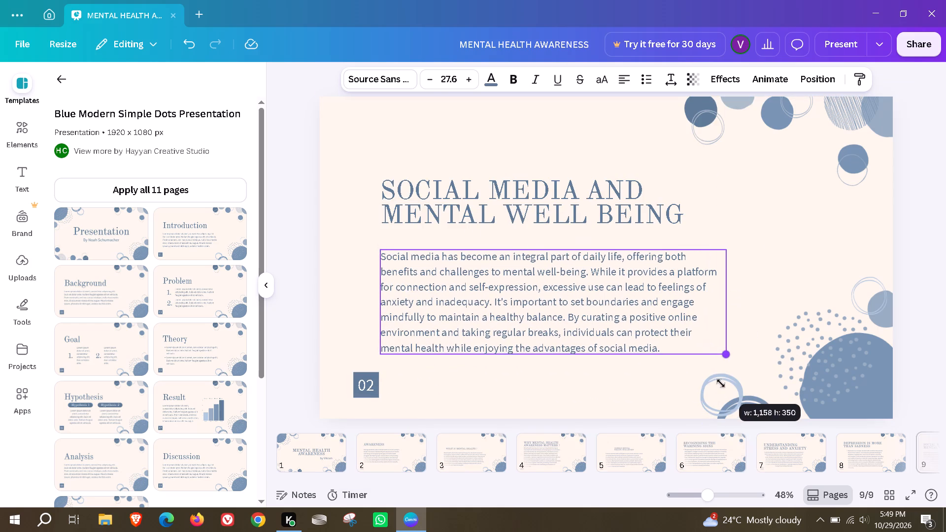
left_click_drag(721, 383, 740, 401)
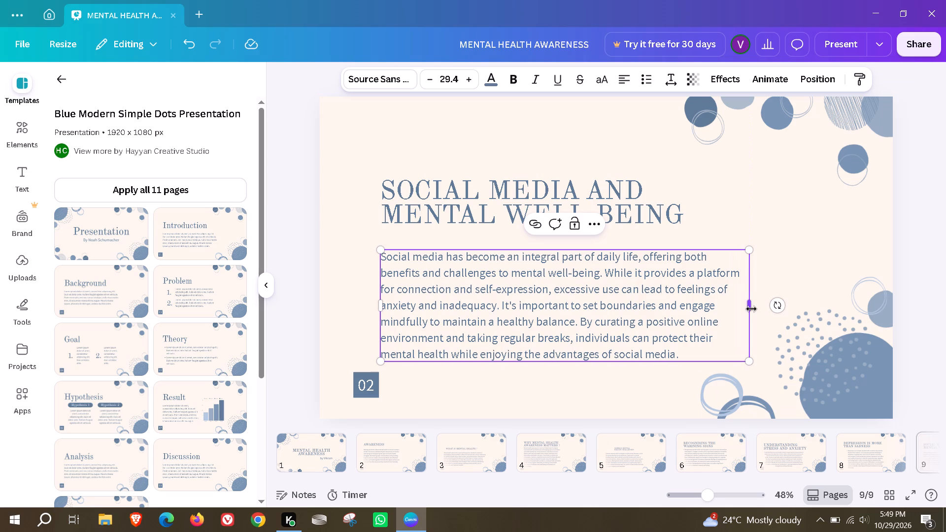
left_click_drag(751, 309, 746, 315)
left_click(616, 399)
Shrink page 9's heading slightly and move it to sit roughly centred above the paragraph.
left_click(570, 223)
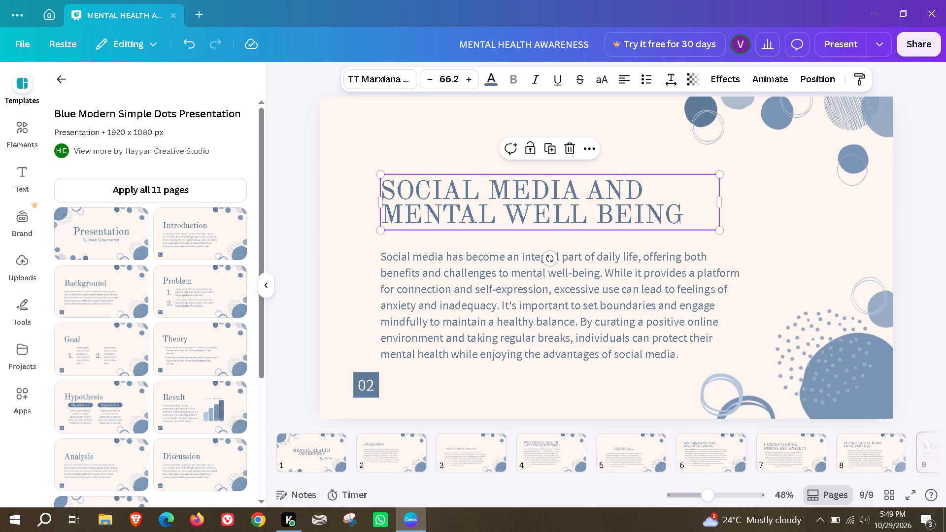
left_click_drag(717, 231, 683, 223)
left_click_drag(585, 199, 615, 206)
left_click(797, 221)
Add the template's Problem layout as new page 10.
scroll(690, 471, "down", 3)
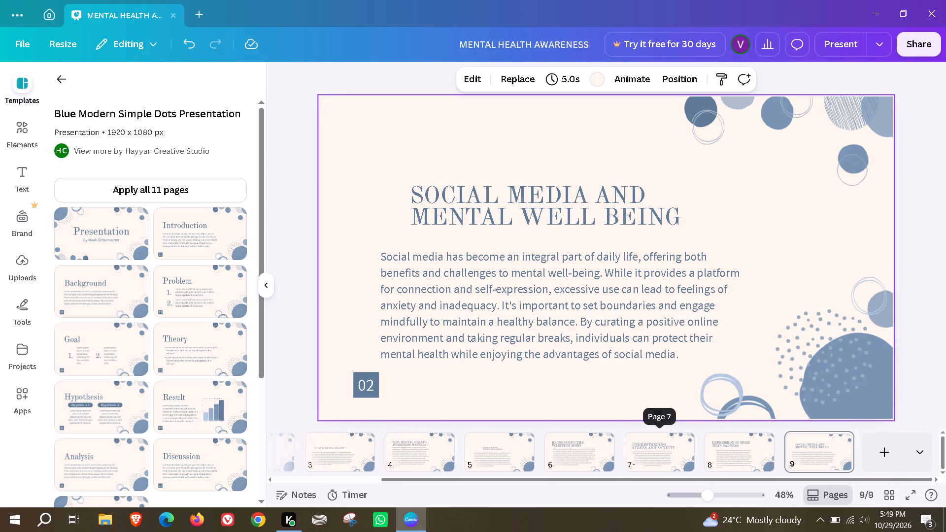
scroll(692, 452, "down", 3)
left_click(187, 304)
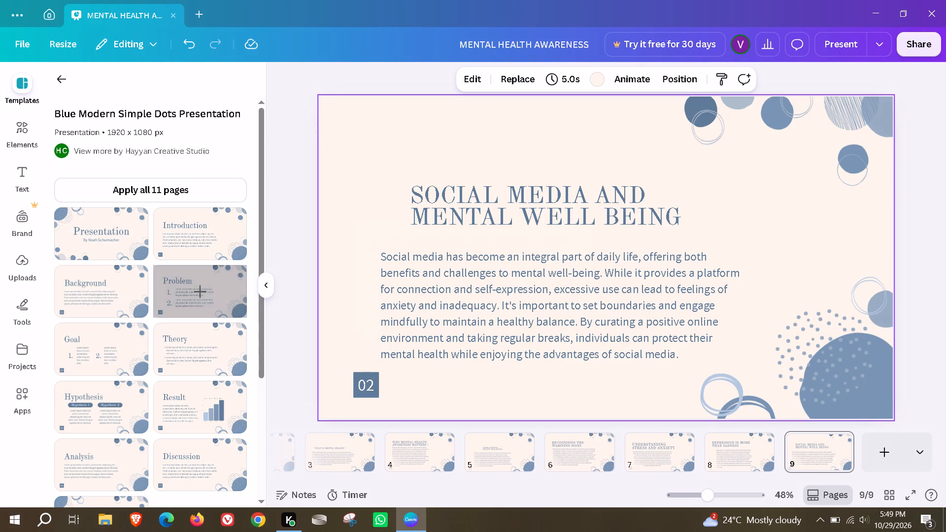
left_click(545, 296)
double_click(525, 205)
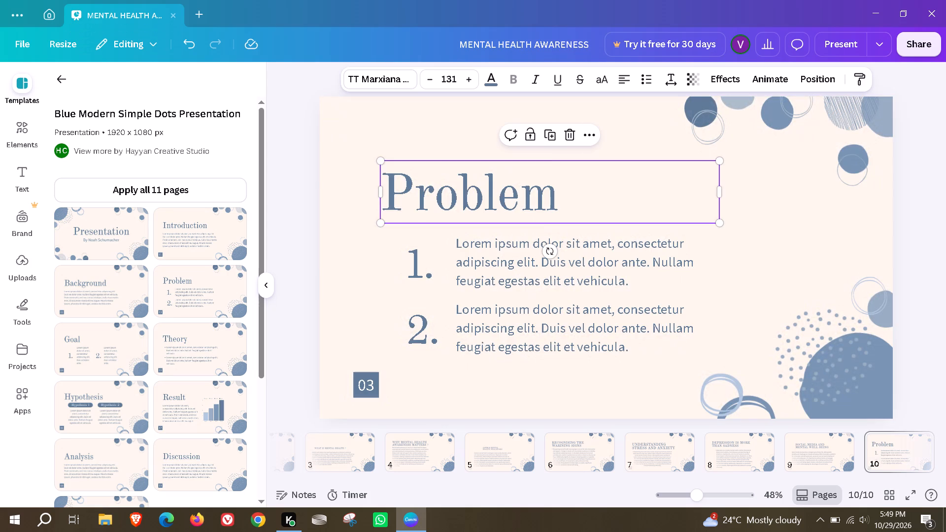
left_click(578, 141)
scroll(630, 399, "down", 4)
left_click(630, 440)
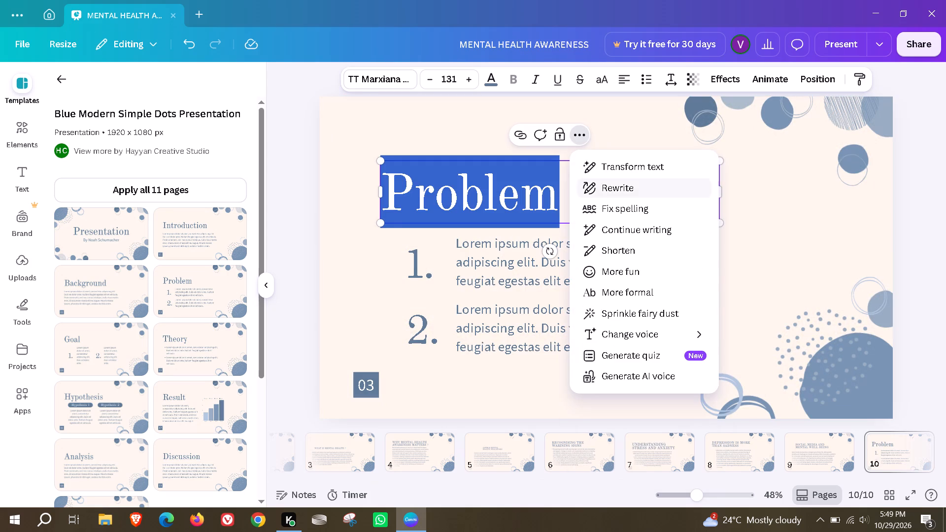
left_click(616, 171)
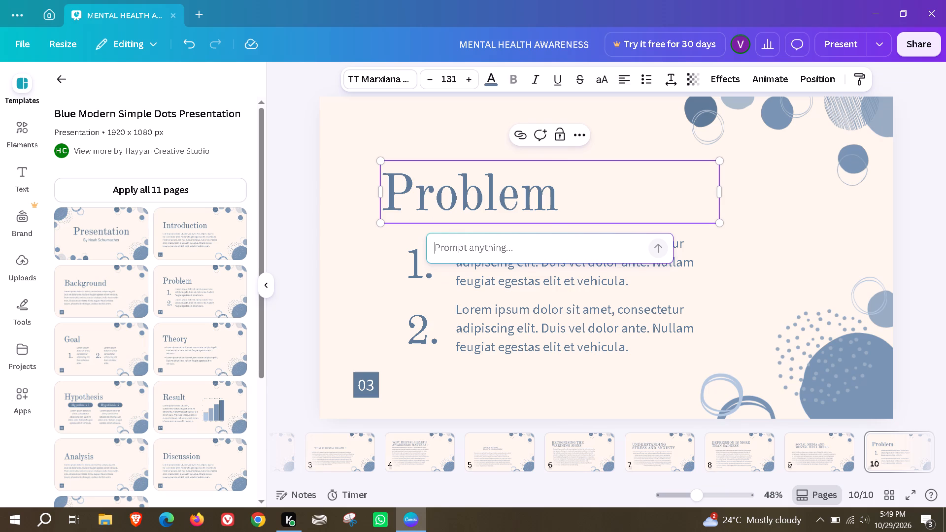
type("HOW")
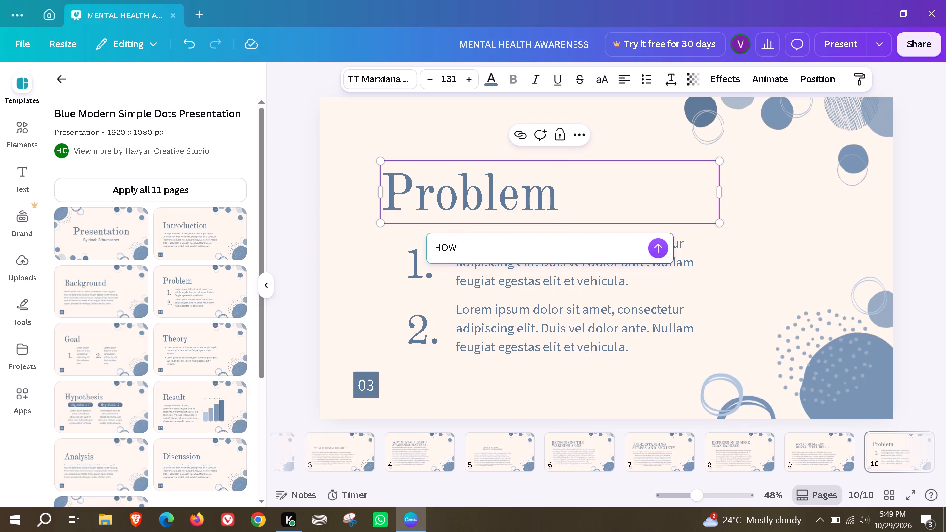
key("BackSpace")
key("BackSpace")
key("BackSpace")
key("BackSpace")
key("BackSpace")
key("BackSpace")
Replace page 10's "Problem" heading with "HOW TO MAINTAIN GOOD MENTAL HEALTH".
double_click(542, 207)
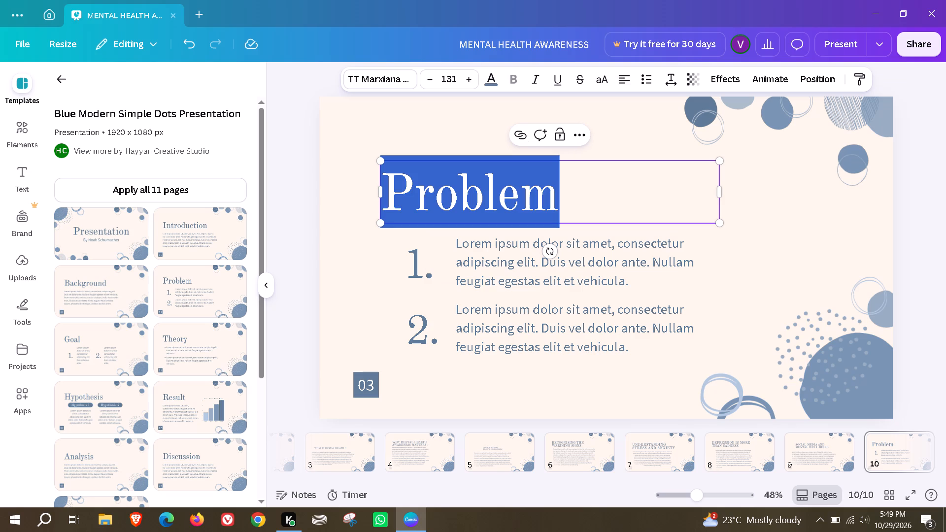
key("BackSpace")
type("HHO")
key("shift+BackSpace")
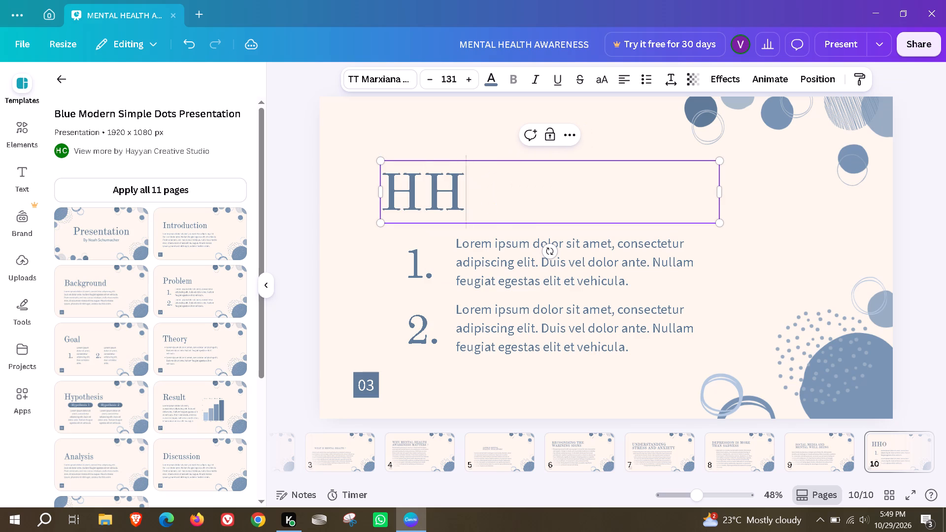
key("shift+BackSpace")
type("OW TO MAINTAIN GOOD")
key("space")
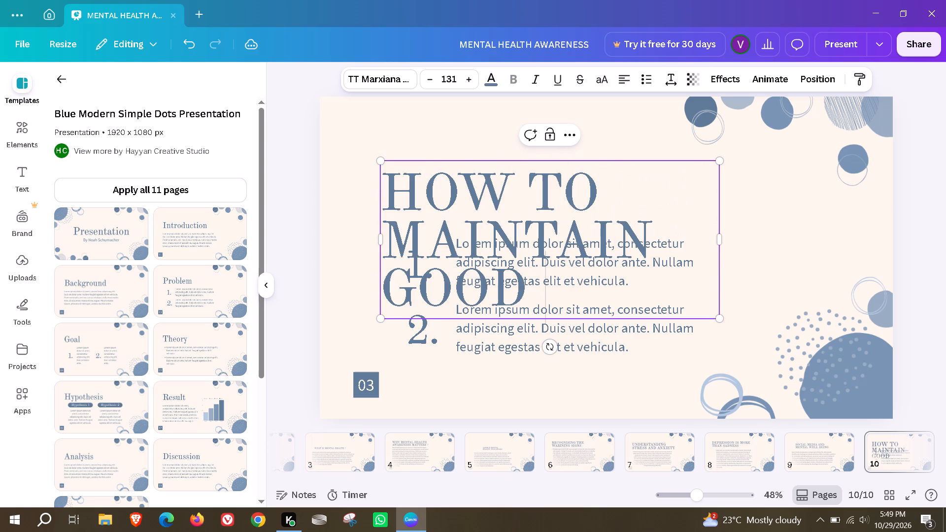
type("MENTAL HEALTH")
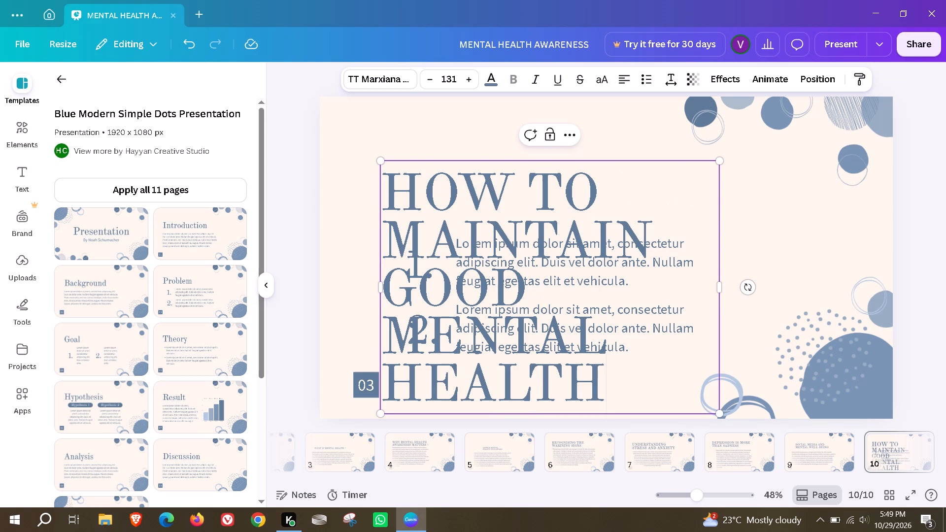
Scale page 10's heading to font size 76.3 and widen its box so the text fits on two lines.
left_click_drag(720, 411, 606, 270)
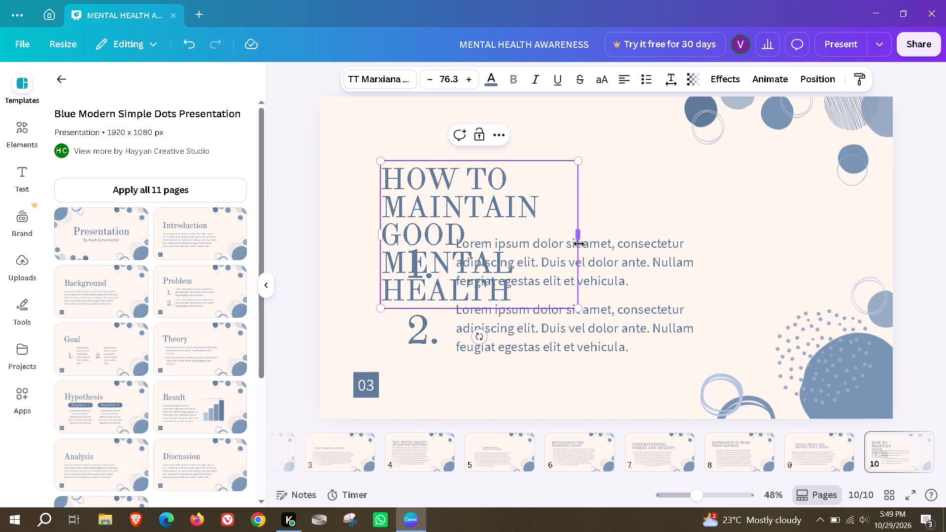
left_click_drag(579, 239, 779, 244)
Delete page 10's second placeholder paragraph and both list numbers, and move the remaining paragraph slightly lower beneath the heading.
left_click(500, 329)
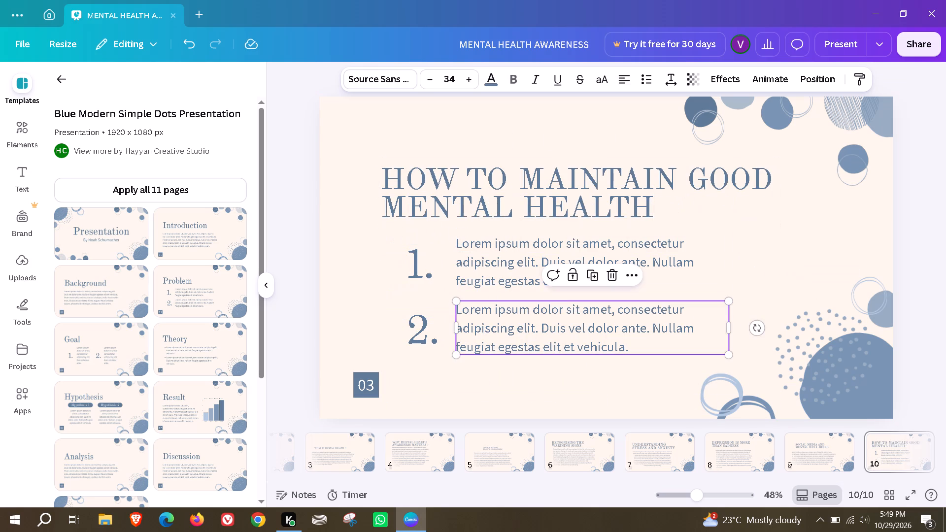
left_click(617, 275)
left_click(431, 329)
left_click(448, 272)
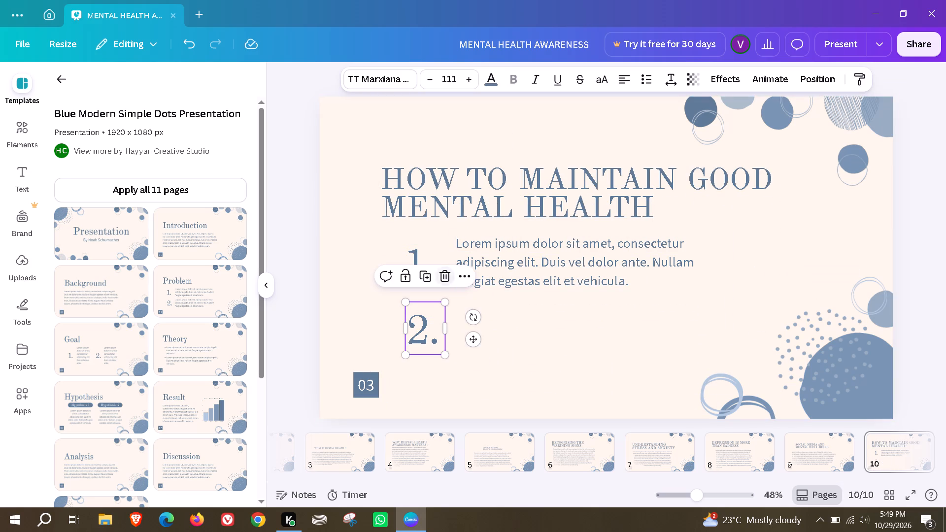
left_click(409, 263)
left_click(448, 209)
left_click_drag(566, 277, 539, 298)
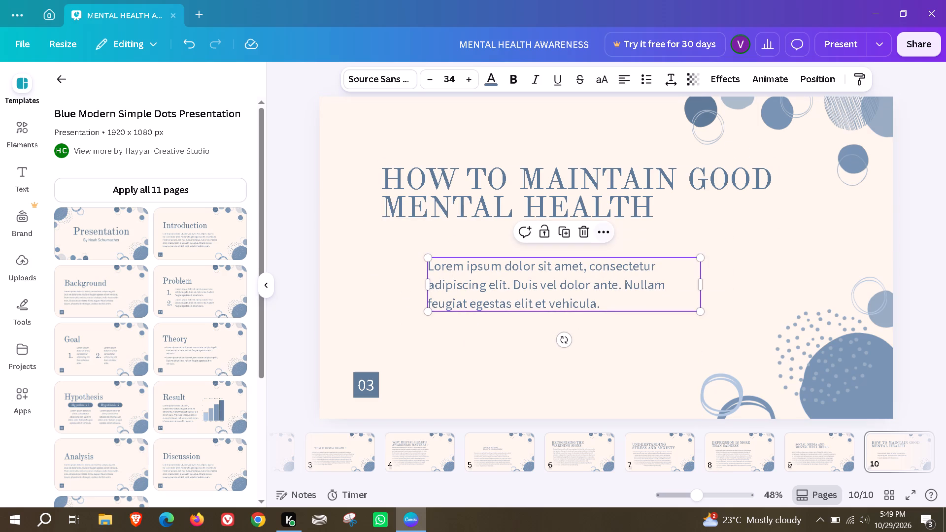
Replace page 10's body placeholder with Magic Write text prompted by "how to maintain good mental health generate 5-6 lines".
left_click(598, 240)
scroll(649, 372, "down", 3)
left_click(645, 466)
left_click(659, 254)
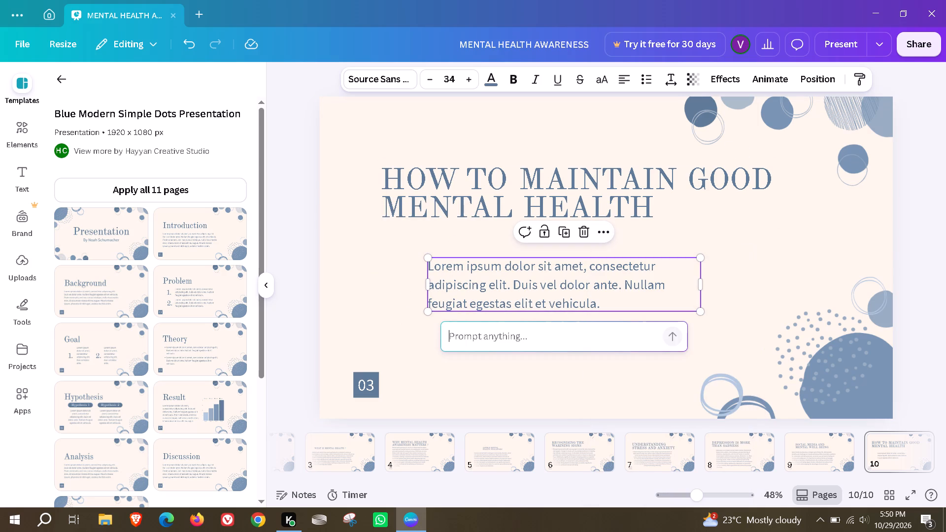
type("how to maintia")
key("BackSpace")
key("BackSpace")
type("ain googl")
key("BackSpace")
key("BackSpace")
type("d")
key("space")
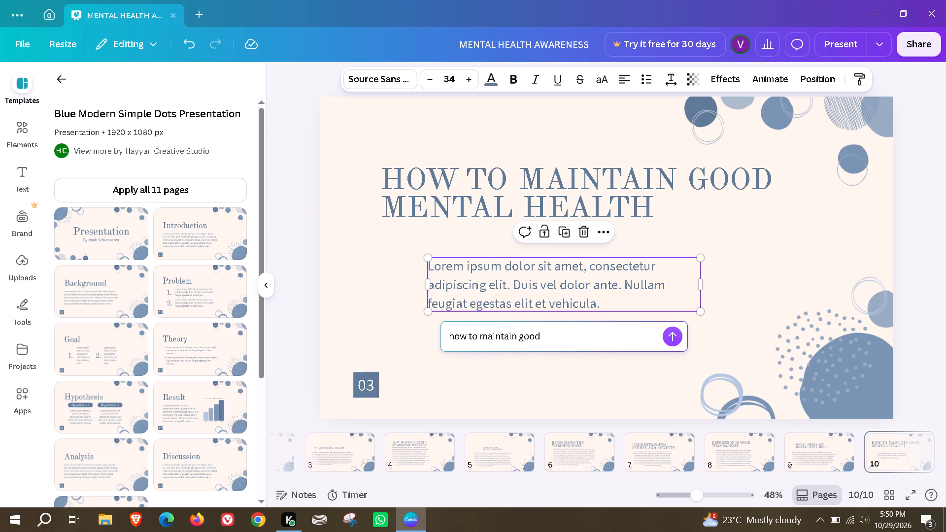
type("mental healt")
key("h")
key("space")
type("generate 5-6 lines")
key("Return")
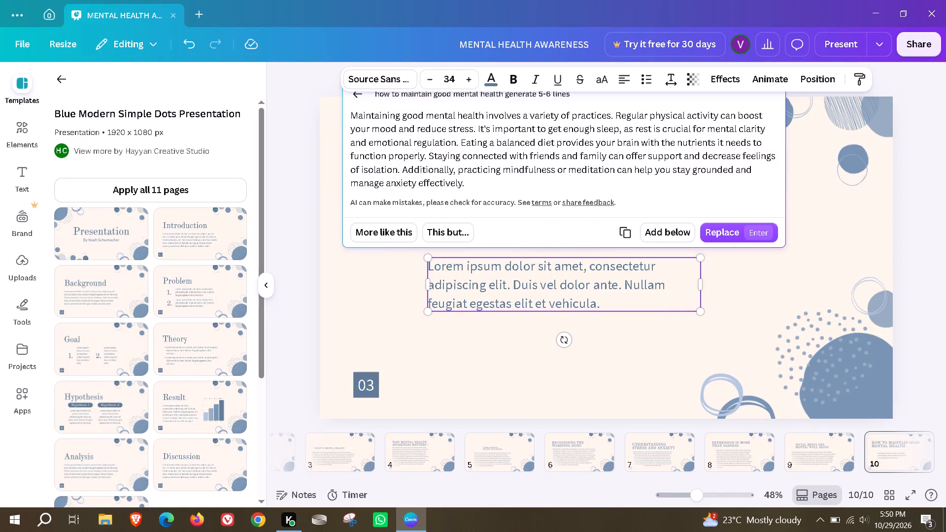
left_click(724, 231)
Scale page 10's body text to font size 30.6 and widen its box to eight lines, placing it below the heading.
left_click_drag(702, 259, 651, 285)
left_click(724, 262)
left_click_drag(522, 367, 528, 297)
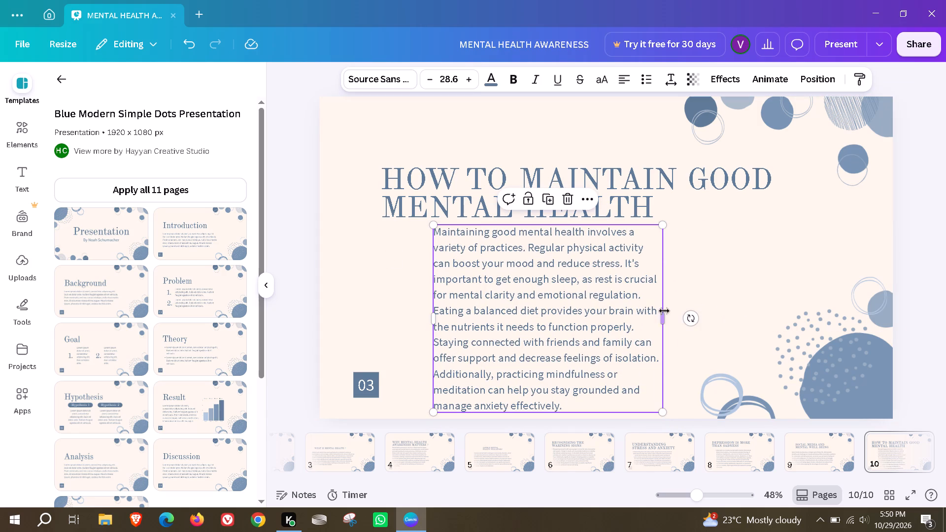
left_click_drag(666, 313, 764, 311)
left_click(630, 384)
left_click_drag(599, 297, 560, 318)
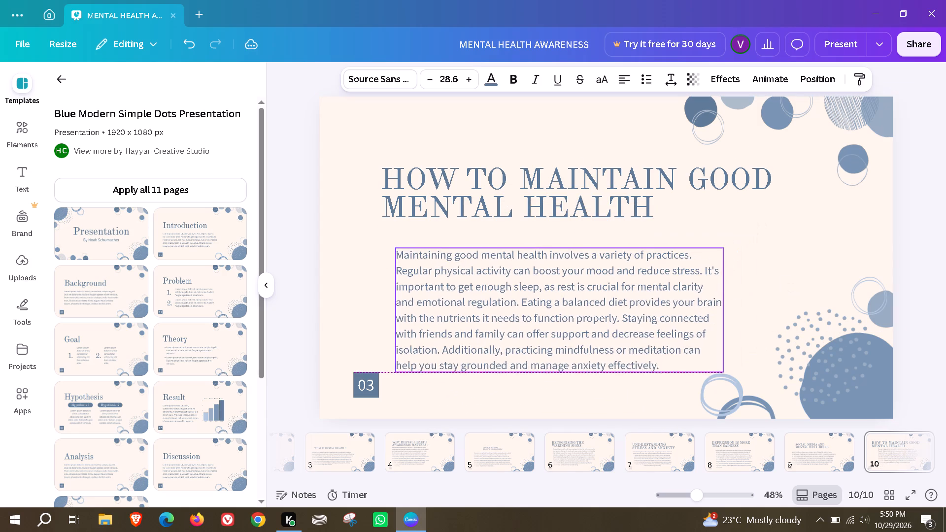
left_click_drag(560, 318, 562, 314)
left_click_drag(723, 364, 743, 376)
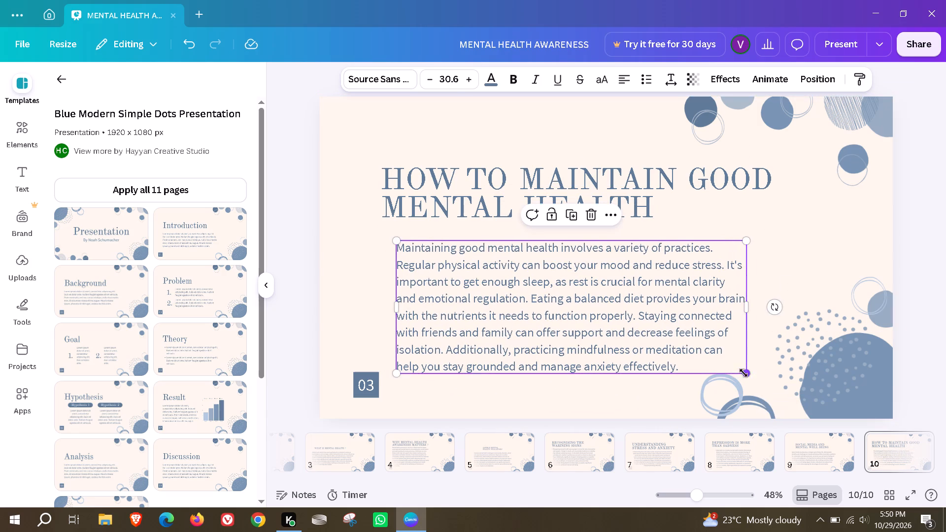
left_click(801, 239)
Add the template's Theory layout as new page 11.
scroll(784, 446, "down", 5)
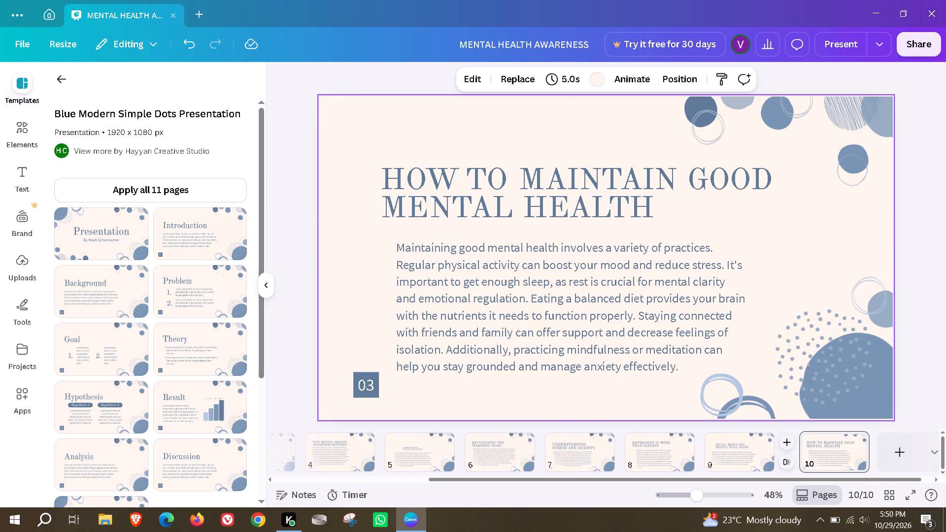
left_click(186, 348)
Delete the second bulleted placeholder paragraph on page 11.
left_click(525, 299)
double_click(483, 198)
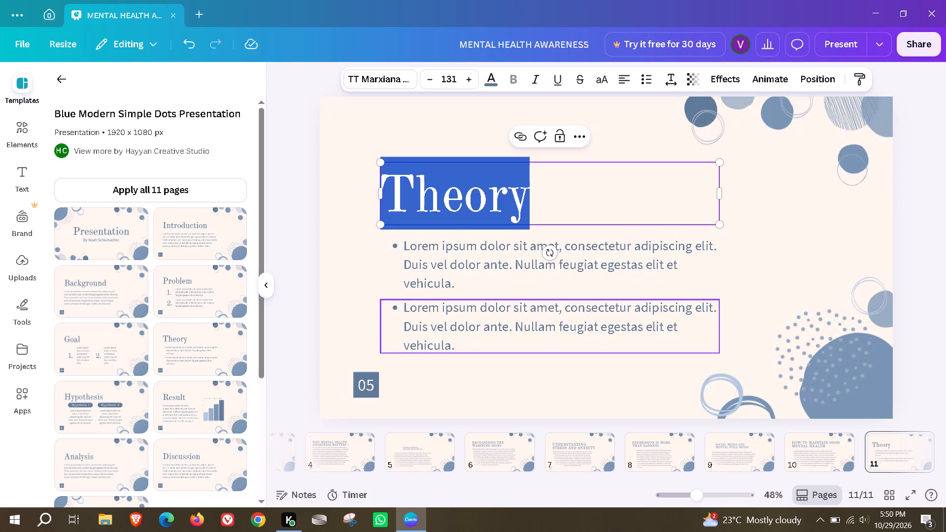
left_click_drag(358, 302, 599, 352)
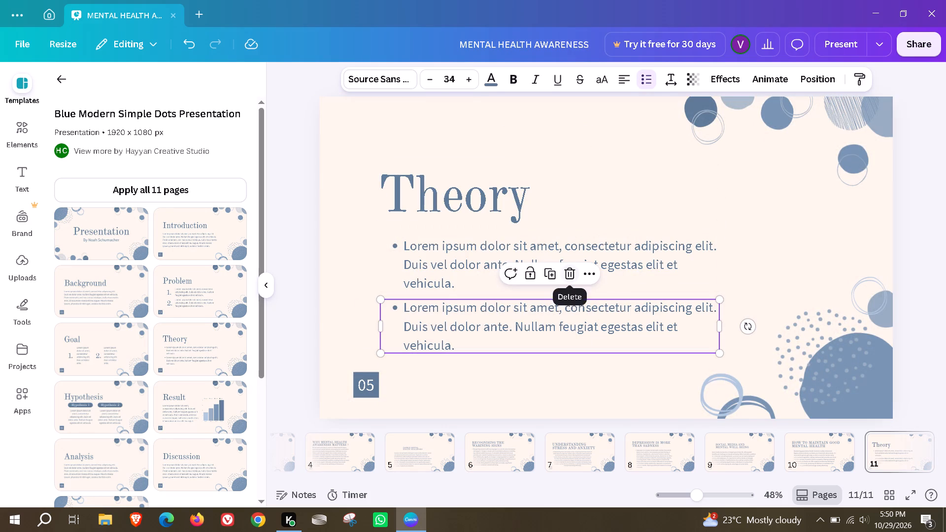
left_click(568, 280)
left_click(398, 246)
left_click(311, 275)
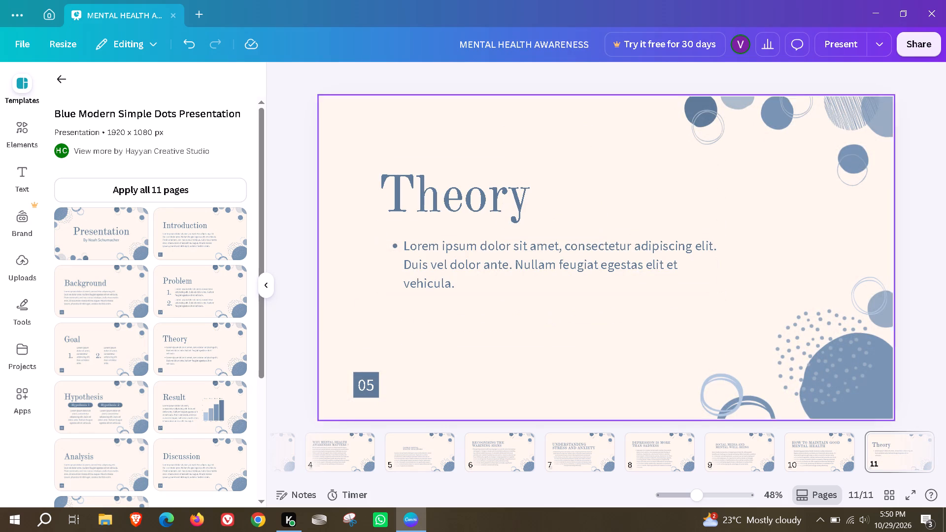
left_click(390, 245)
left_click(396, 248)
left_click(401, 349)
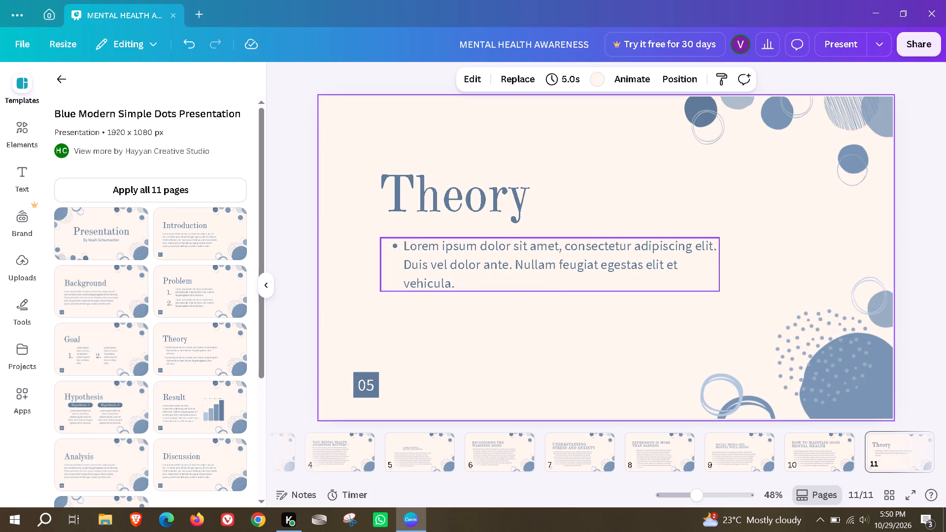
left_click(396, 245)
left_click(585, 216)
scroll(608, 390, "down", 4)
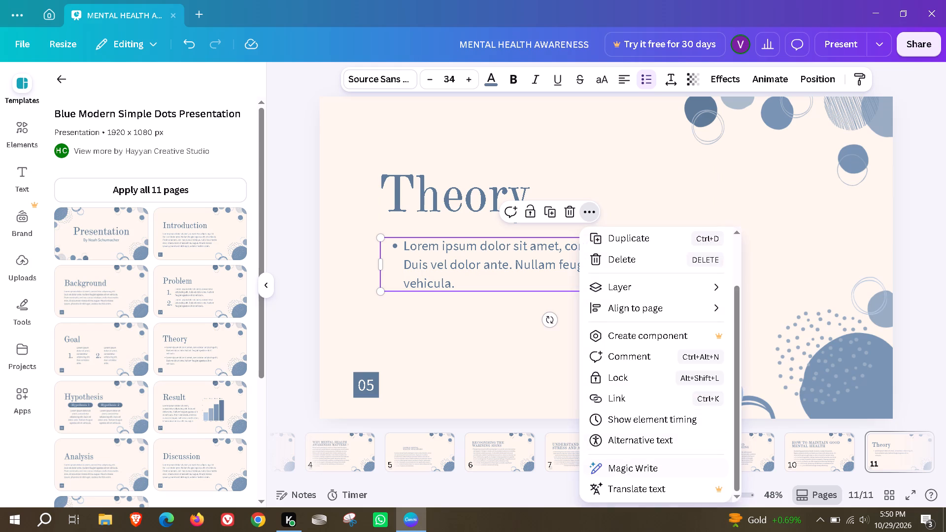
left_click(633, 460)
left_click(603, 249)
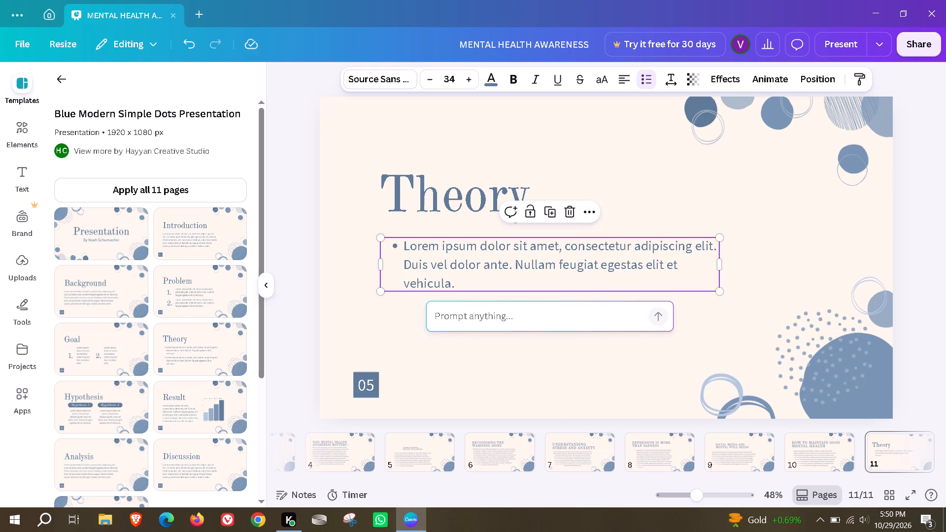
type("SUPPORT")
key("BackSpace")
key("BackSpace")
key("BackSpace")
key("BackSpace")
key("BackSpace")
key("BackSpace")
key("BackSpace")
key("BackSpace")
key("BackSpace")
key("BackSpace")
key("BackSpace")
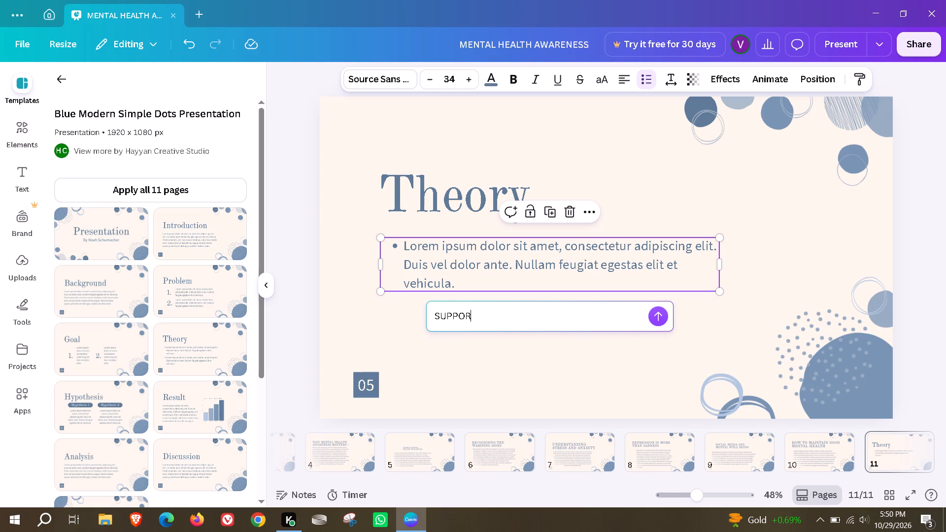
Replace page 11's "Theory" heading with "SUPPORTING SOMEONE EXPERIENCEING MENTAL HEALTH".
double_click(458, 199)
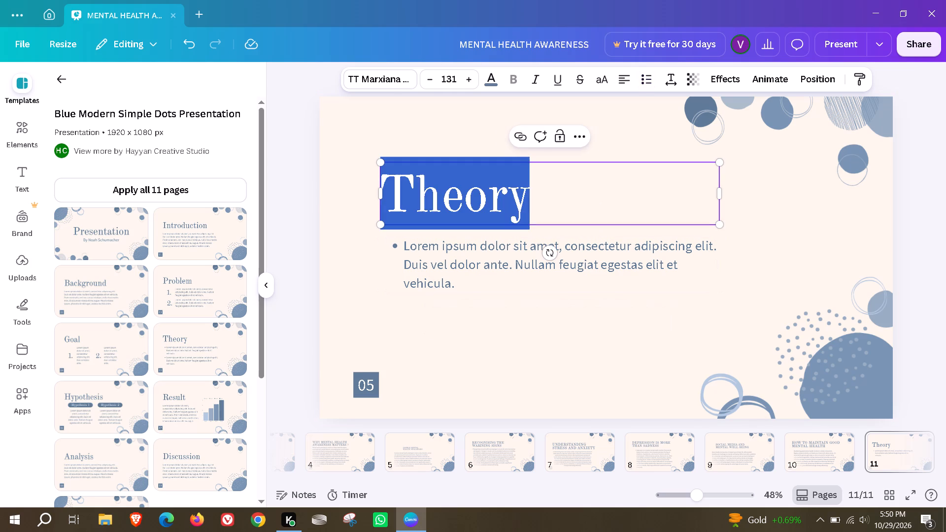
type("SOPPOR")
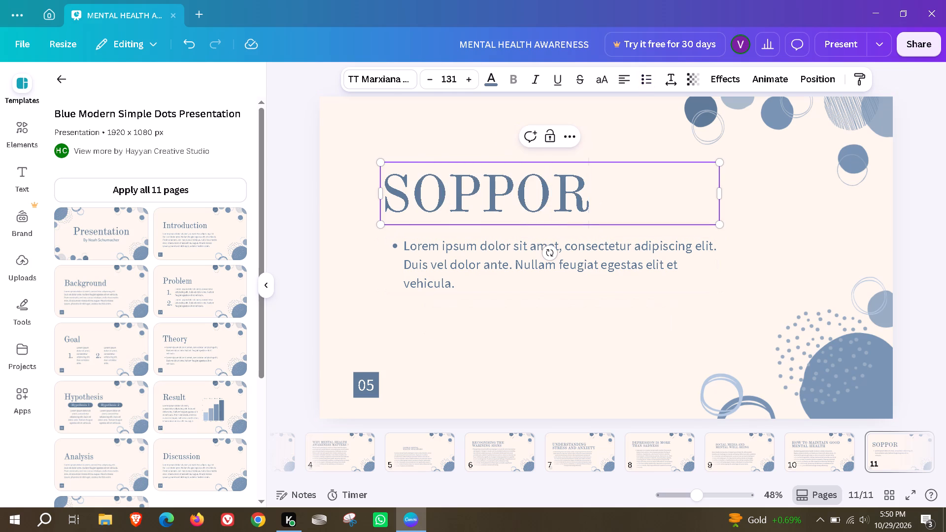
key("shift+BackSpace")
key("shift+BackSpace")
key("shift+BackSpace")
key("shift+BackSpace")
key("shift+BackSpace")
type("UPPORTI")
type("NG SOMEONE EXPERIENCE")
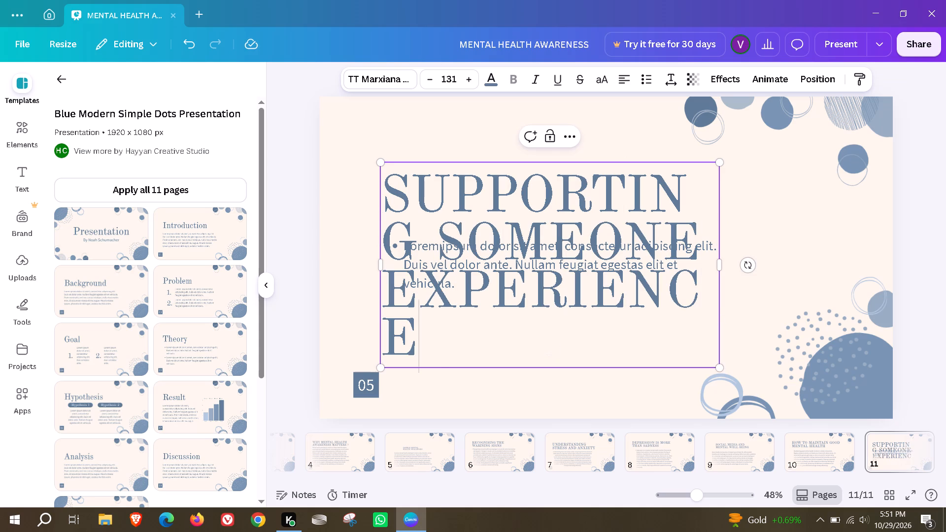
type("ING MENTAL HEALTH")
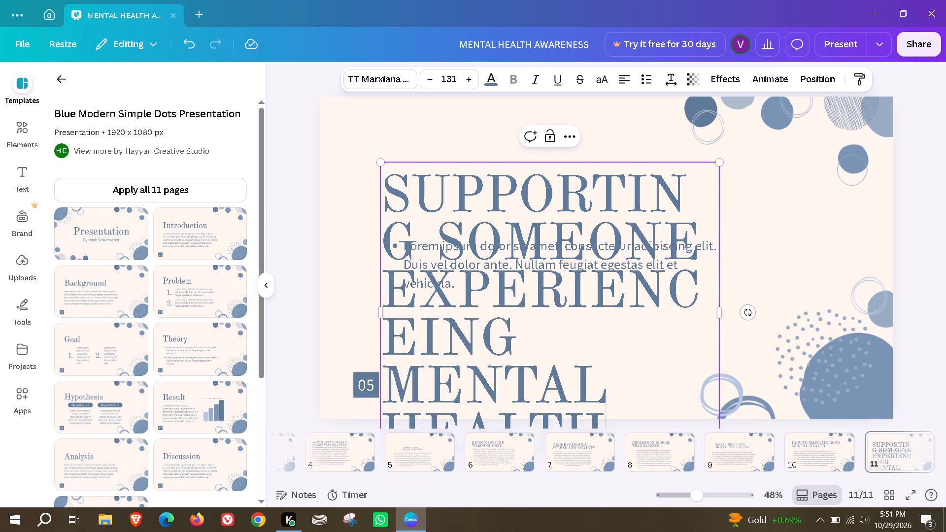
Scale page 11's heading to font size 54, widen its box to three lines, and move it just above the bulleted paragraph.
left_click(721, 169)
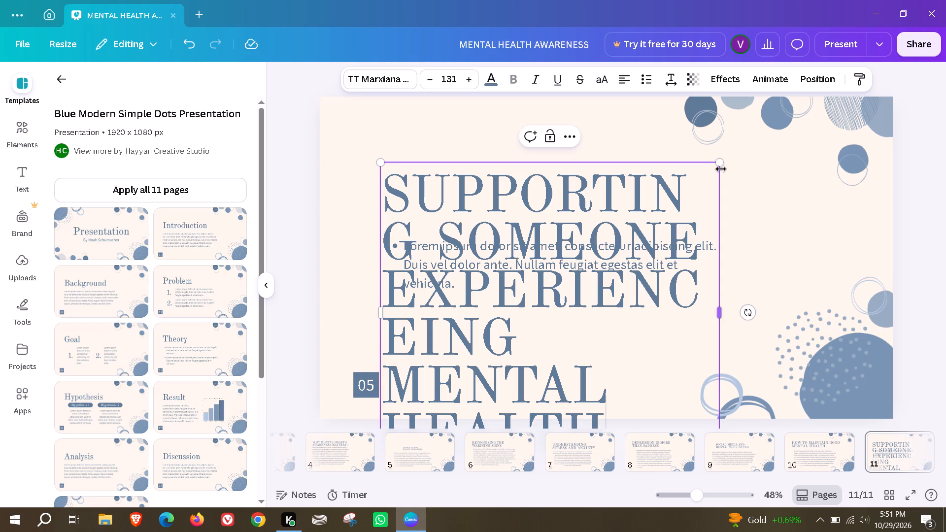
left_click(721, 166)
left_click_drag(718, 163, 504, 322)
left_click_drag(592, 370, 587, 370)
left_click_drag(458, 373, 474, 251)
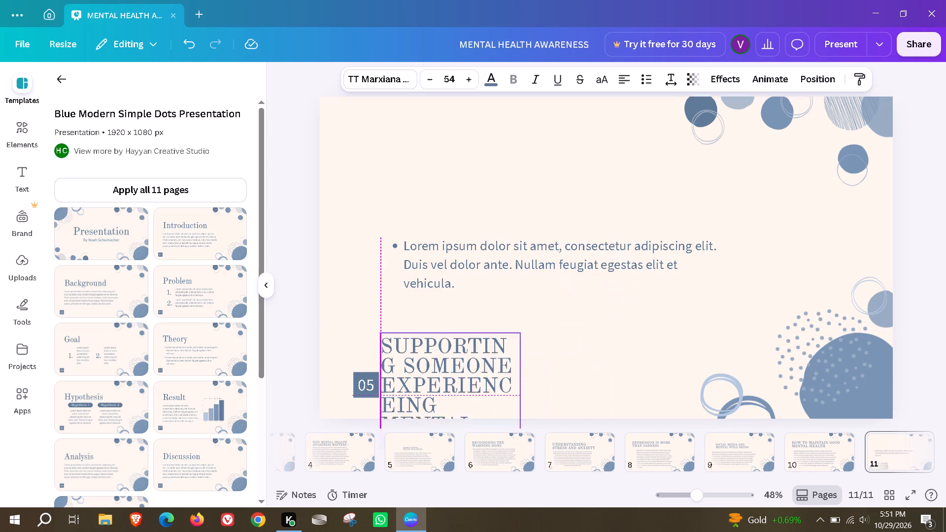
left_click_drag(474, 251, 494, 149)
left_click_drag(557, 171, 764, 203)
left_click_drag(578, 144, 562, 185)
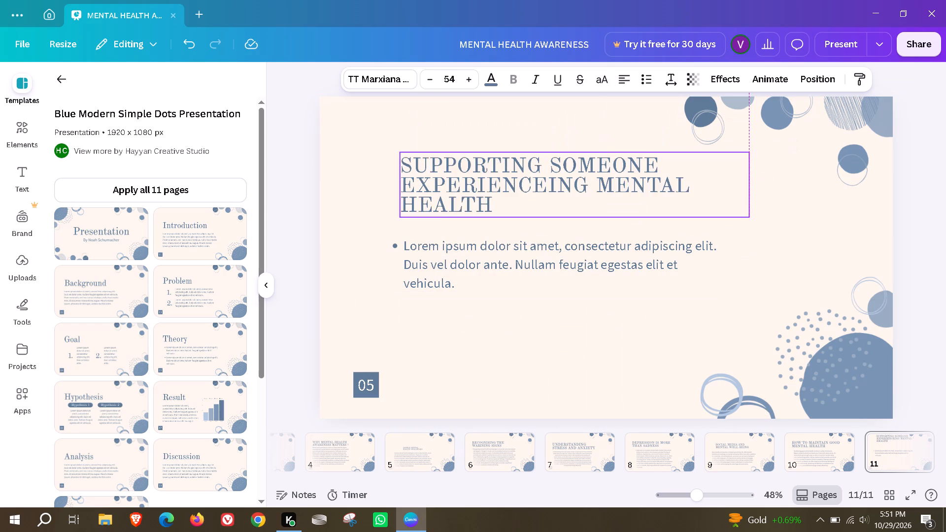
left_click_drag(562, 185, 559, 189)
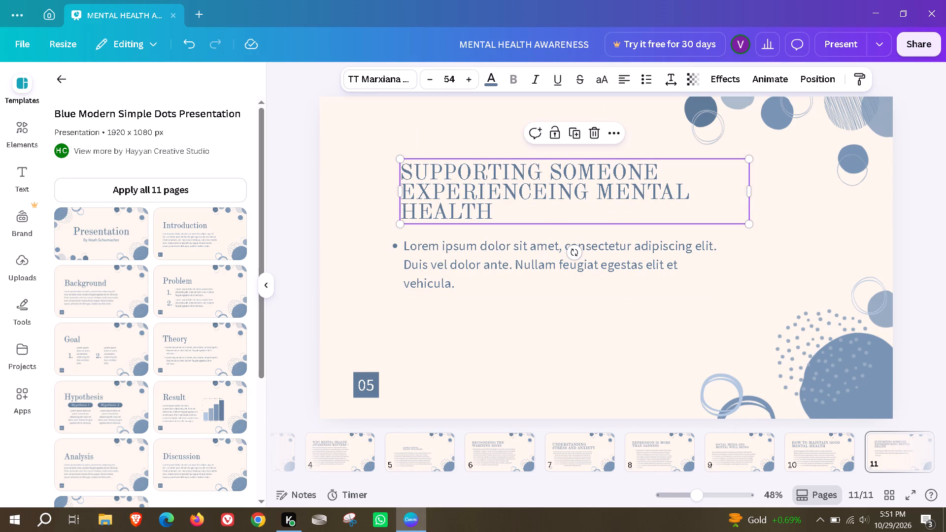
Correct the misspelled "EXPERIENCEING" in page 11's heading to "EXPERIENCING".
left_click(549, 192)
left_click(549, 192)
left_click(549, 192)
left_click(555, 199)
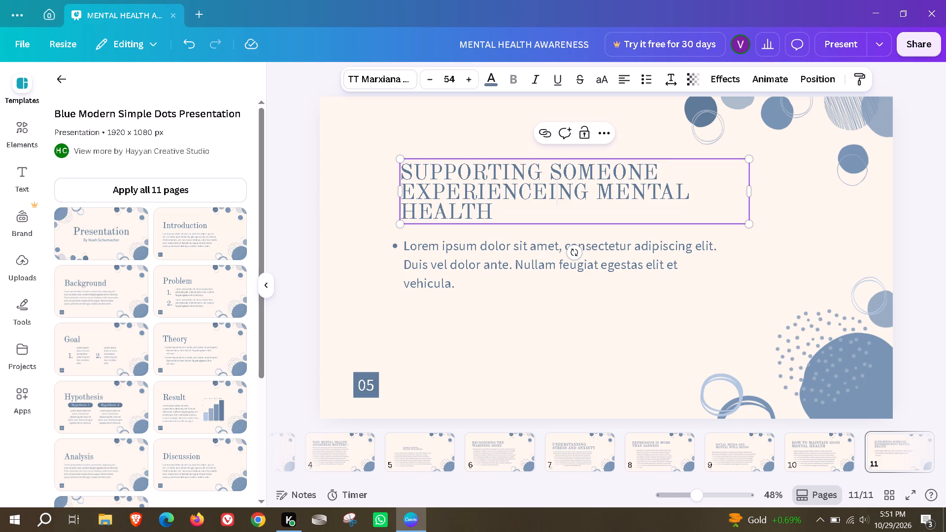
left_click(549, 196)
key("BackSpace")
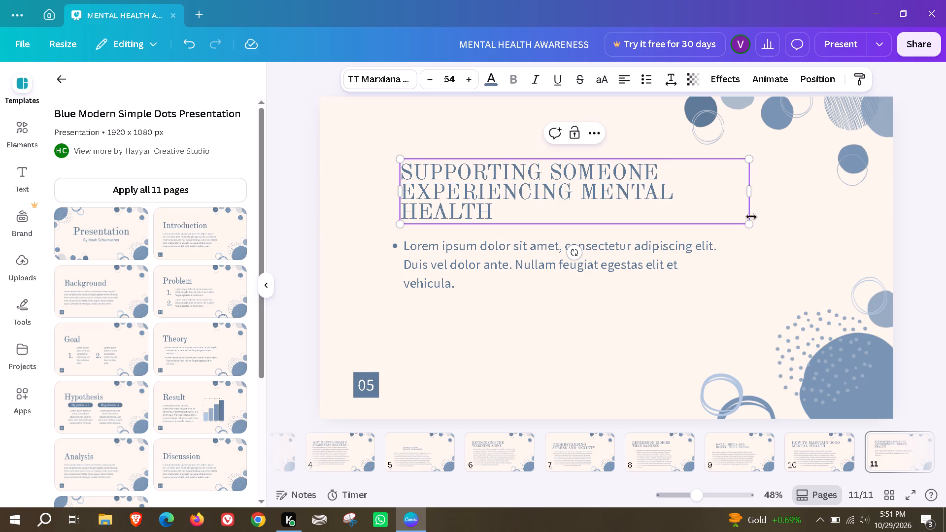
Widen page 11's heading box and scale the heading to about font size 34.7 so it fits on two lines.
left_click_drag(754, 194, 811, 214)
left_click_drag(809, 203, 661, 214)
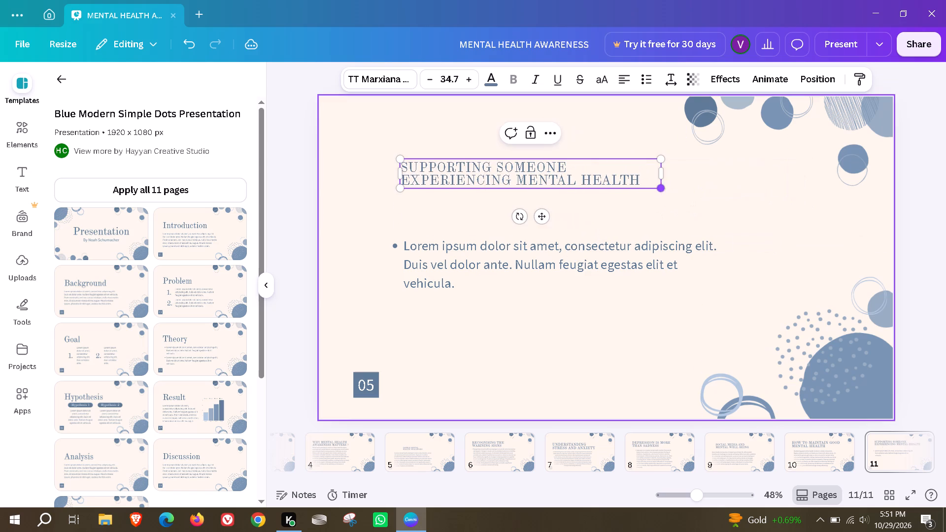
left_click(588, 212)
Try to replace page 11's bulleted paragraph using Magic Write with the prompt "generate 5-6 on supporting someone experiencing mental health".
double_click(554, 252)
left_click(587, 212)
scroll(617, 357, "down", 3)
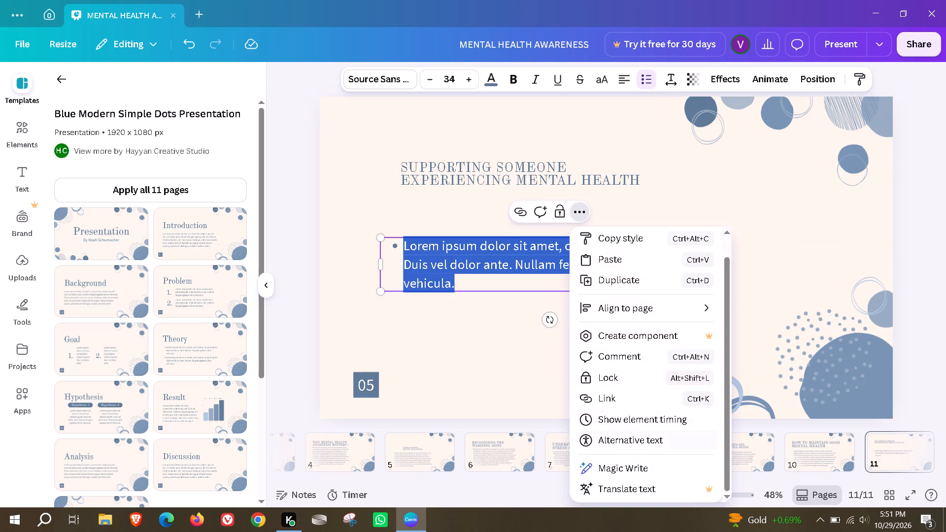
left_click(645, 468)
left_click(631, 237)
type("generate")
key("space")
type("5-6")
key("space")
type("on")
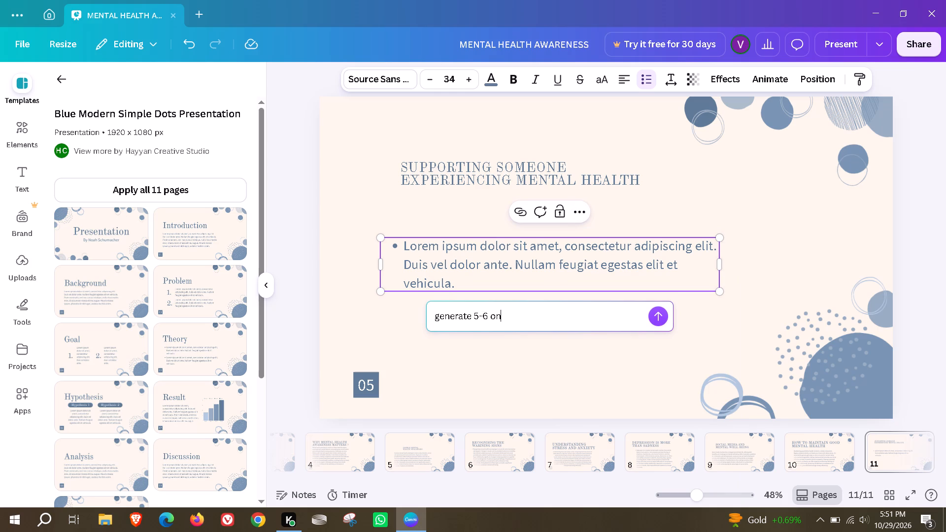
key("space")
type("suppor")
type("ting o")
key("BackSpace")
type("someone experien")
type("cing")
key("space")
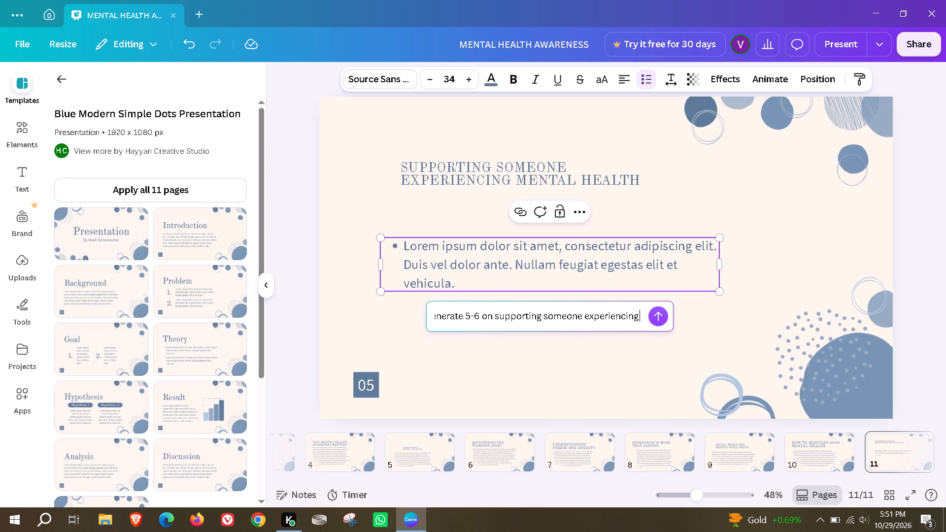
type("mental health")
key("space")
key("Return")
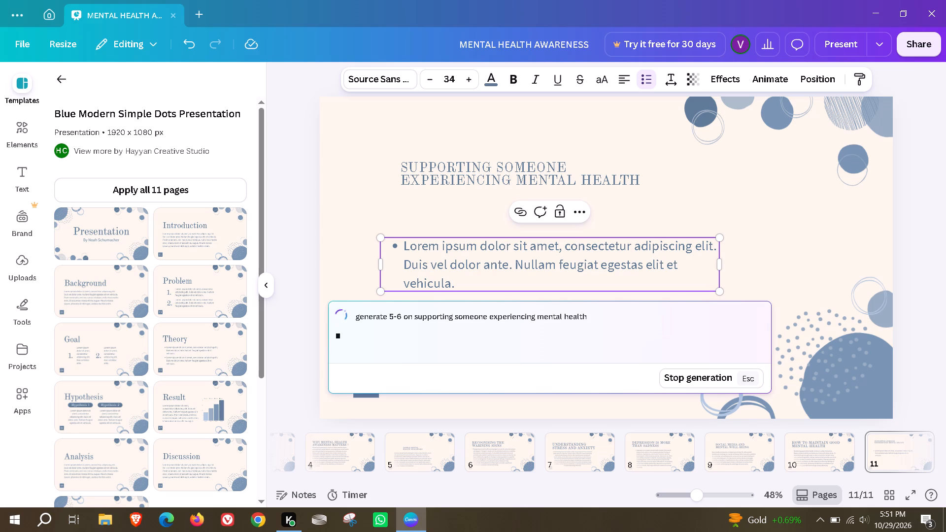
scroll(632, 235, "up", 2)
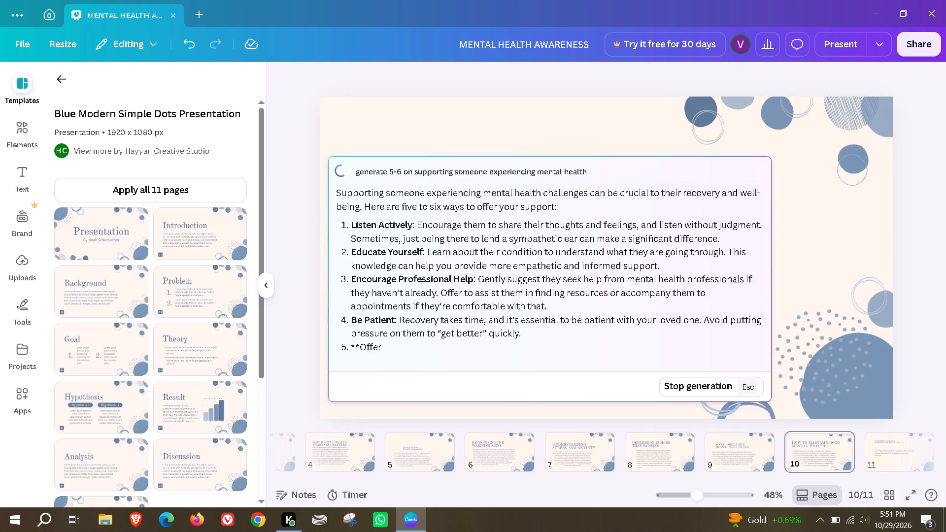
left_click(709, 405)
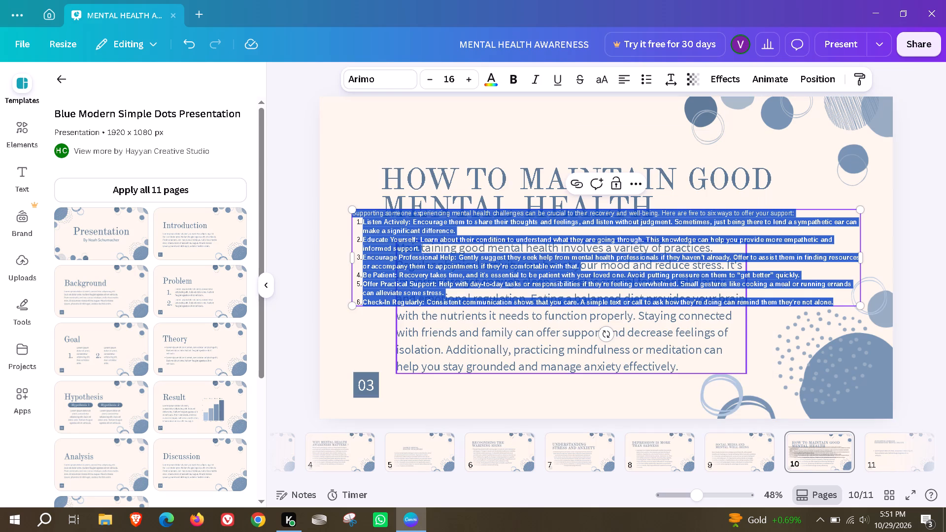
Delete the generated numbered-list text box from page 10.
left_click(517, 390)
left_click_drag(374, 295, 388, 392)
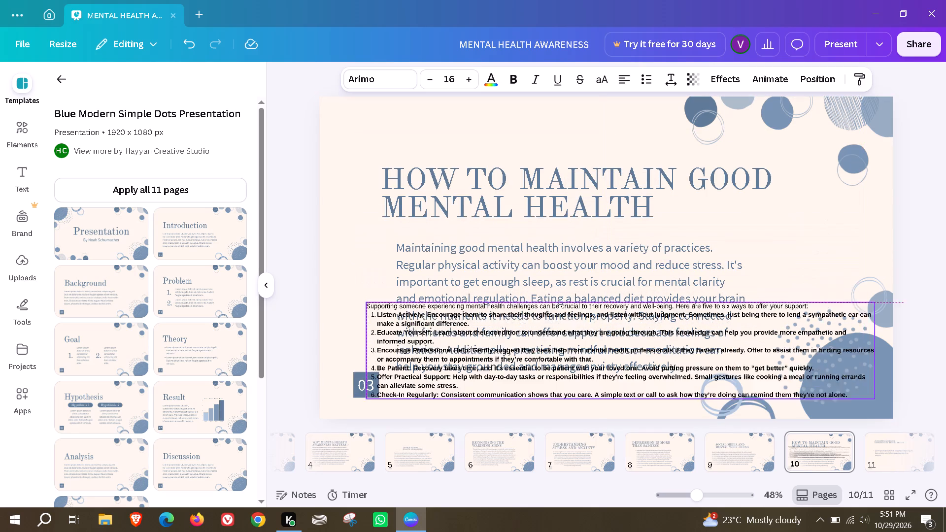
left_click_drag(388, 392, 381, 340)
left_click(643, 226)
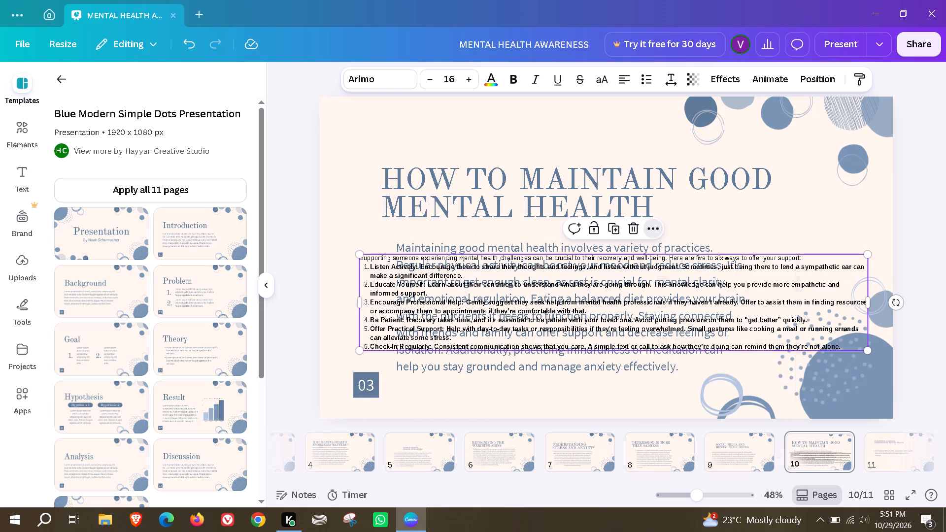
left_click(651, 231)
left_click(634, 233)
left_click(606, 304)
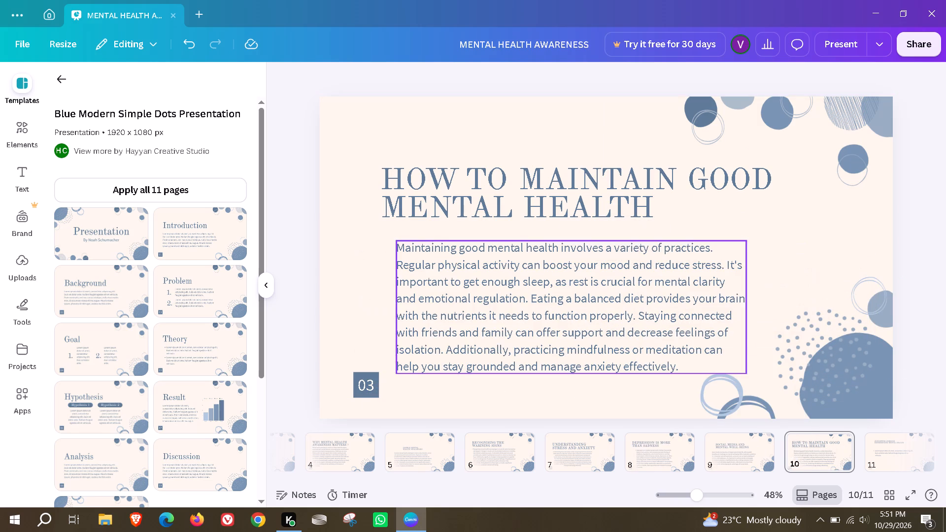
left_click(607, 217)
left_click(821, 453)
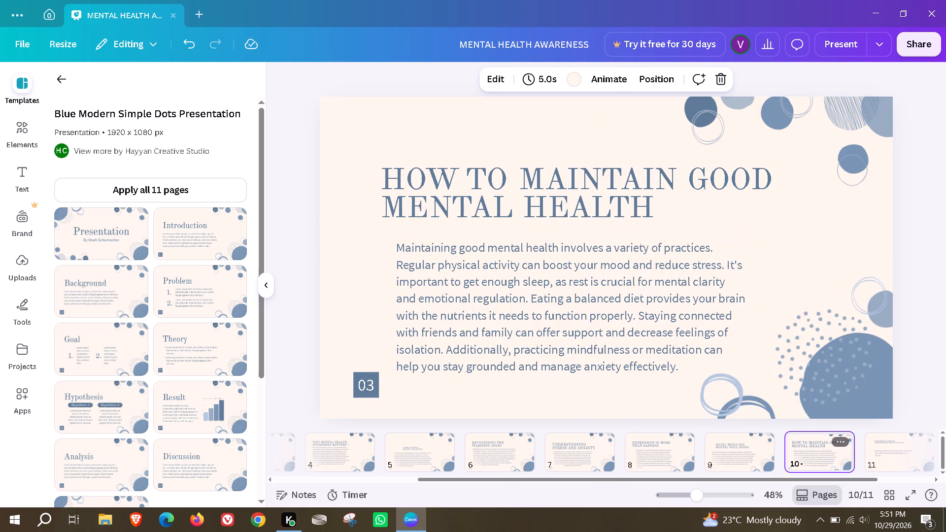
scroll(874, 481, "down", 2)
left_click(800, 448)
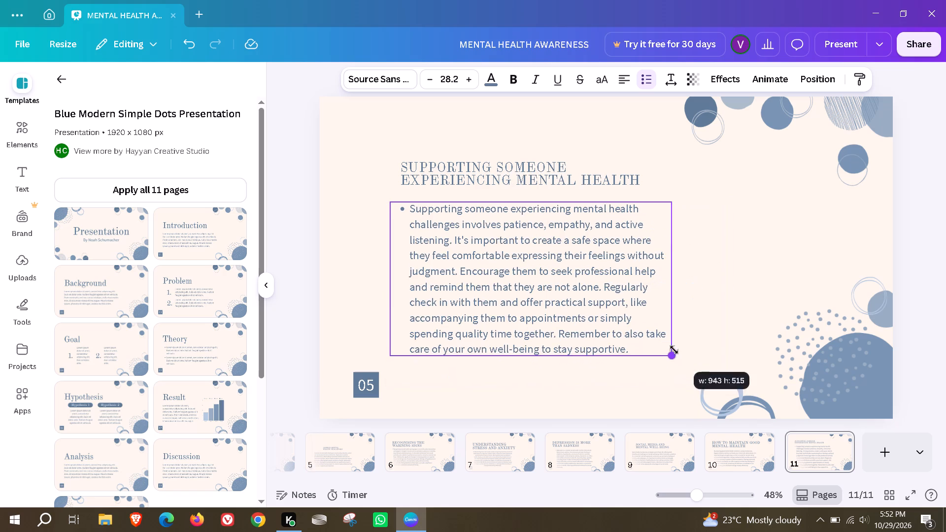
left_click_drag(674, 350, 698, 373)
left_click(747, 308)
left_click_drag(536, 313, 543, 323)
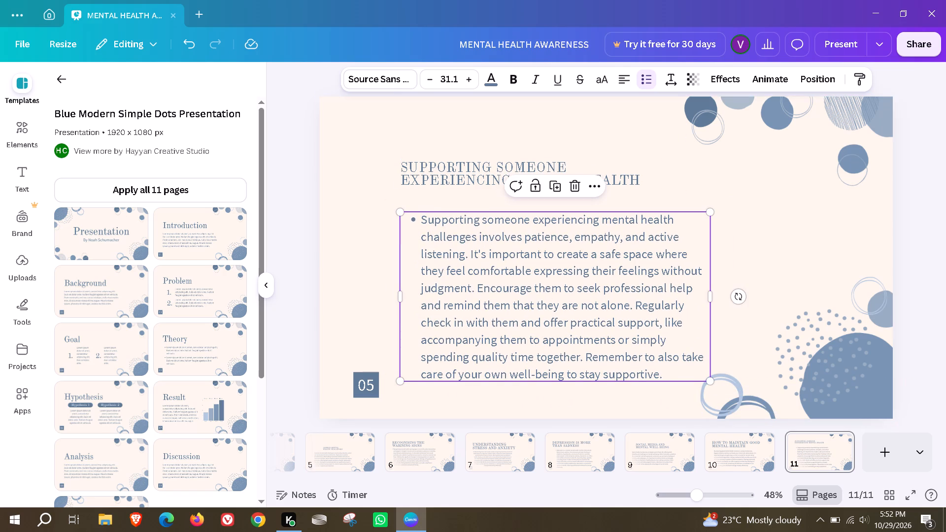
Add the template's Analysis layout as new page 12.
scroll(798, 466, "down", 2)
scroll(157, 386, "down", 1)
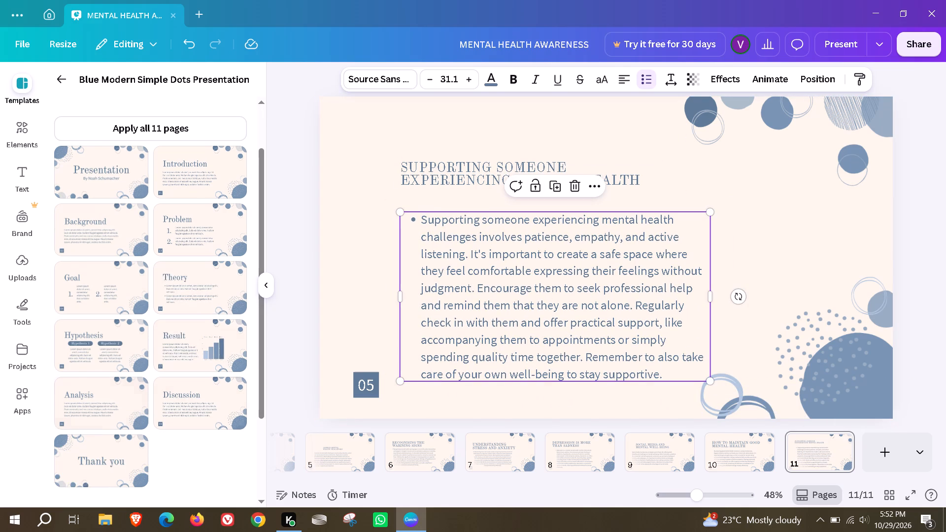
left_click(105, 400)
left_click(538, 304)
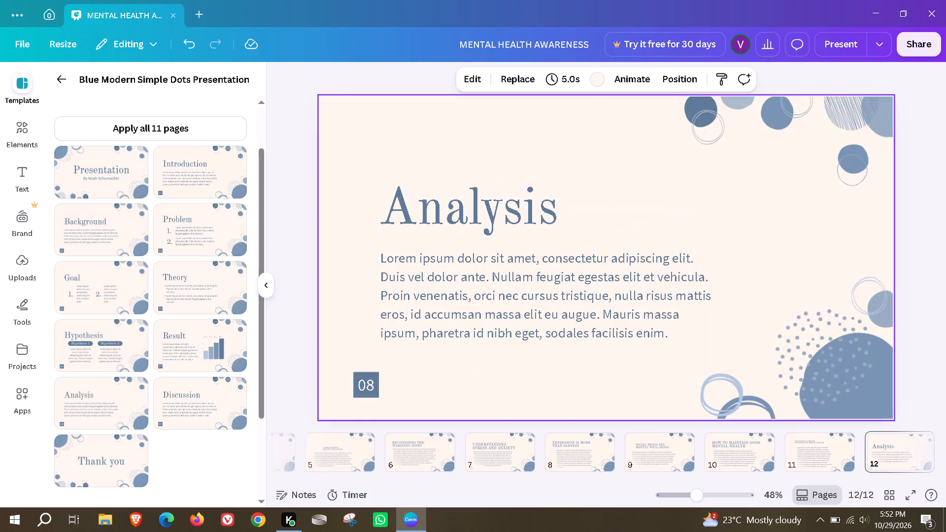
Replace page 12's "Analysis" heading with "PROFESSIONAL HELP".
double_click(482, 199)
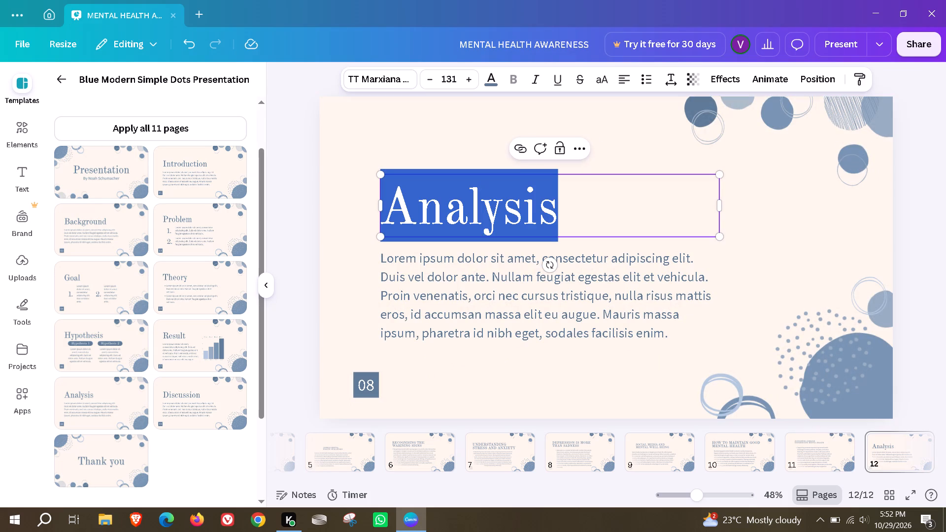
type("PROFESSIONAL HELP AND MENTAL HEALTH SUPPORT IN INDIA")
key("shift+BackSpace")
key("shift+BackSpace")
key("shift+BackSpace")
key("shift+BackSpace")
key("BackSpace")
key("BackSpace")
key("BackSpace")
key("BackSpace")
key("BackSpace")
key("BackSpace")
key("BackSpace")
key("BackSpace")
key("BackSpace")
key("BackSpace")
key("BackSpace")
key("BackSpace")
key("BackSpace")
key("BackSpace")
key("BackSpace")
key("BackSpace")
key("BackSpace")
key("BackSpace")
key("BackSpace")
key("BackSpace")
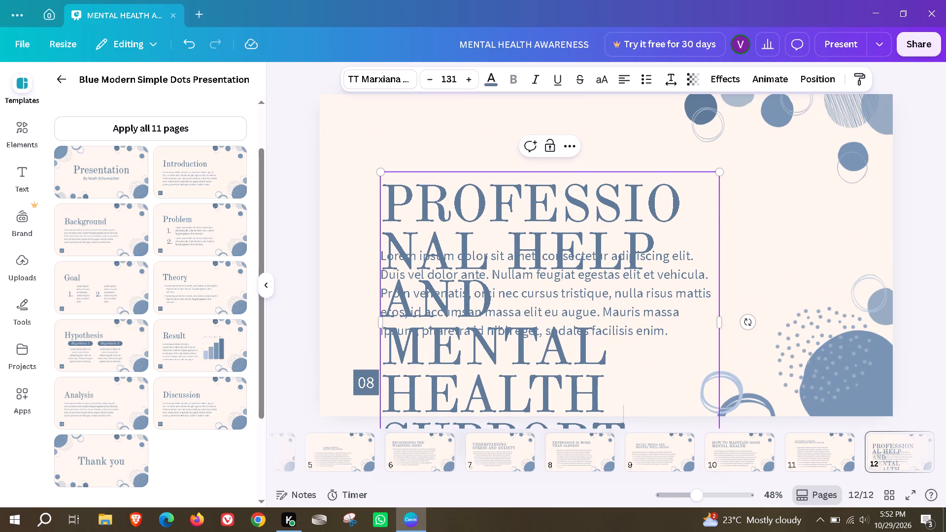
key("BackSpace")
key("BackSpace")
key("BackSpace")
key("BackSpace")
key("BackSpace")
key("BackSpace")
key("BackSpace")
key("BackSpace")
key("BackSpace")
key("BackSpace")
key("BackSpace")
key("BackSpace")
key("BackSpace")
key("BackSpace")
key("BackSpace")
key("BackSpace")
key("BackSpace")
key("BackSpace")
key("BackSpace")
key("BackSpace")
key("BackSpace")
key("BackSpace")
key("BackSpace")
key("BackSpace")
key("BackSpace")
key("BackSpace")
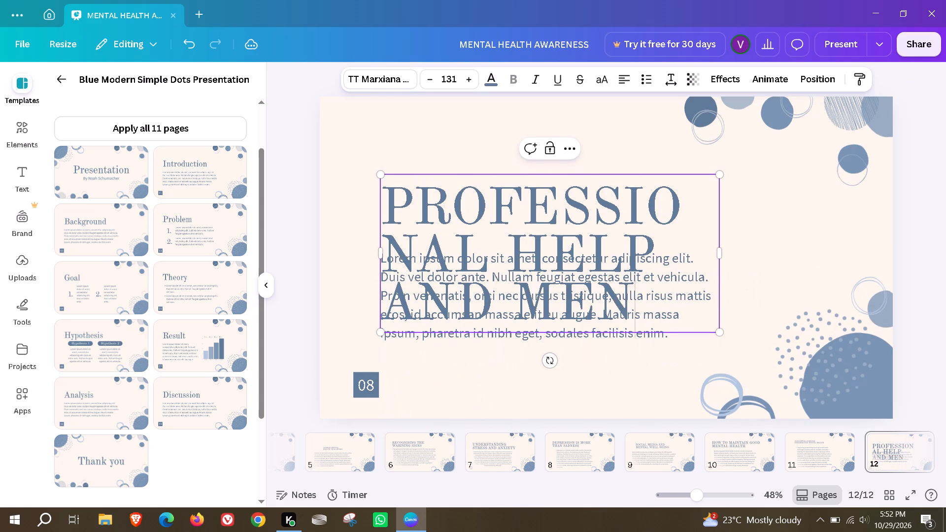
key("BackSpace")
key("BackSpace")
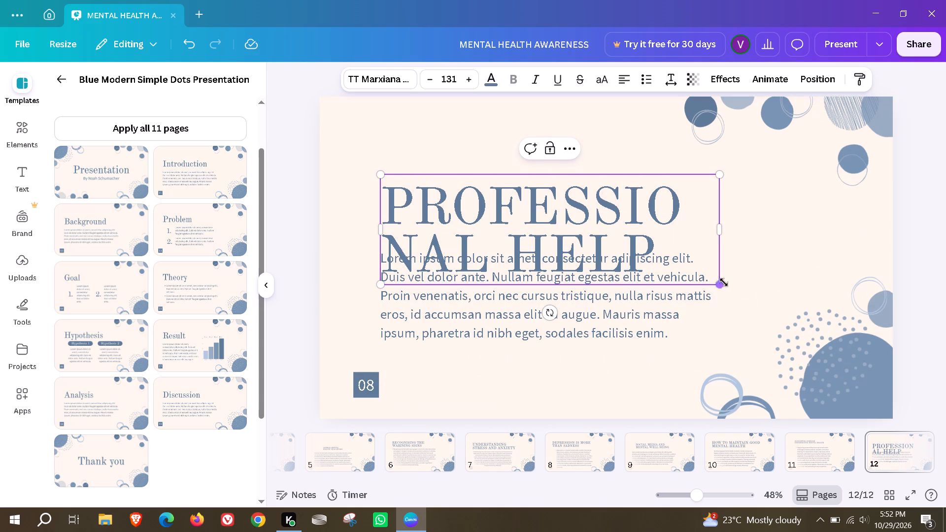
Scale down page 12's heading and widen its box so the text fits on one line above the body paragraph.
left_click_drag(721, 282, 636, 206)
left_click_drag(618, 214, 641, 214)
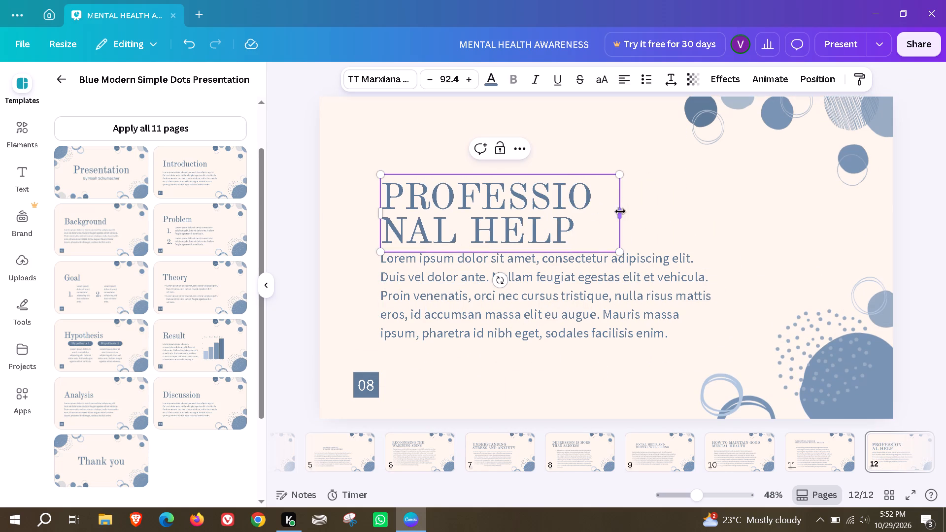
left_click_drag(620, 211, 846, 216)
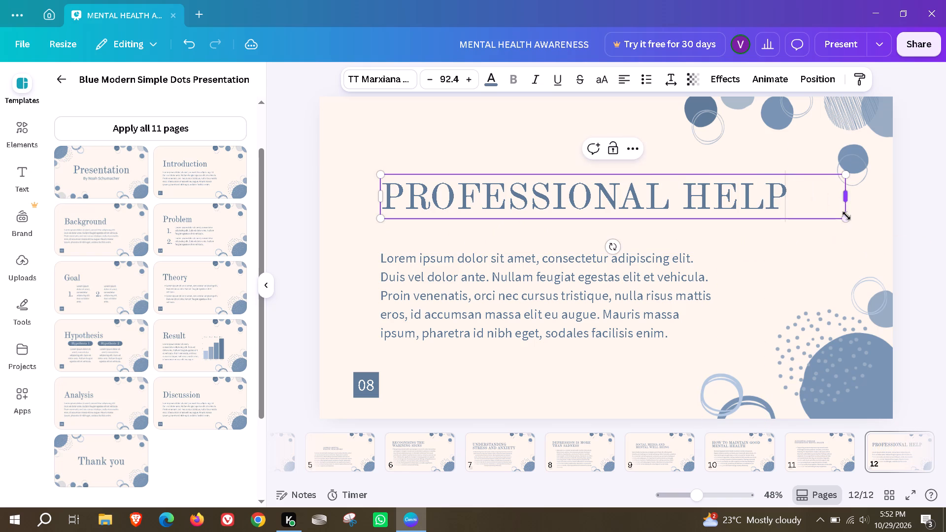
left_click_drag(849, 218, 688, 222)
Replace page 12's body paragraph using Magic Write with the prompt "generate 5-6 lines on professional help and mental health support in india".
double_click(583, 298)
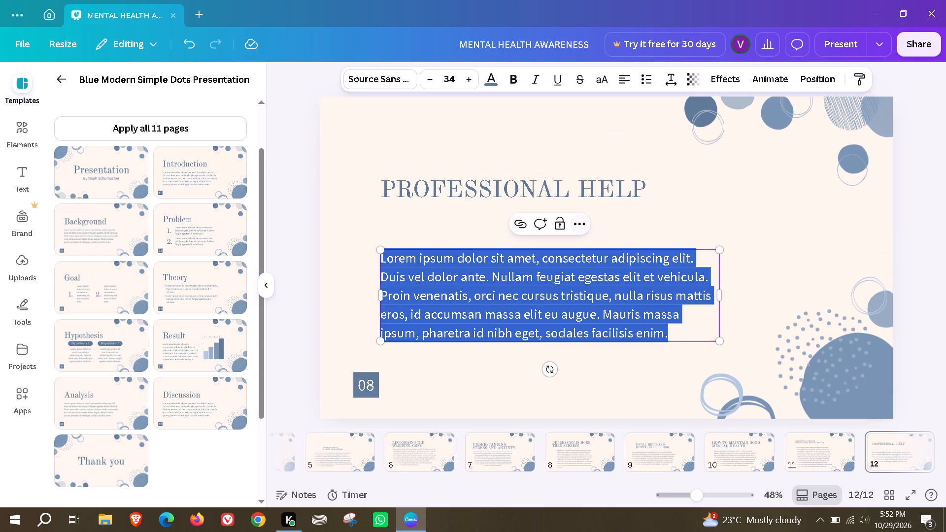
left_click(580, 224)
scroll(663, 441, "down", 3)
left_click(640, 473)
left_click(632, 249)
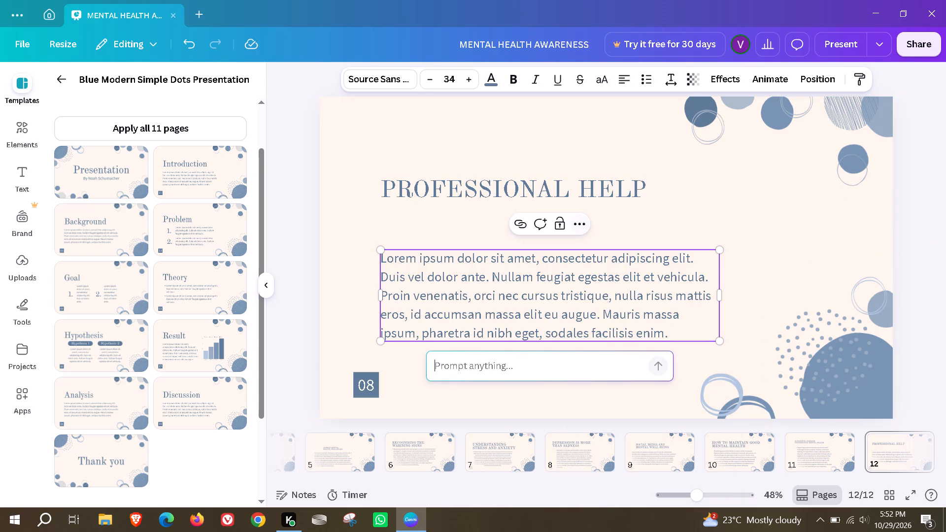
type("generate 5-6 lines on r")
key("BackSpace")
type("professional help and mental s")
key("BackSpace")
type("health support in inid")
key("BackSpace")
key("BackSpace")
type("dia")
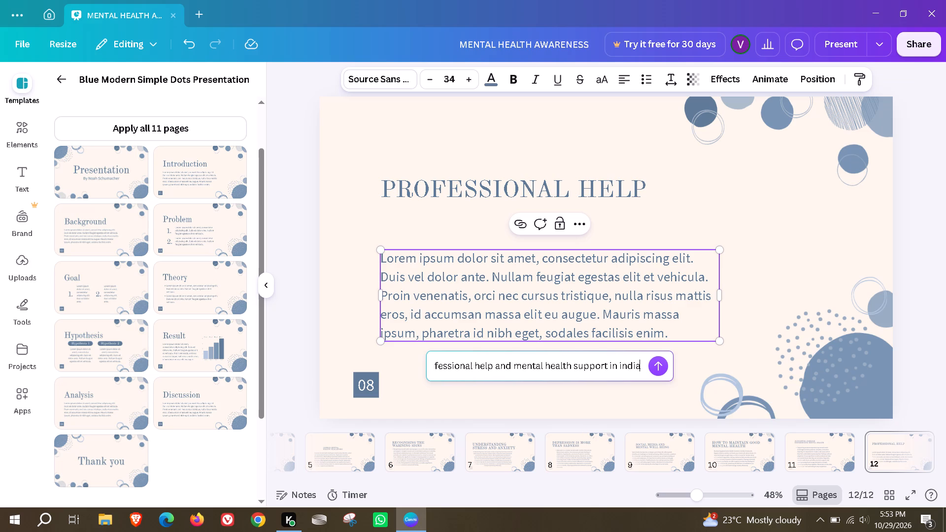
key("Return")
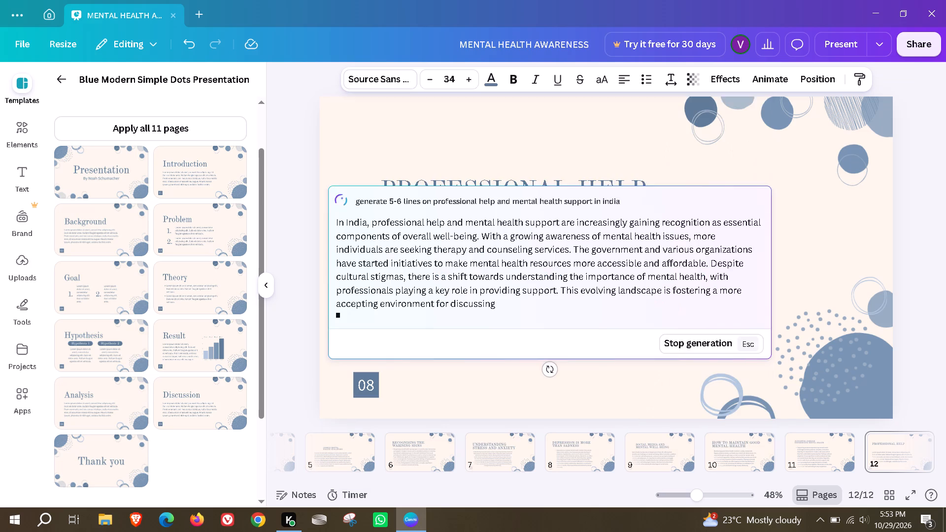
left_click(713, 349)
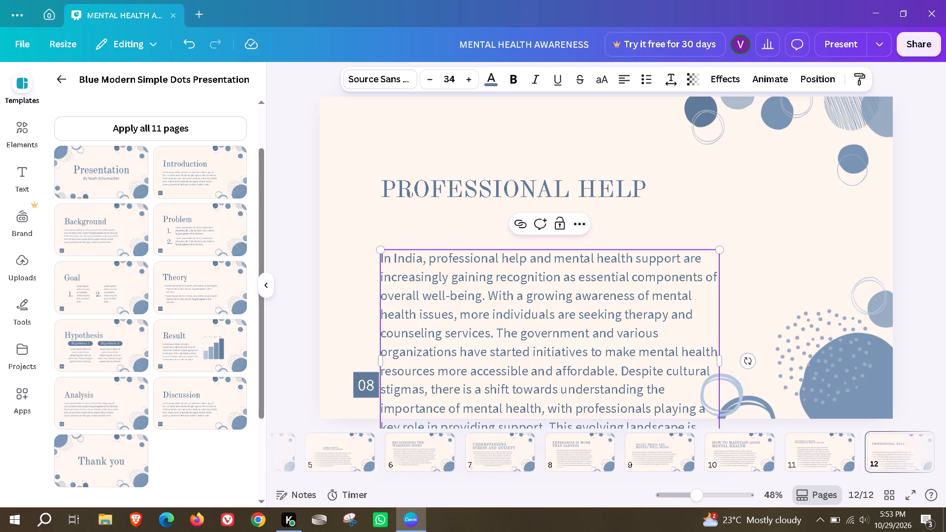
Scale page 12's body paragraph down to font size 27.6, widen its text box, and position it below the heading.
left_click(774, 281)
left_click_drag(549, 331, 548, 282)
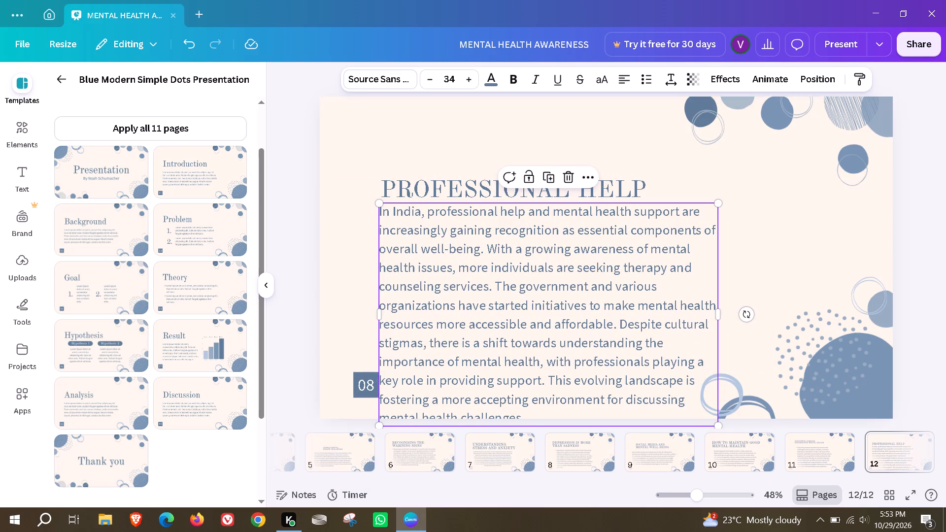
left_click_drag(718, 203, 660, 253)
left_click(739, 271)
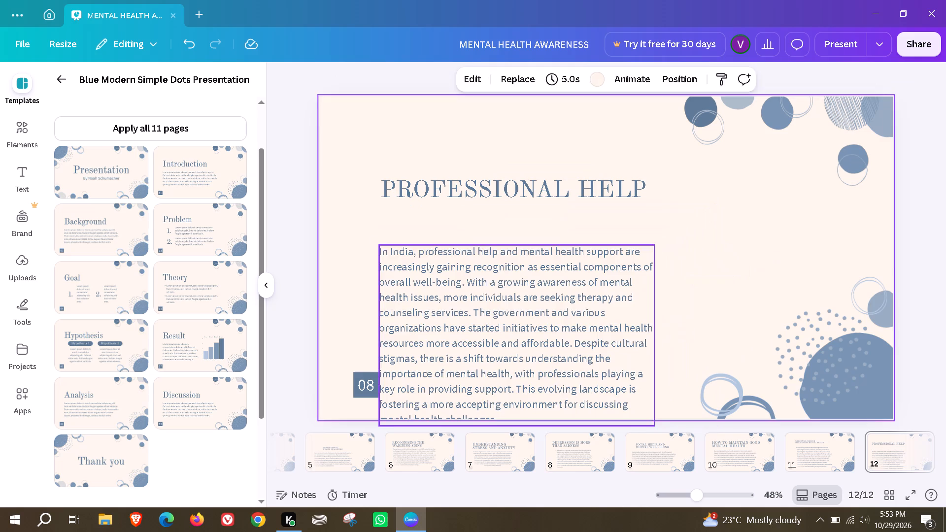
left_click_drag(543, 341, 569, 306)
left_click_drag(680, 303, 731, 304)
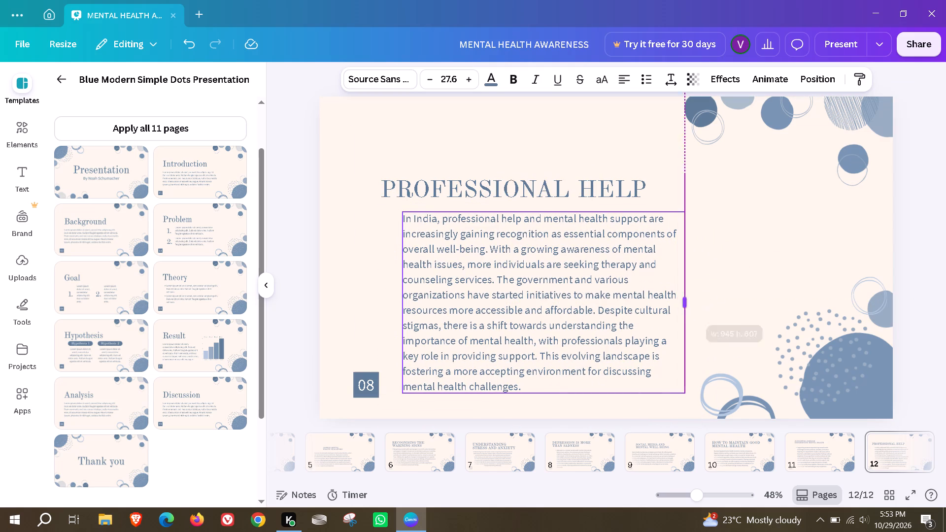
left_click_drag(731, 304, 752, 304)
left_click_drag(601, 299, 587, 323)
Scale page 12's "PROFESSIONAL HELP" heading down to font size 41.7 and centre it just above the body paragraph.
left_click_drag(623, 197, 636, 209)
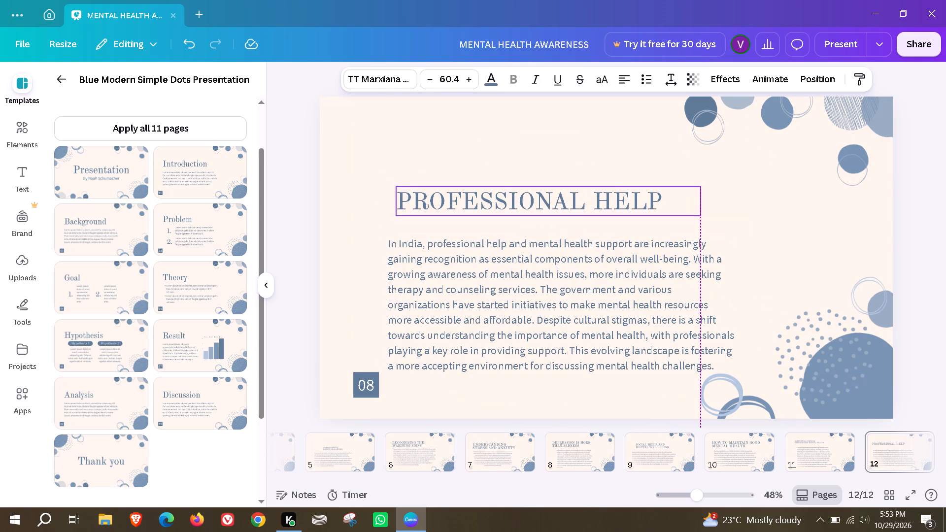
left_click_drag(636, 209, 637, 211)
left_click_drag(702, 222, 608, 224)
left_click_drag(549, 203, 599, 221)
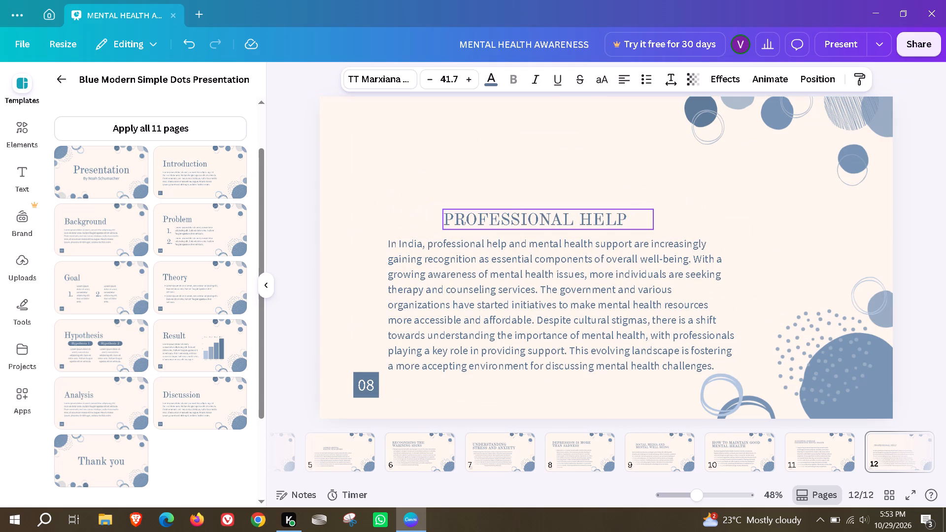
left_click_drag(599, 221, 624, 213)
left_click_drag(681, 213, 657, 217)
left_click(682, 213)
left_click_drag(586, 211, 570, 211)
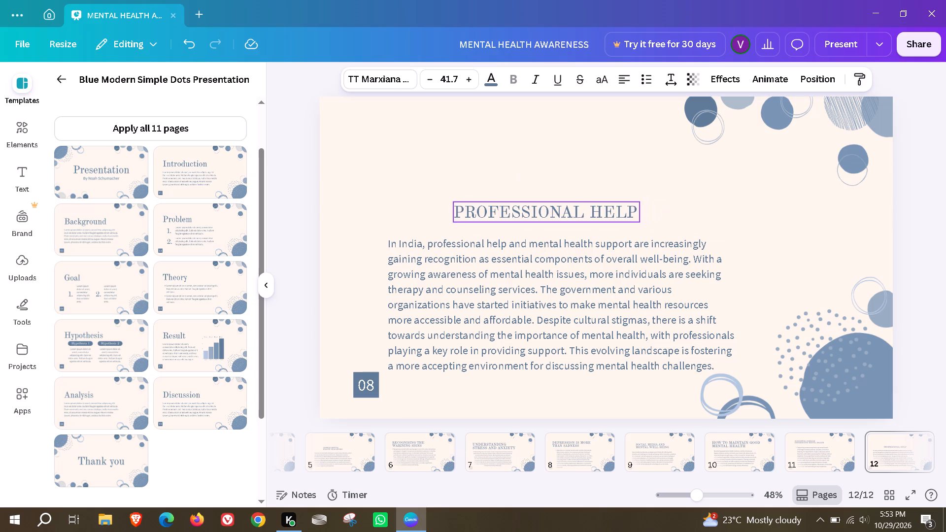
left_click_drag(570, 211, 588, 217)
left_click(723, 199)
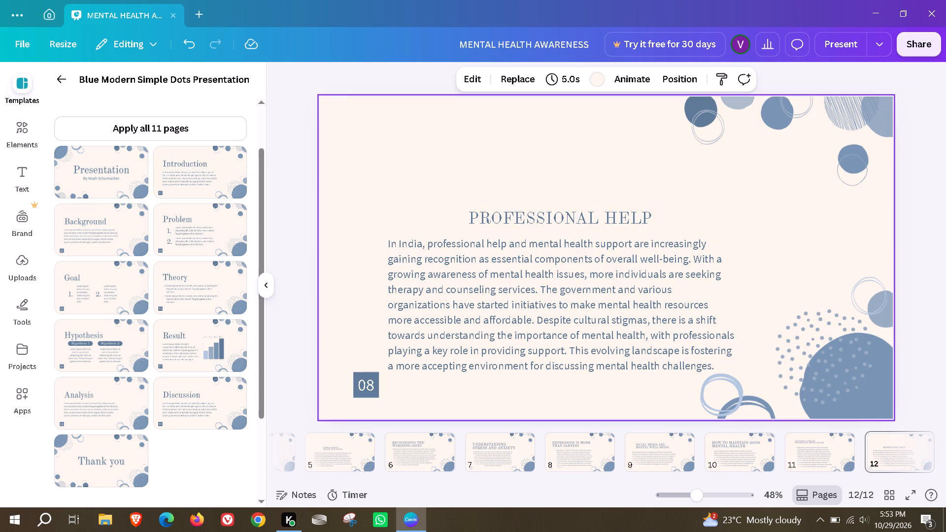
Add the template's Discussion layout as new page 13.
scroll(734, 444, "down", 2)
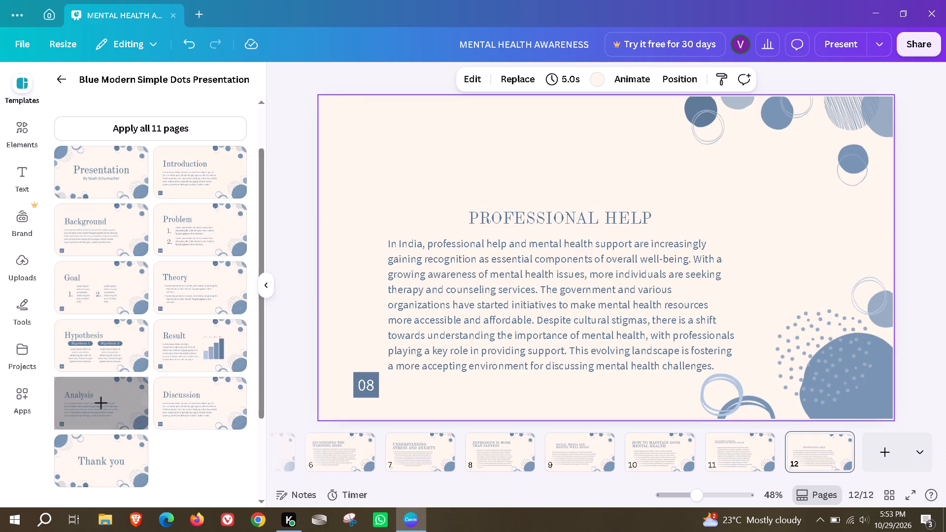
left_click(201, 408)
left_click(527, 305)
Replace page 13's "Discussion" heading with "CONCLUSION".
double_click(526, 212)
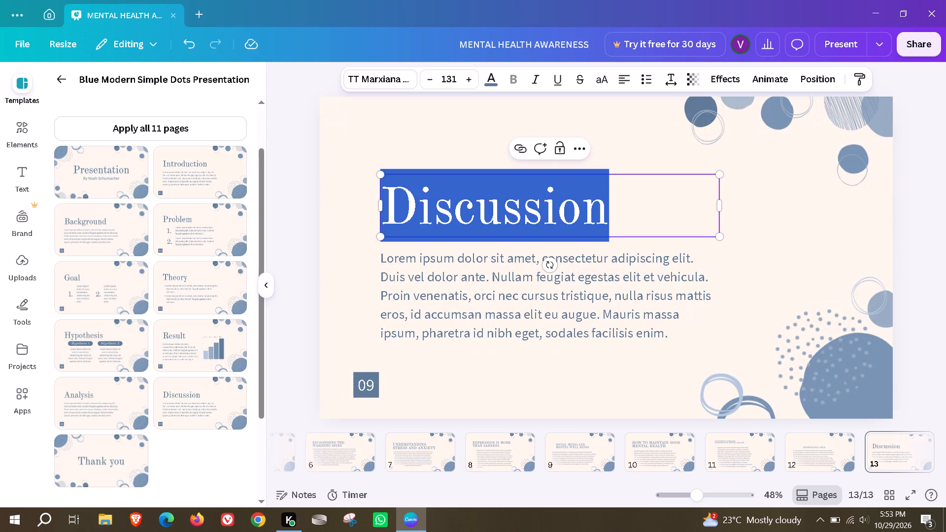
type("COn")
key("BackSpace")
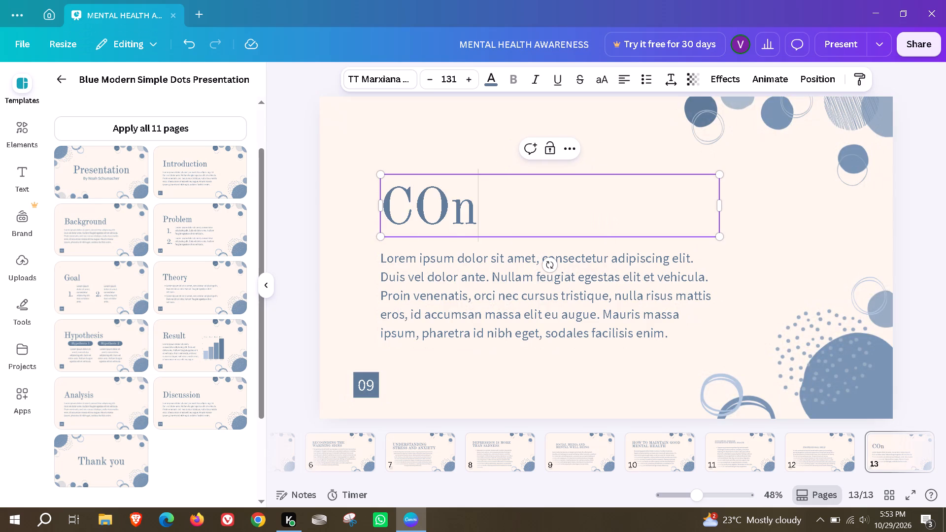
type("NCLUSION")
Scale page 13's heading down to font size 89.7 and adjust its box width so the text fits on one line.
left_click_drag(716, 283, 615, 245)
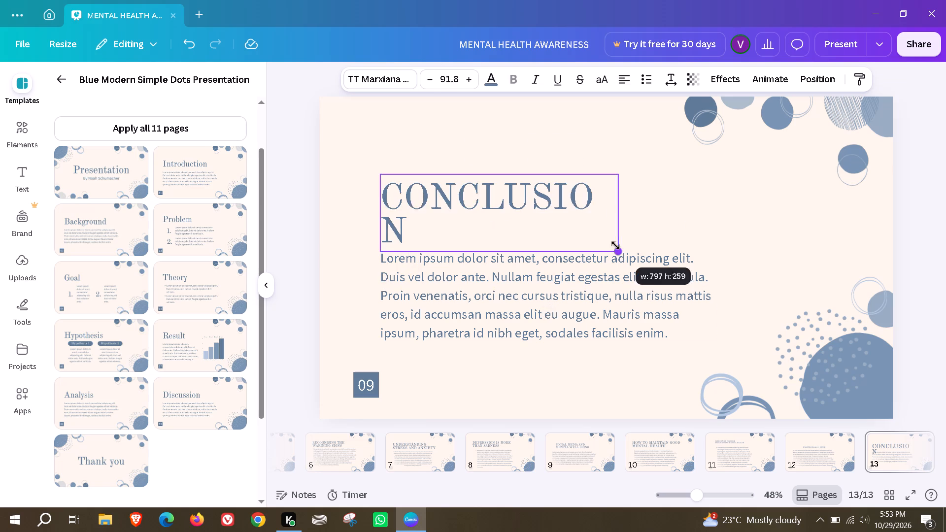
left_click_drag(615, 245, 614, 245)
left_click_drag(621, 212, 661, 214)
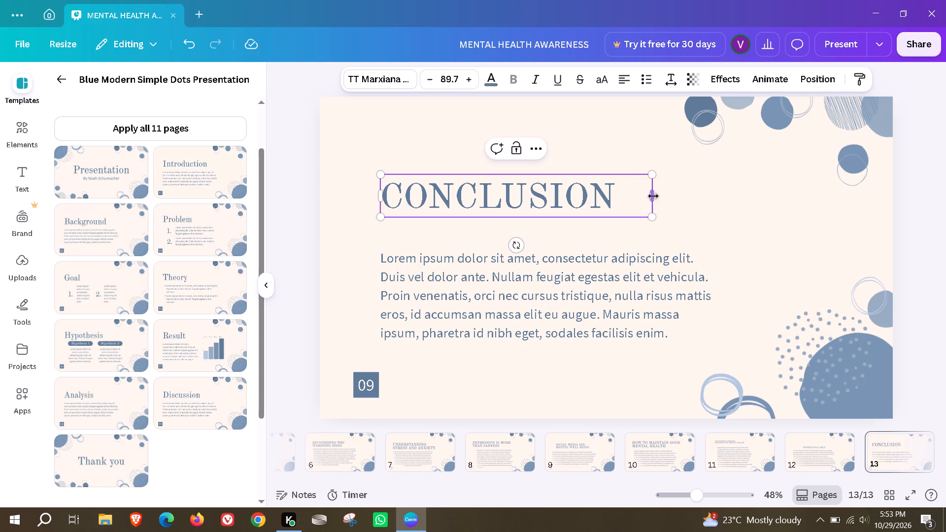
left_click_drag(653, 196, 628, 201)
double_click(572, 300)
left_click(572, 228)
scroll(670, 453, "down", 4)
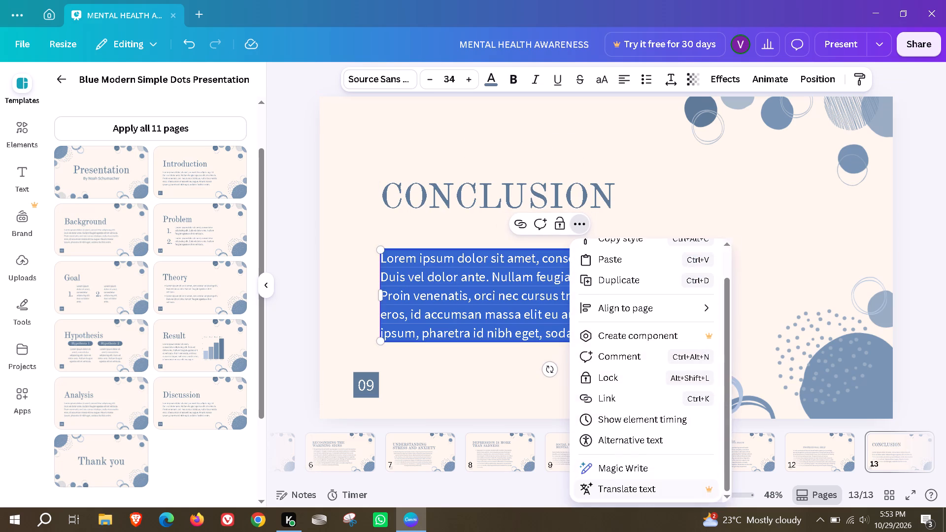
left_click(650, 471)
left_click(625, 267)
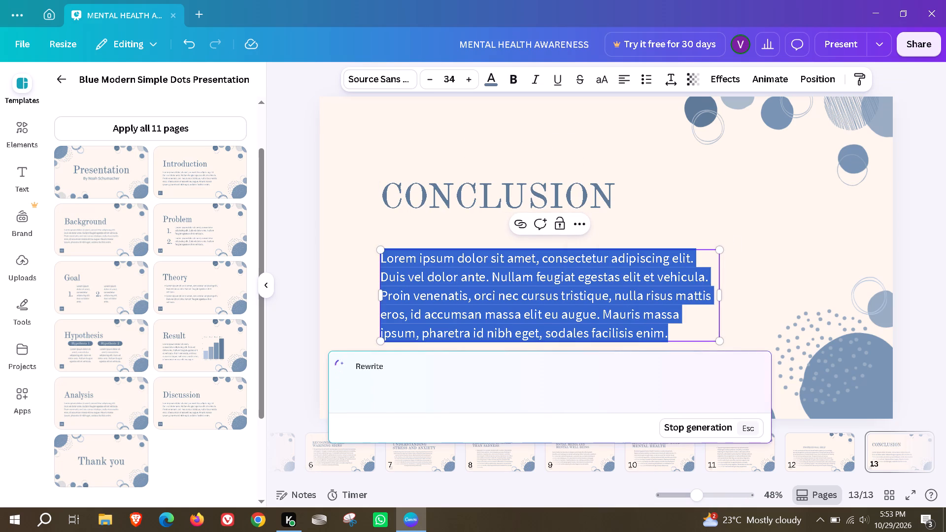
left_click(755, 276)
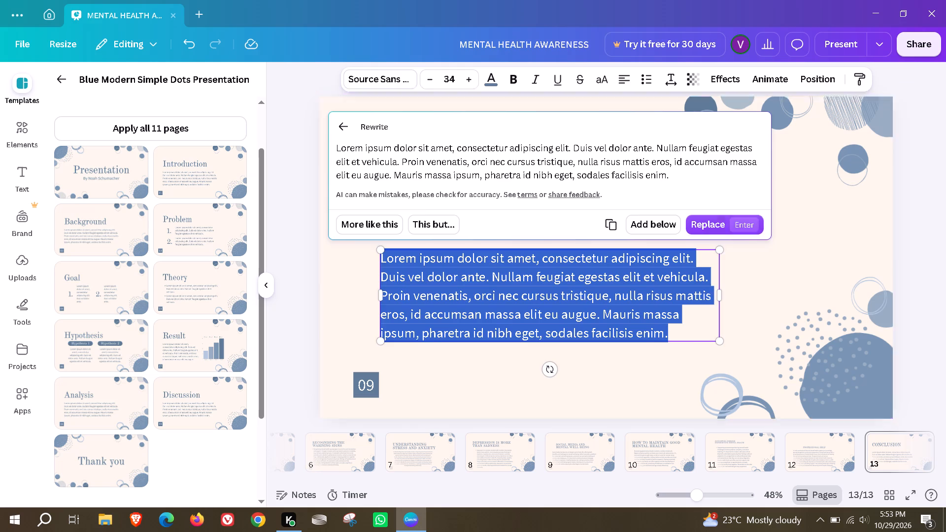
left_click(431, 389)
Replace page 13's body paragraph using Magic Write with the prompt "conclude in 5-6 lines about mental health awareness".
double_click(519, 296)
left_click(582, 213)
left_click(574, 228)
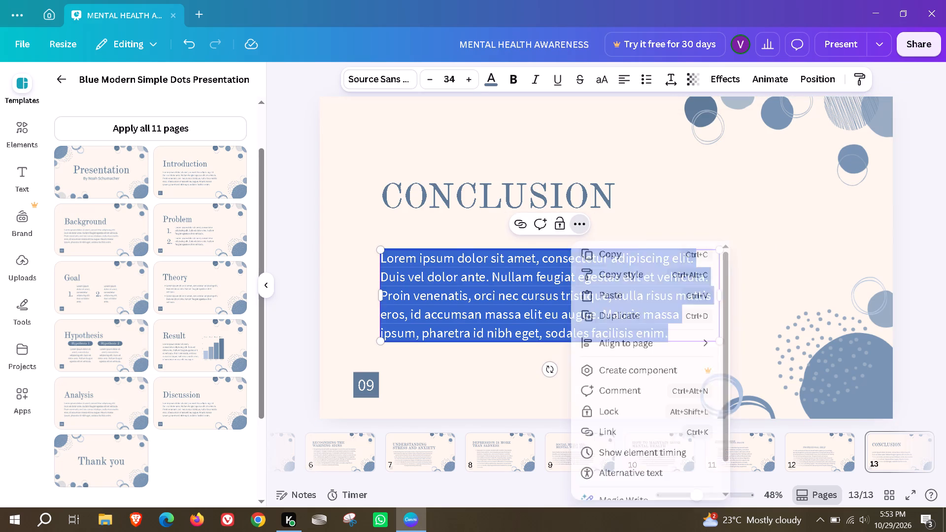
scroll(639, 406, "down", 4)
left_click(634, 461)
left_click(656, 252)
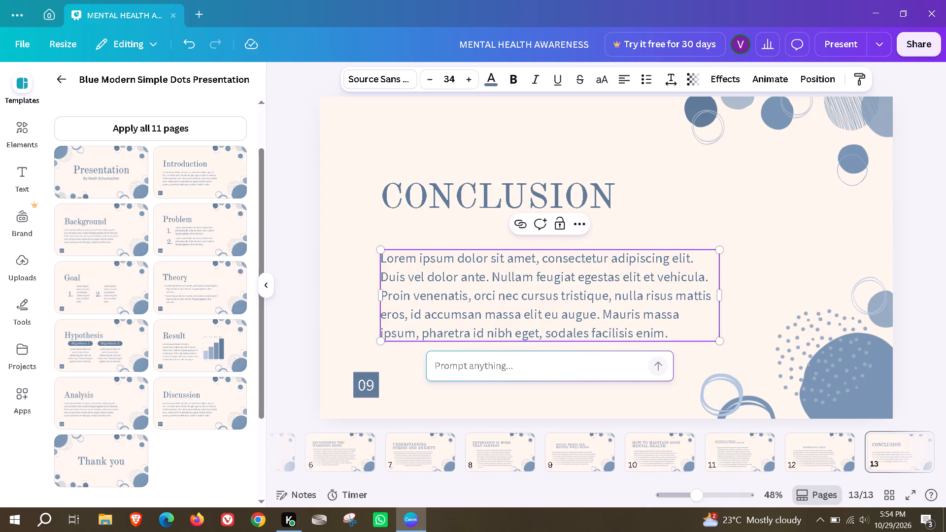
type("concul")
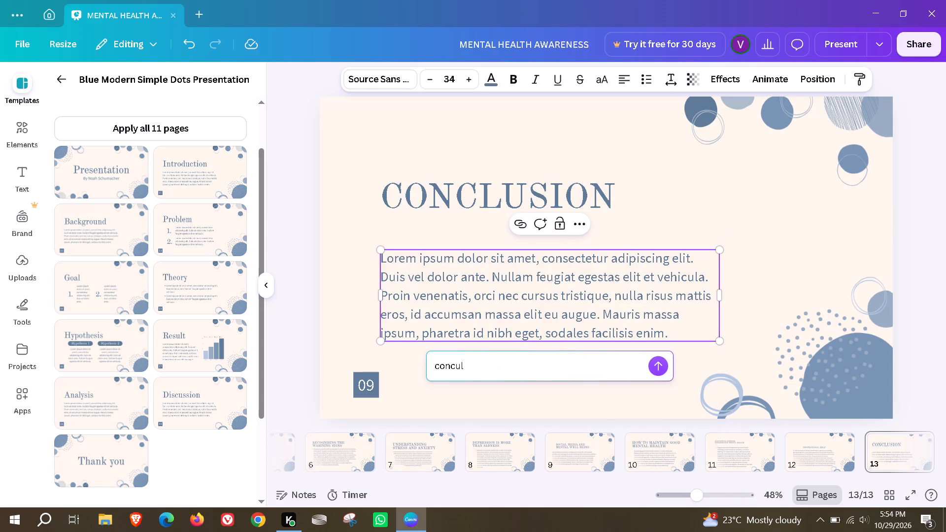
key("BackSpace")
key("BackSpace")
type("lude in 50")
key("BackSpace")
type("-6 lines")
key("space")
key("BackSpace")
key("BackSpace")
key("BackSpace")
type("about mental health awareness")
key("Return")
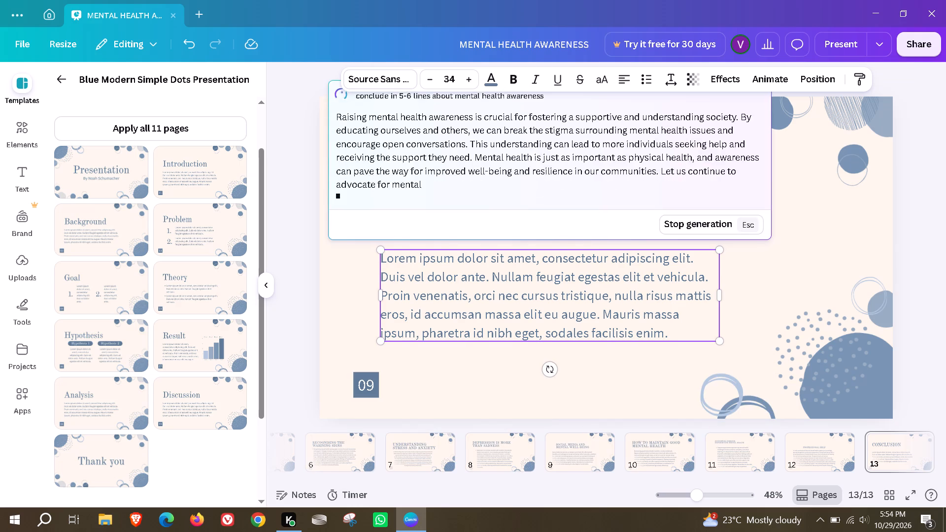
left_click(716, 339)
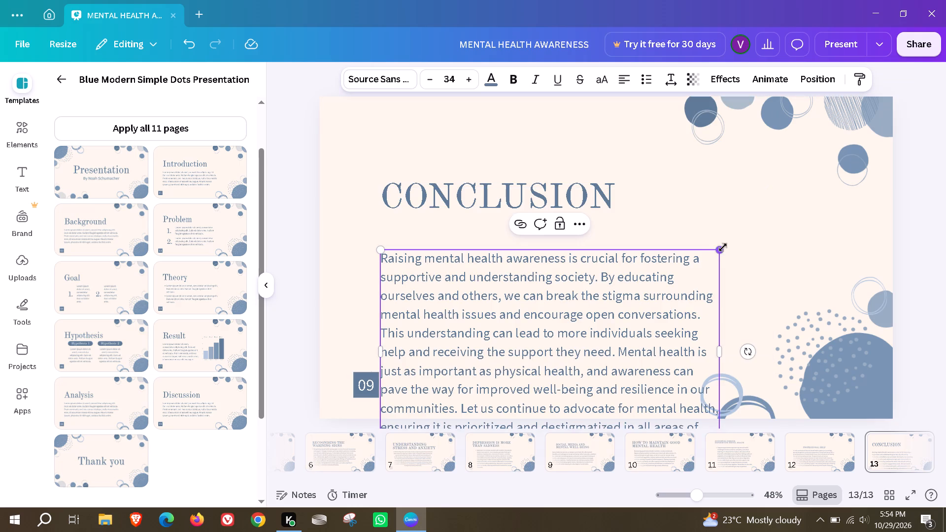
Scale page 13's body paragraph down to font size 26.8, widen its text box, and position it below the heading.
left_click_drag(723, 247, 656, 297)
left_click_drag(732, 266, 721, 273)
left_click_drag(574, 350, 593, 296)
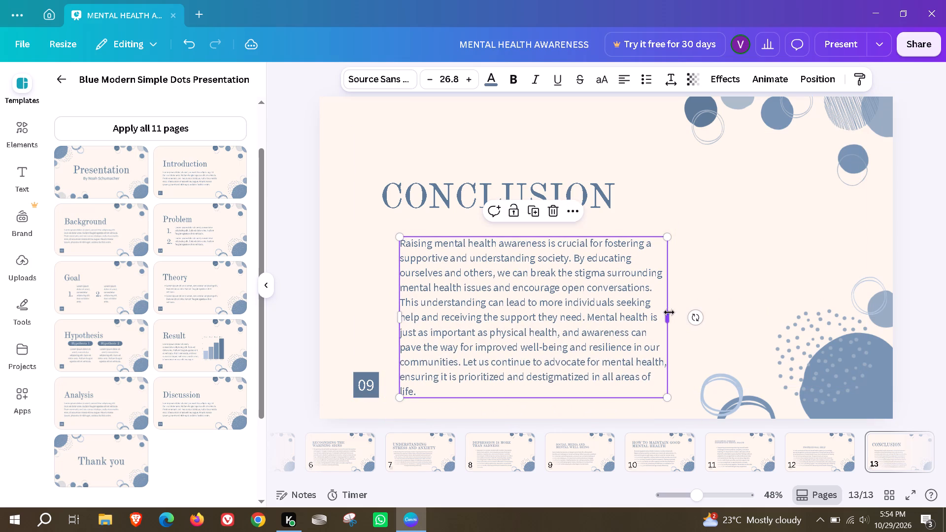
left_click_drag(669, 312, 749, 313)
left_click(628, 374)
left_click_drag(593, 309, 580, 317)
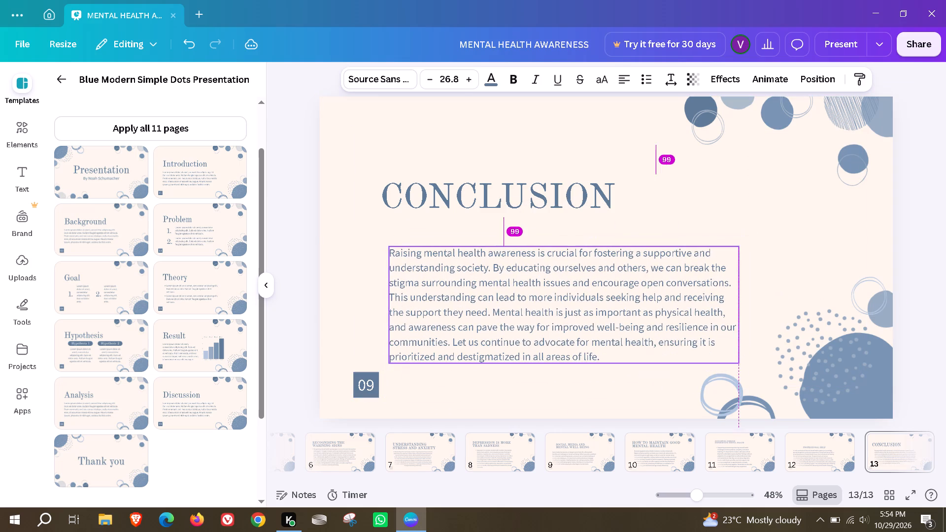
left_click_drag(580, 317, 579, 321)
left_click(790, 232)
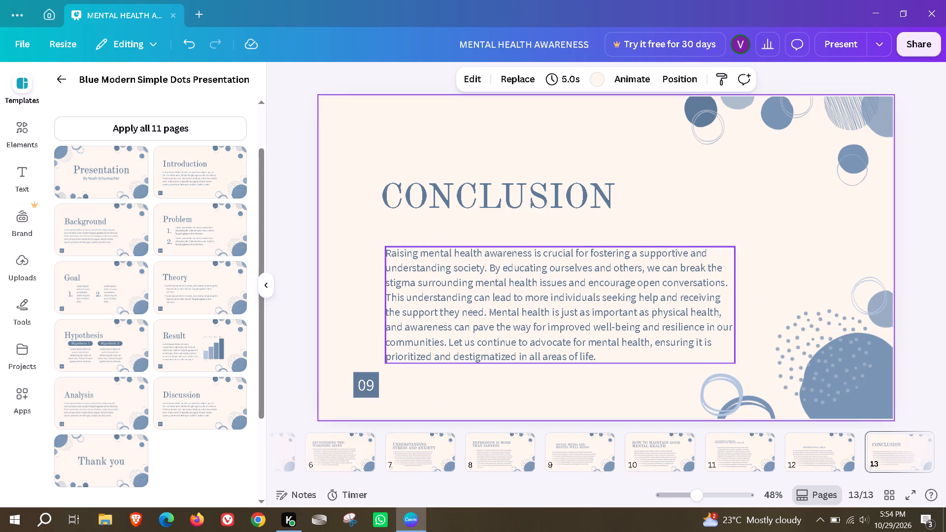
Add the template's Thank you layout as new page 14.
scroll(799, 445, "down", 4)
left_click(131, 448)
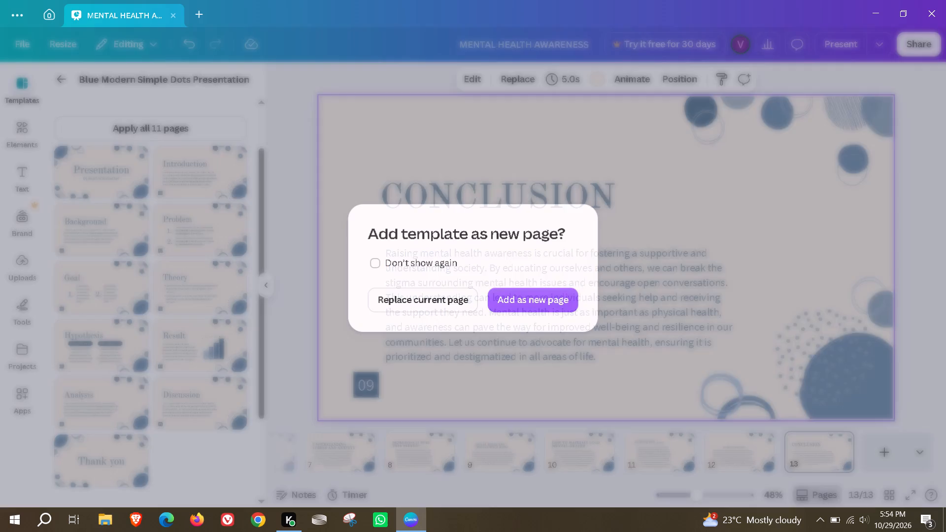
left_click(537, 306)
Replace page 14's "Thank you" text with "LET US HELP THE NEEDY".
double_click(585, 252)
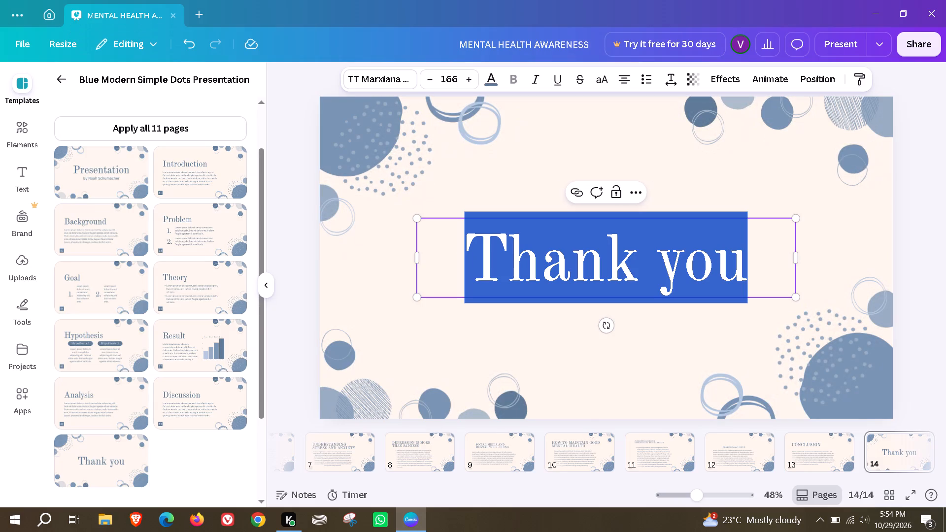
type("LET")
key("space")
type("US HEAL")
key("shift+BackSpace")
key("shift+BackSpace")
type("LP E")
key("shift+BackSpace")
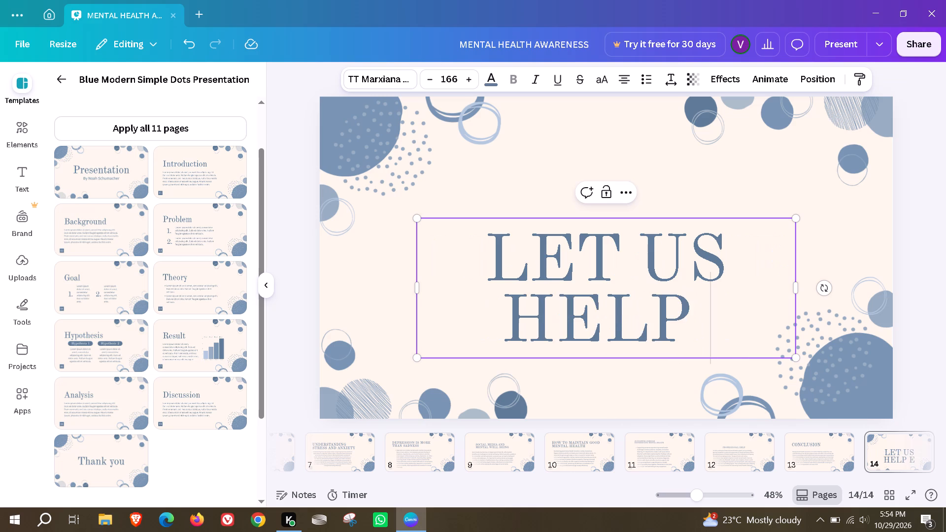
type("THE NEEDY")
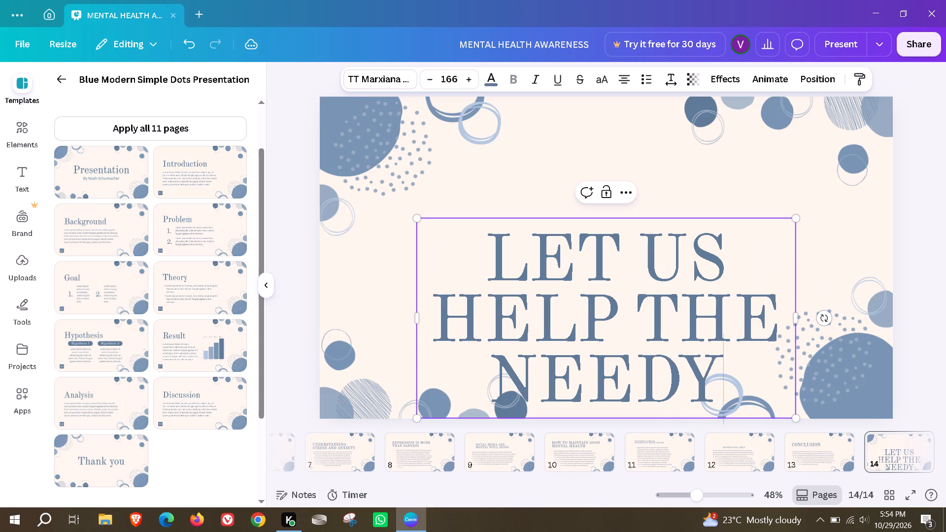
Scale page 14's text down to font size 118 and move it to the centre of the page.
left_click(793, 215)
left_click_drag(793, 216, 691, 284)
left_click(761, 235)
left_click_drag(528, 351, 581, 276)
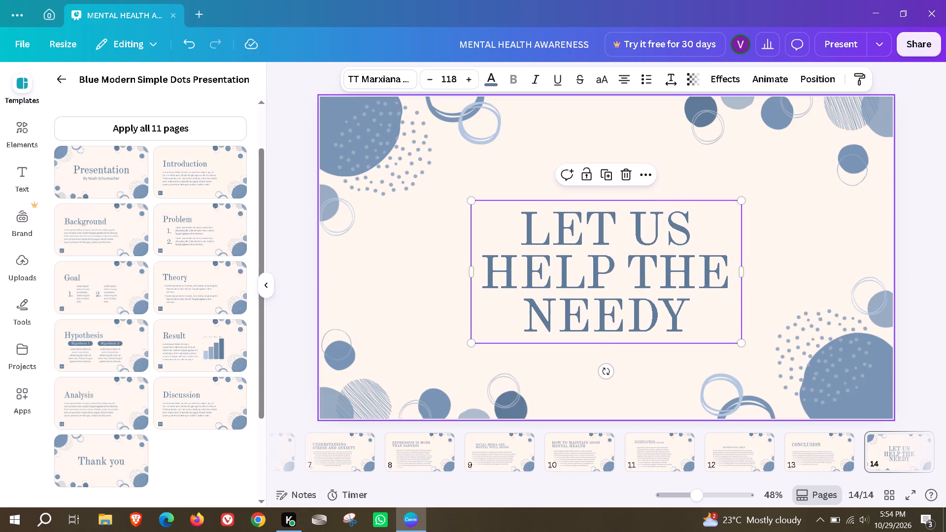
left_click(755, 263)
Scale page 1's title down to font size 70.9 and centre it horizontally above the byline.
scroll(678, 445, "up", 15)
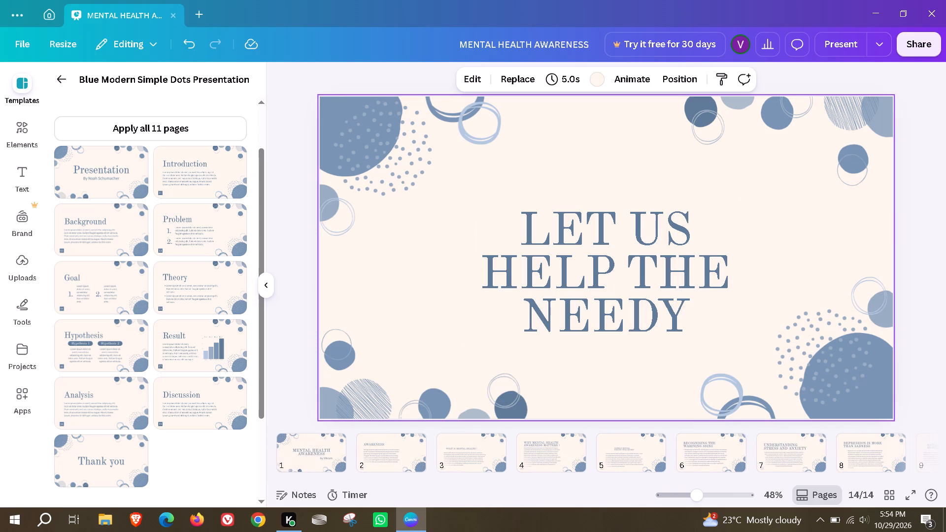
left_click(326, 447)
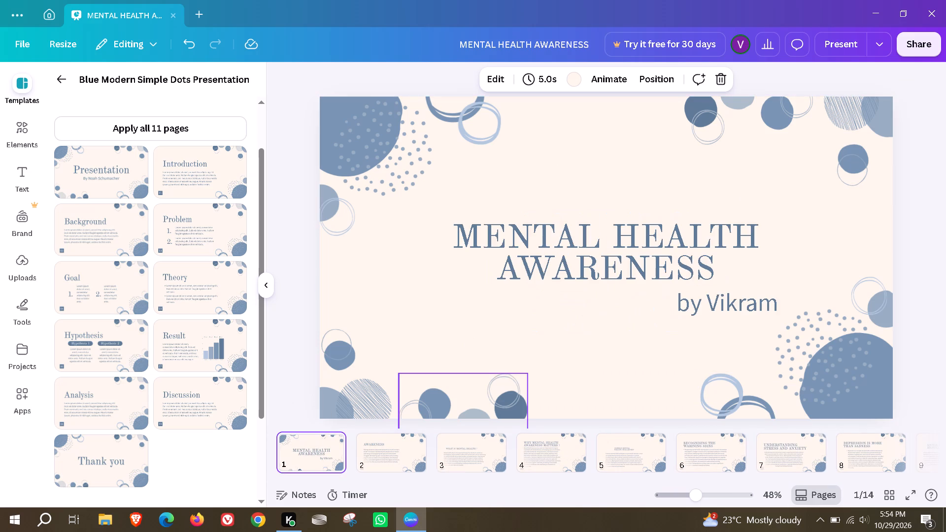
scroll(486, 284, "up", 2)
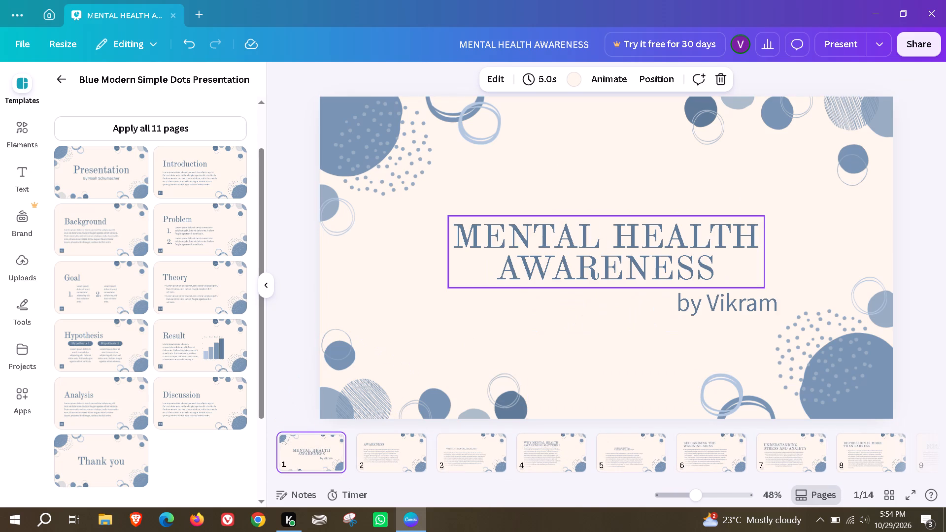
left_click(597, 246)
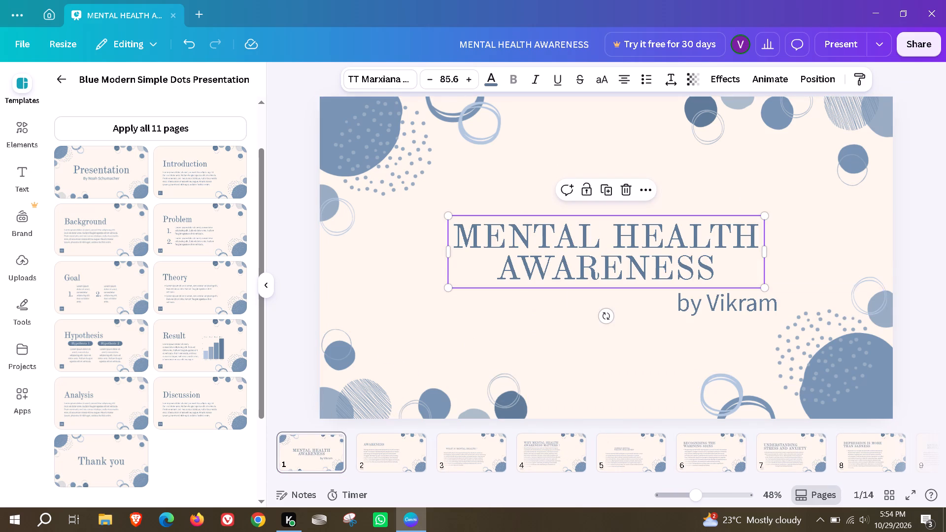
left_click_drag(763, 290, 658, 254)
left_click_drag(606, 248, 649, 260)
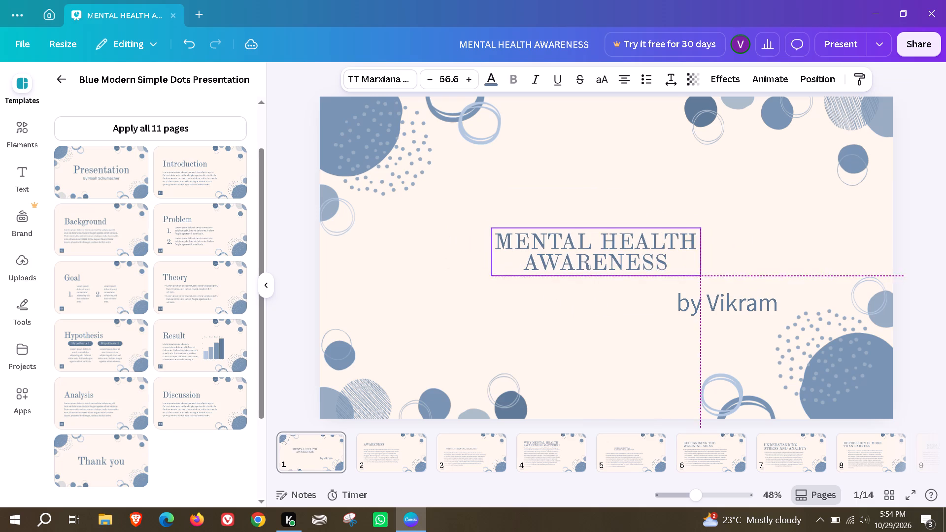
left_click_drag(649, 260, 651, 260)
left_click(701, 271)
left_click_drag(701, 274, 747, 315)
left_click_drag(689, 260, 673, 264)
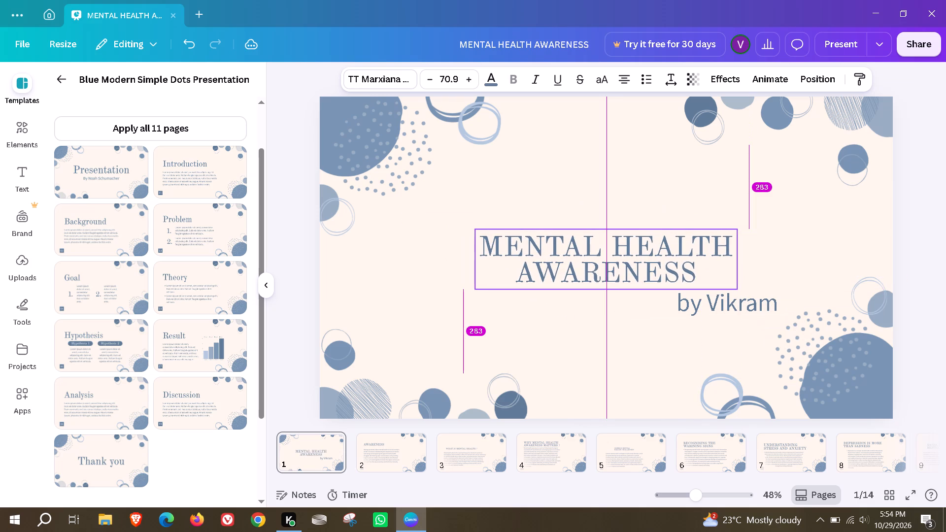
left_click_drag(673, 264, 673, 259)
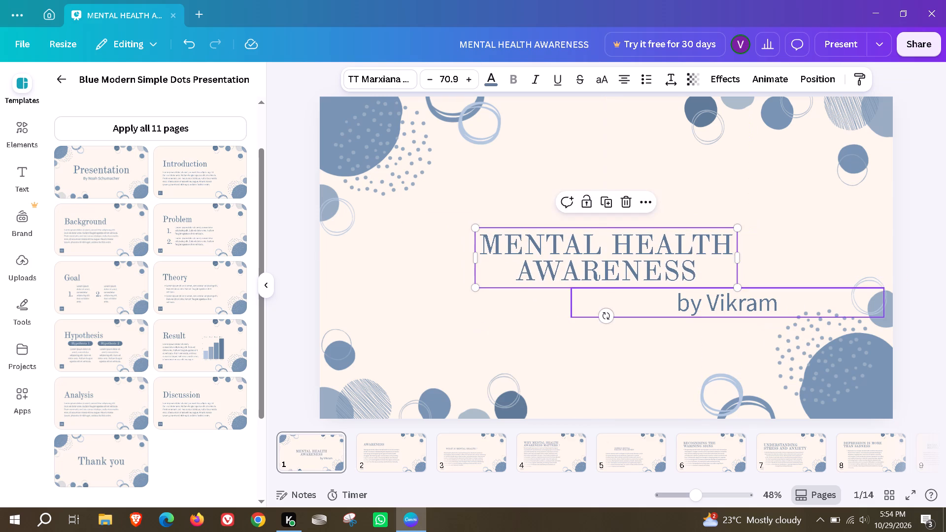
Scale page 1's byline down to font size 45.1 and place it just below the right end of the title.
left_click_drag(737, 305, 744, 312)
left_click_drag(891, 324, 806, 316)
left_click_drag(711, 307, 744, 310)
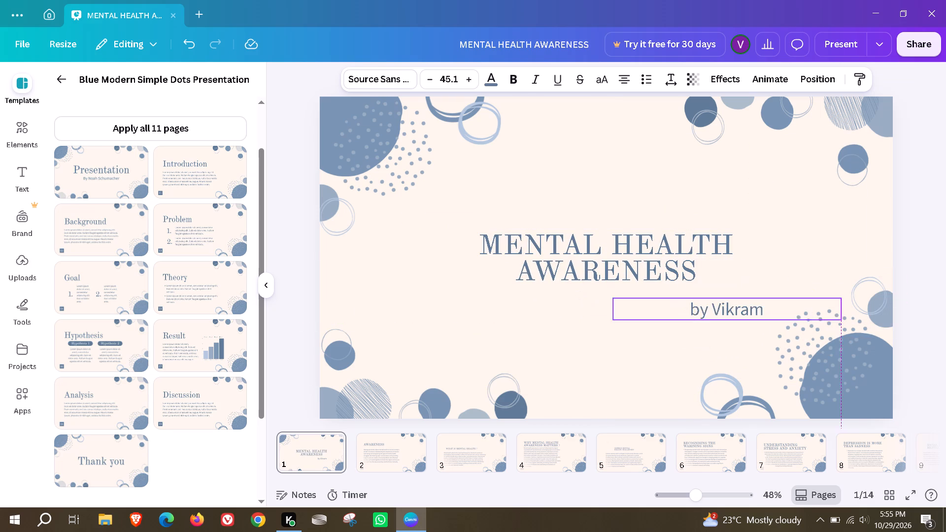
left_click_drag(744, 310, 751, 305)
left_click(779, 258)
left_click(814, 258)
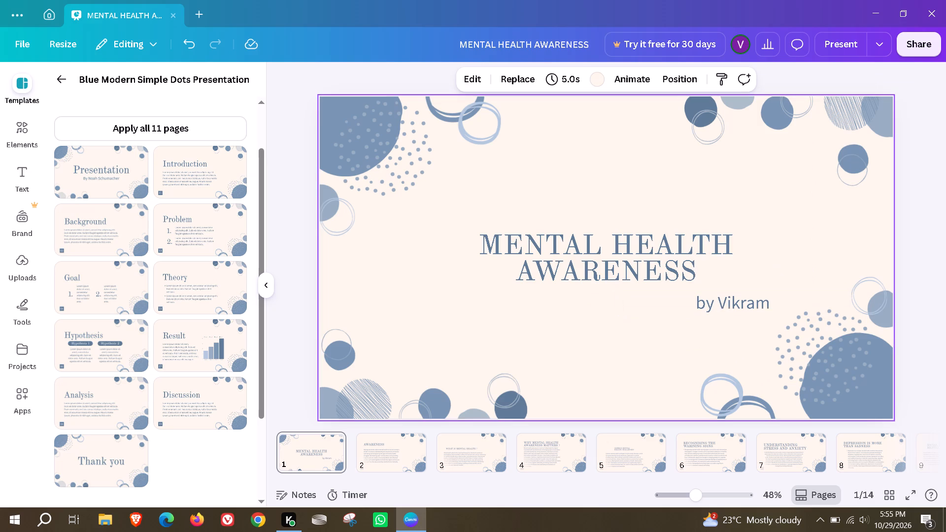
Scale page 2's "AWARENESS" heading down to font size 46.9 and move it close to the page's left edge.
left_click(403, 444)
left_click(508, 196)
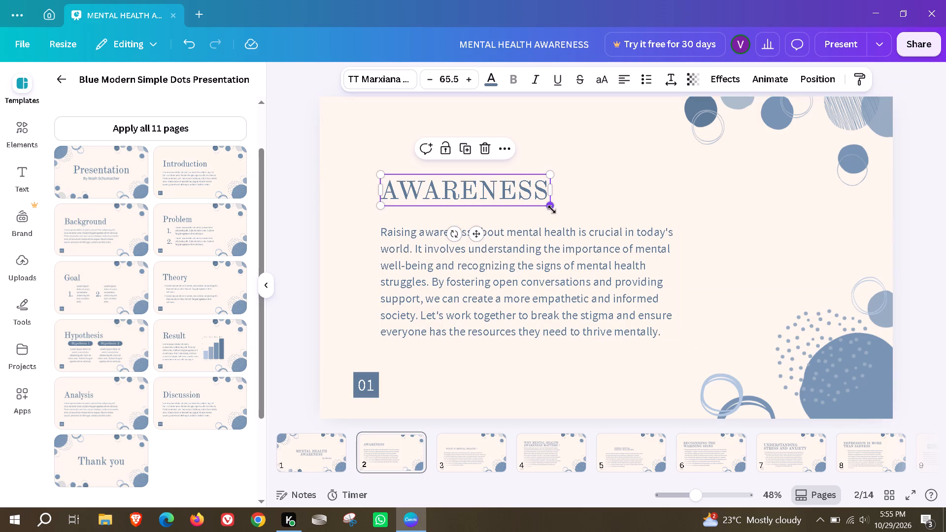
left_click_drag(552, 209, 503, 207)
left_click_drag(461, 185, 419, 191)
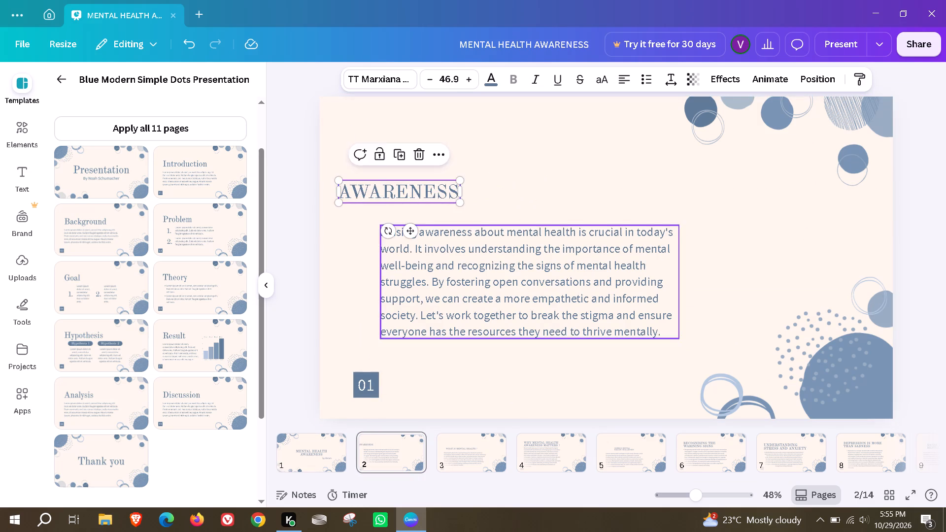
Align page 2's body paragraph with the left edge of the heading and narrow its text box to free space beside it.
left_click_drag(477, 302, 438, 302)
left_click_drag(639, 281, 619, 288)
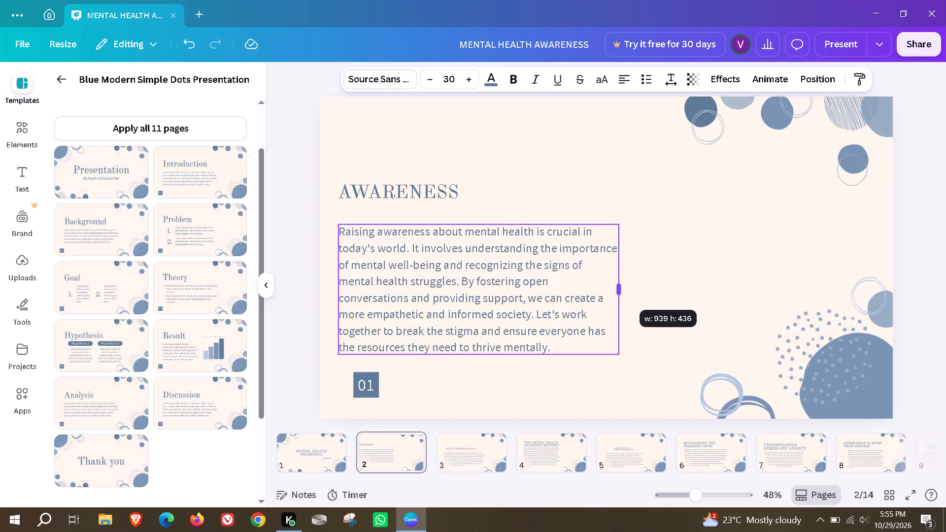
left_click_drag(619, 288, 613, 291)
left_click(685, 310)
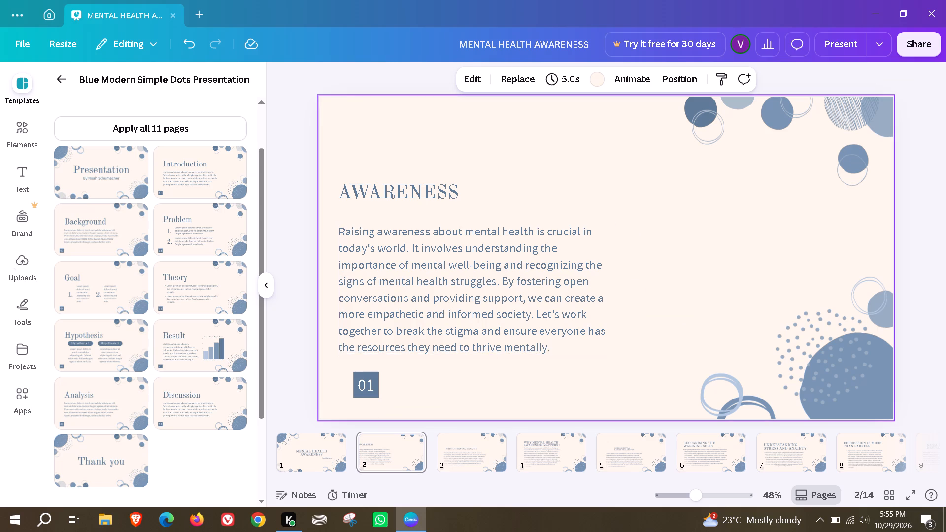
Add a Polaroid-style photo frame from the Film and photo frames to page 2, beside the paragraph.
left_click(6, 141)
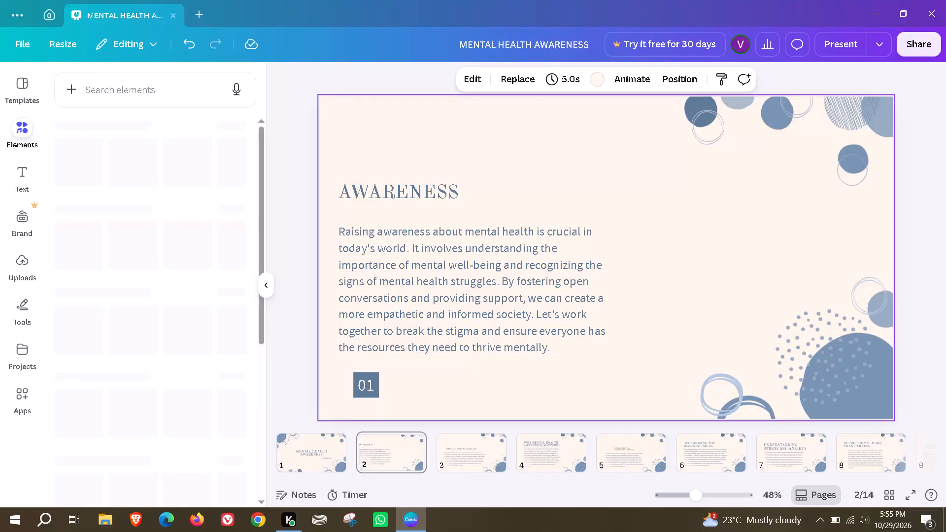
scroll(223, 399, "down", 5)
left_click(223, 399)
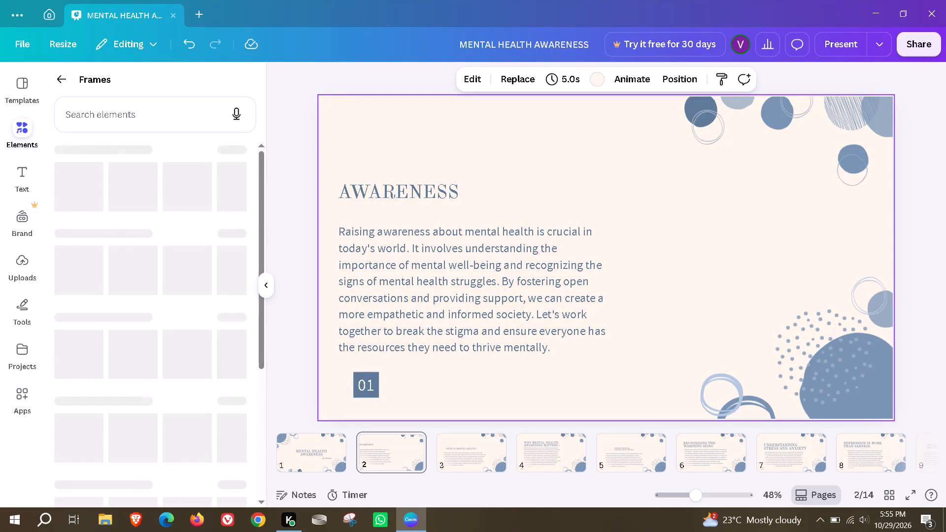
left_click_drag(80, 265, 658, 210)
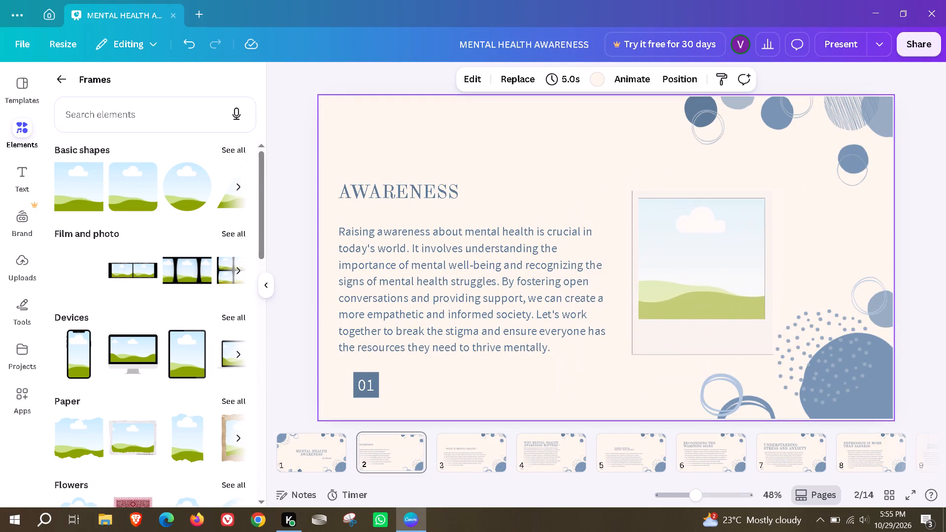
left_click_drag(658, 210, 652, 224)
Scale page 3's "WHAT IS MENTAL HEALTH ?" heading down to font size 34.2 and move it up toward the page's left edge.
left_click(461, 448)
left_click(495, 227)
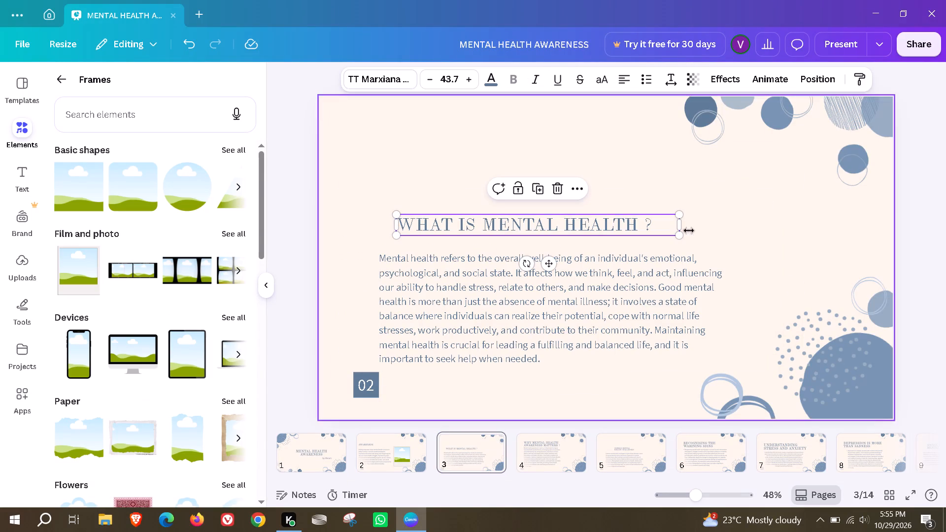
left_click_drag(681, 230, 662, 230)
left_click_drag(659, 233, 602, 234)
left_click_drag(557, 220, 501, 187)
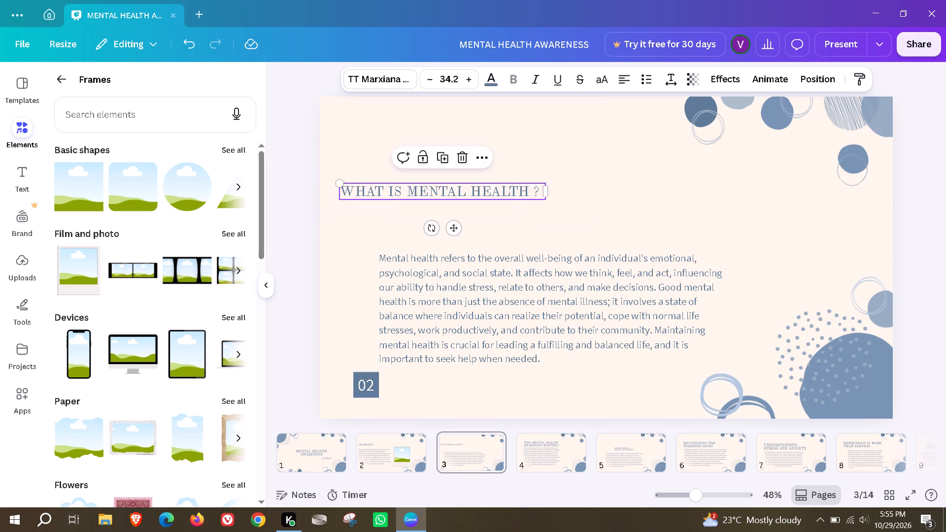
Move page 3's body paragraph up under the heading and narrow its text box to roughly the heading's width.
left_click_drag(540, 298, 494, 263)
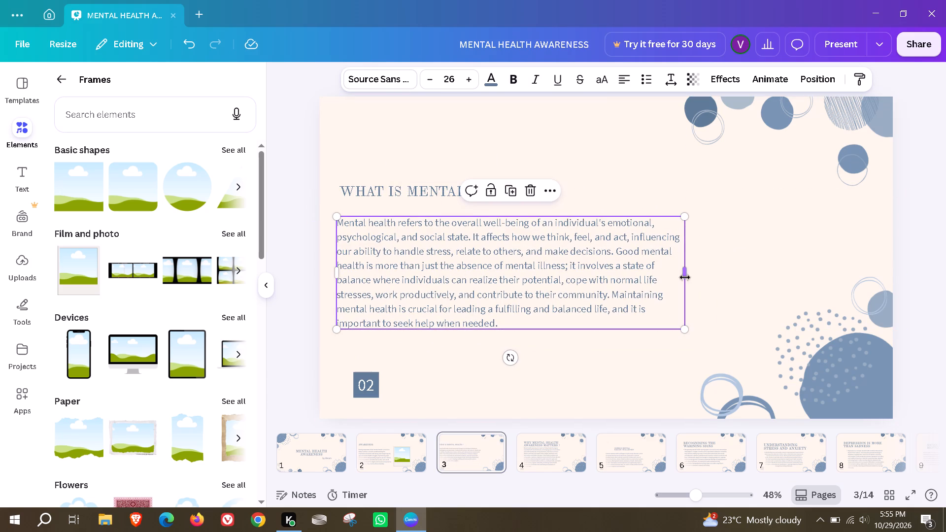
left_click_drag(685, 277, 555, 277)
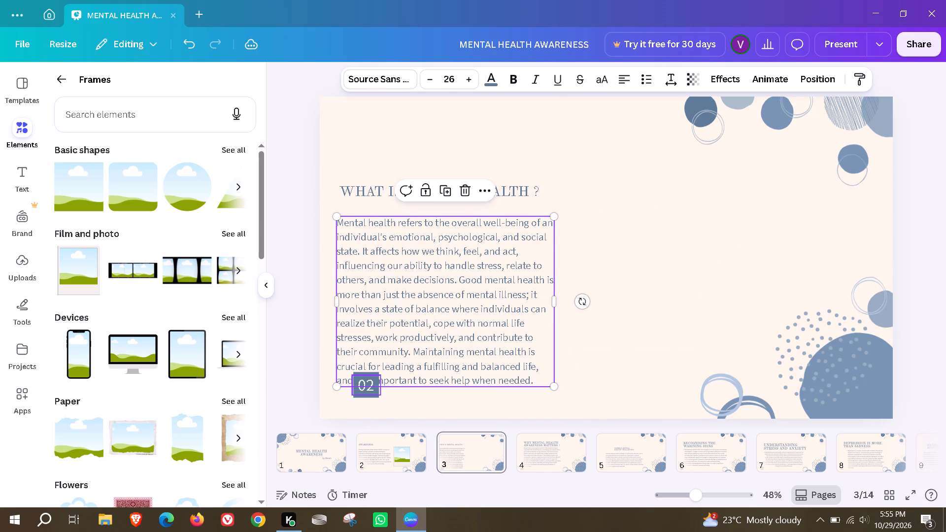
Delete the page number 02 and its blue square from page 3.
left_click(367, 394)
left_click(392, 353)
left_click(377, 394)
left_click(387, 348)
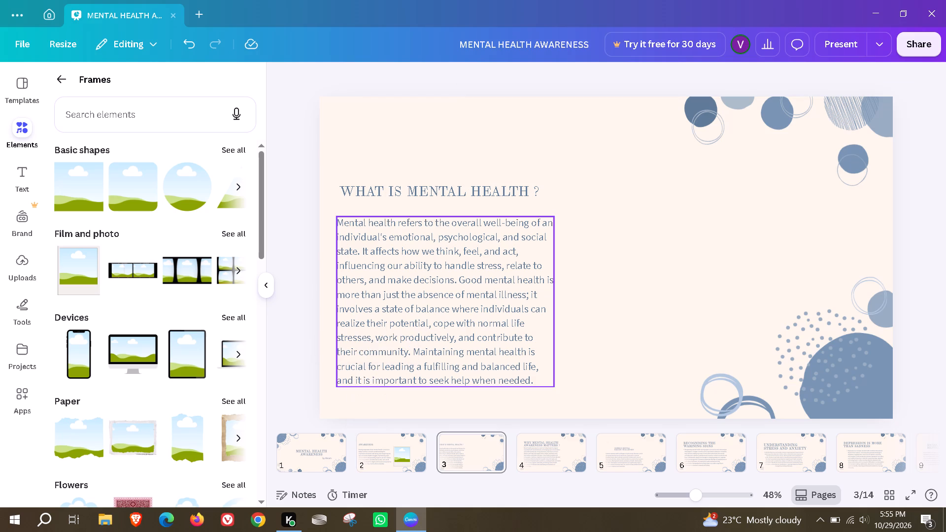
Delete the page number 01 and its blue square from page 2.
left_click(408, 465)
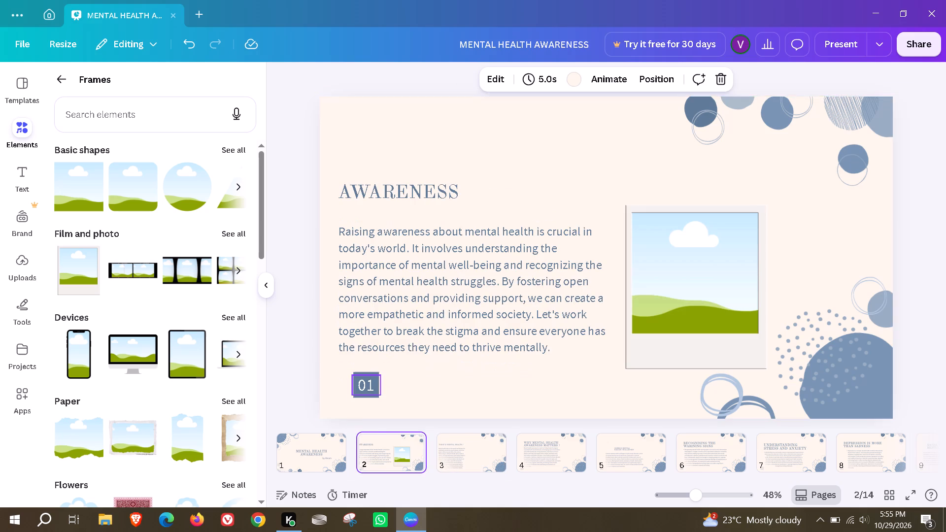
left_click(373, 393)
left_click(390, 345)
left_click(370, 385)
left_click(385, 351)
Lower page 3's heading slightly toward its paragraph and add a Polaroid-style photo frame beside the text.
left_click(340, 443)
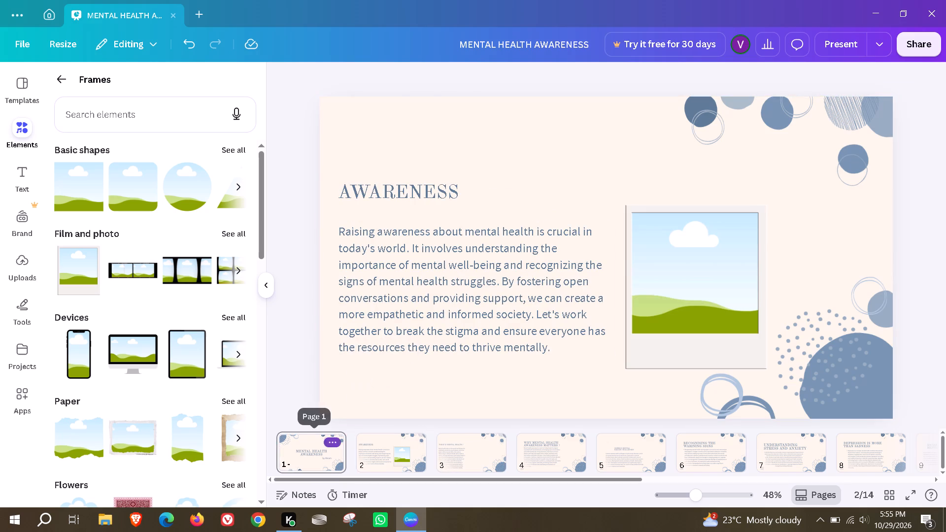
left_click(391, 446)
left_click(461, 457)
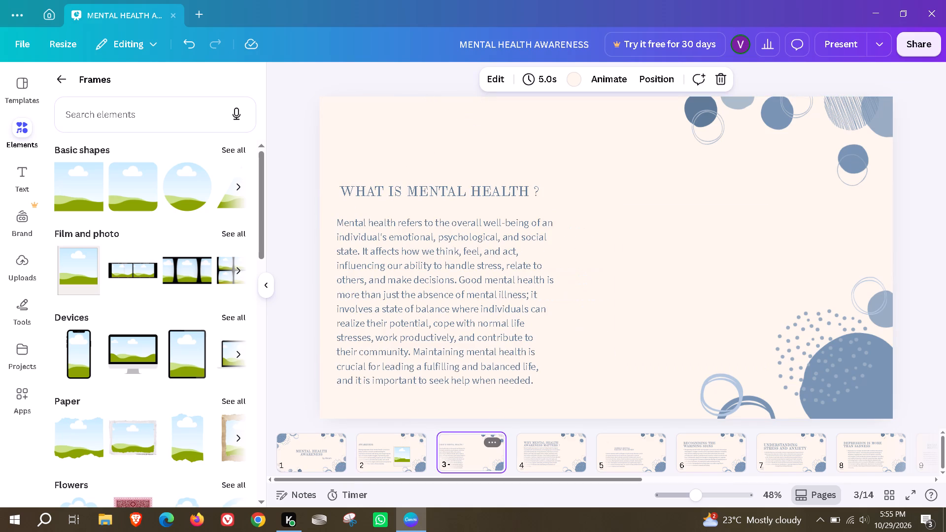
left_click_drag(466, 192, 459, 199)
left_click_drag(69, 268, 616, 229)
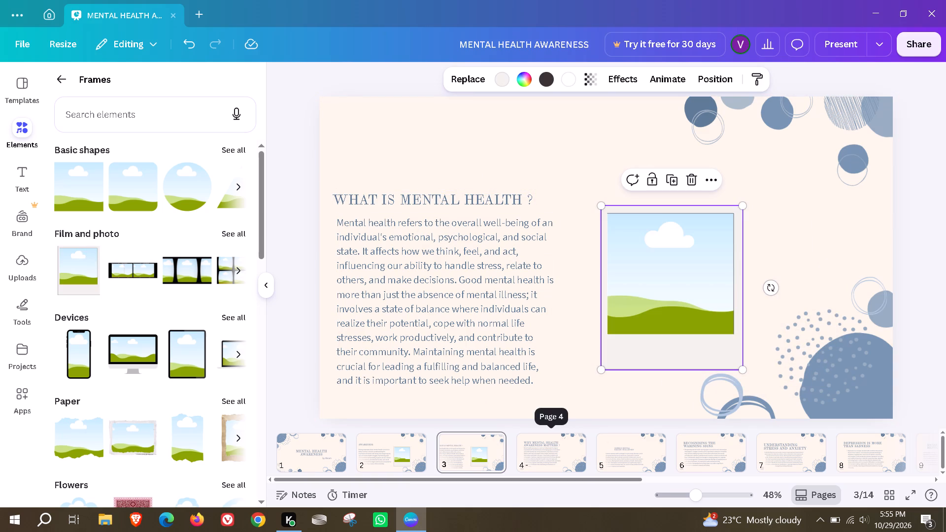
left_click_drag(646, 319, 657, 317)
Shift page 3's paragraph and heading right, closer to the photo frame, with their left edges aligned.
left_click_drag(462, 318, 489, 318)
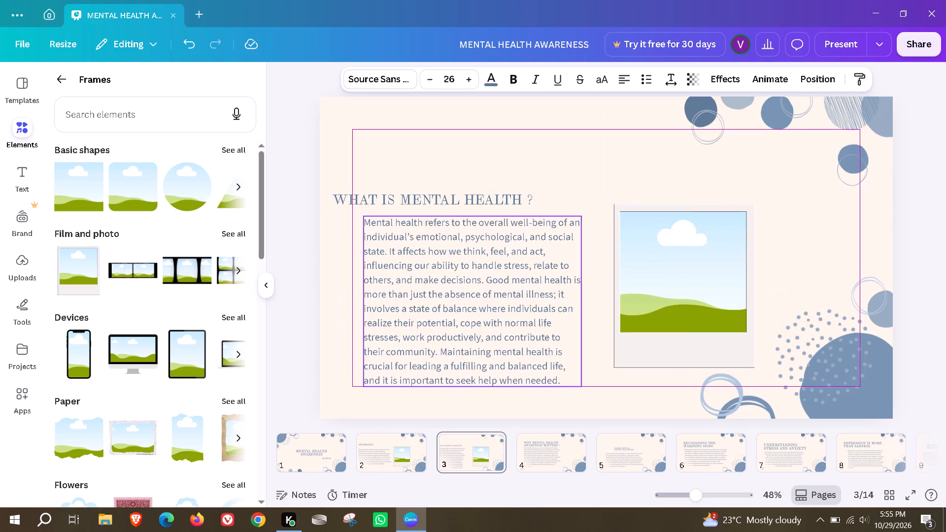
left_click_drag(489, 318, 489, 315)
left_click_drag(481, 203, 510, 202)
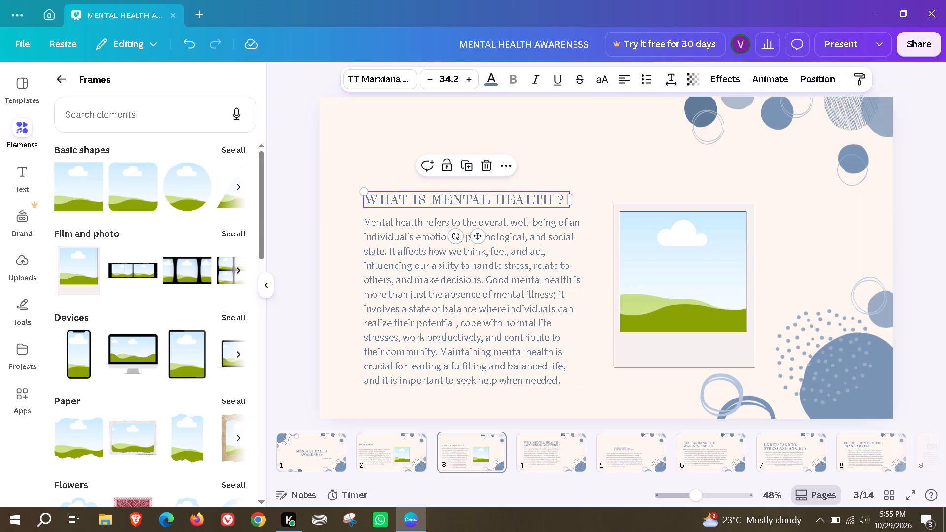
Delete the page number 03 and its blue square from page 4.
left_click(541, 455)
left_click_drag(401, 403, 355, 389)
left_click(398, 344)
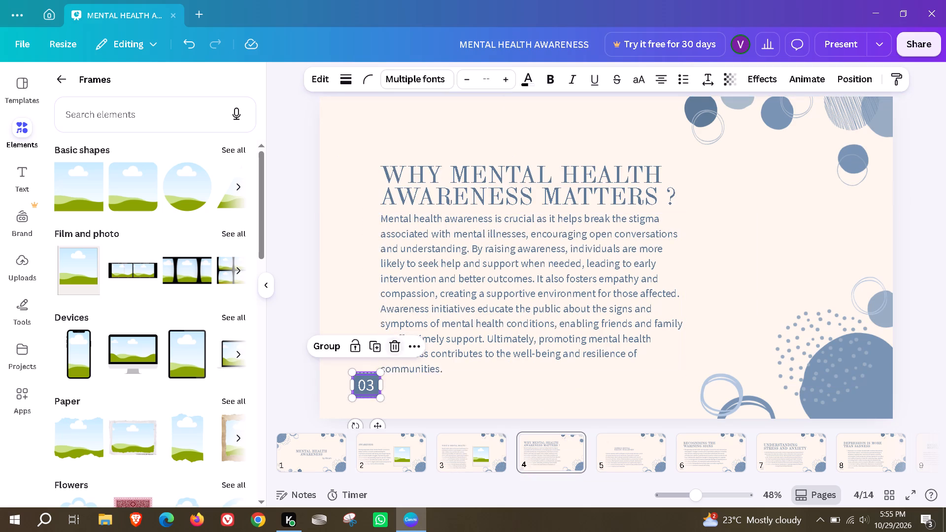
Shift page 4's paragraph left, scale the heading down to font size 35.6 and place it centred above the paragraph.
left_click_drag(542, 309, 510, 318)
left_click_drag(601, 185, 563, 189)
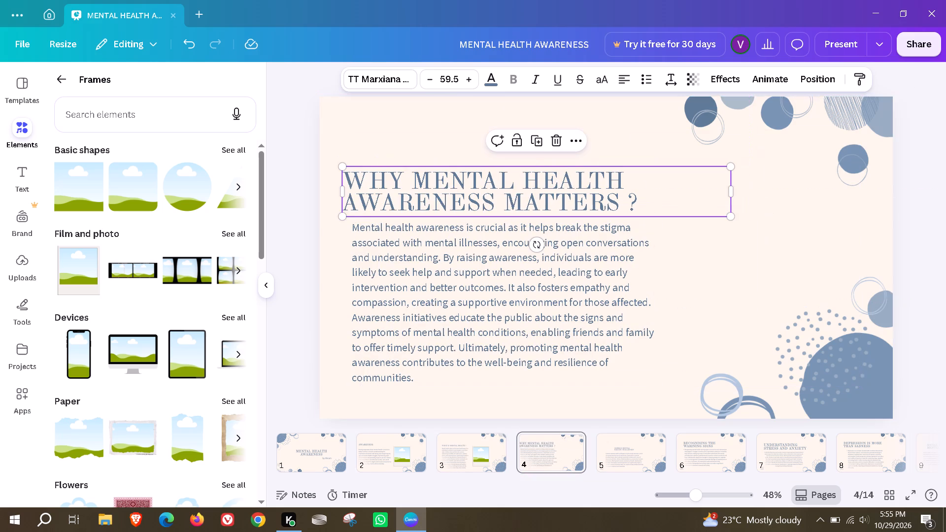
left_click_drag(738, 193, 657, 204)
left_click_drag(650, 220, 526, 222)
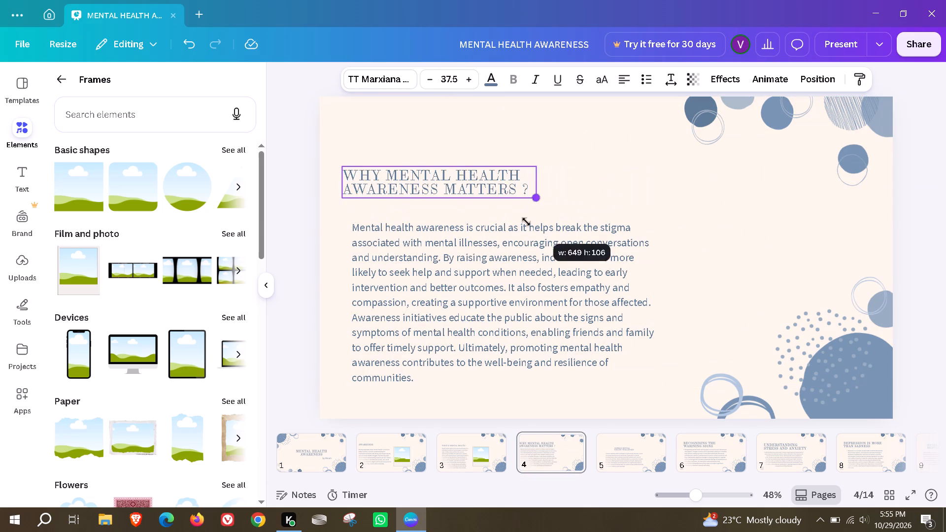
left_click_drag(526, 222, 524, 222)
left_click_drag(480, 193, 529, 203)
Narrow page 4's body paragraph text box to free space beside it.
left_click(537, 299)
left_click_drag(657, 296, 641, 297)
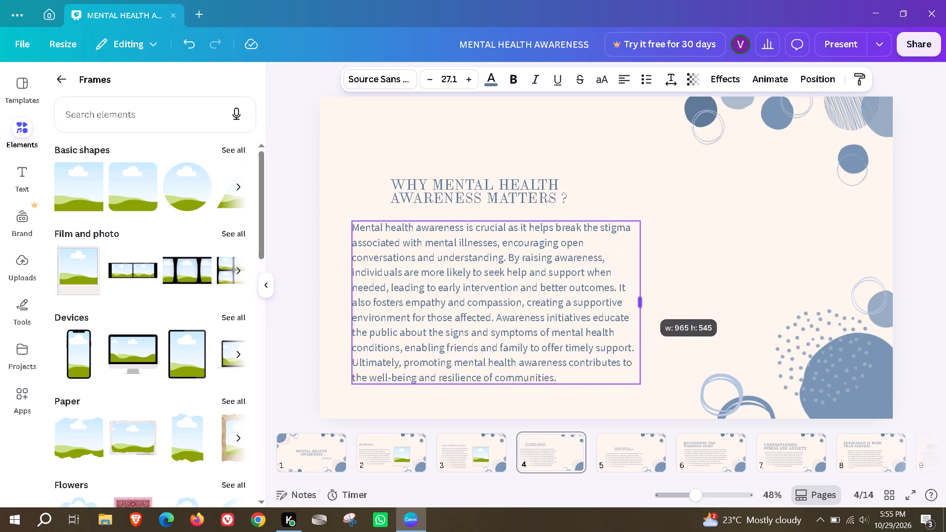
left_click_drag(641, 297, 631, 297)
Add a circular photo frame from the basic shapes to page 4, beside the paragraph.
left_click(705, 298)
left_click_drag(184, 192, 696, 233)
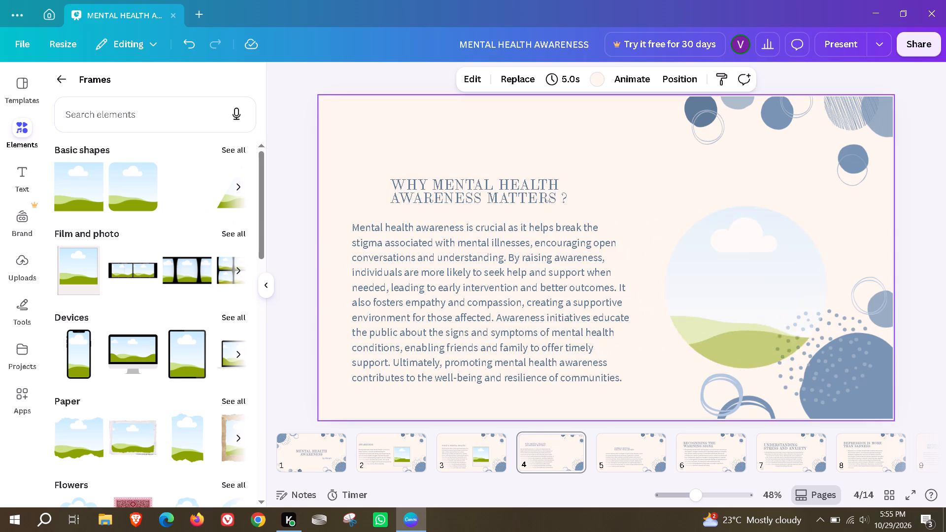
left_click_drag(696, 233, 656, 230)
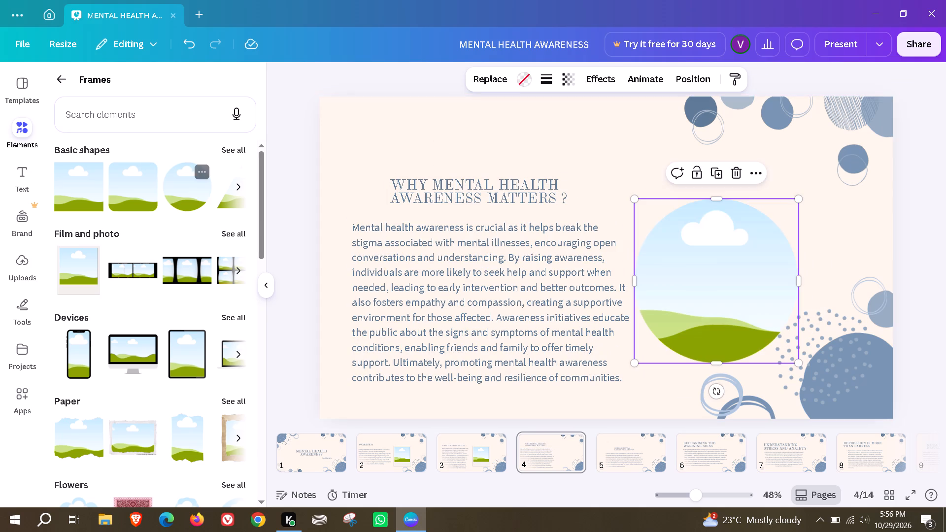
Move page 4's paragraph up and left, away from the circular frame, and shift the heading left to sit above it.
left_click(590, 163)
left_click_drag(542, 318, 533, 310)
left_click_drag(543, 194, 536, 189)
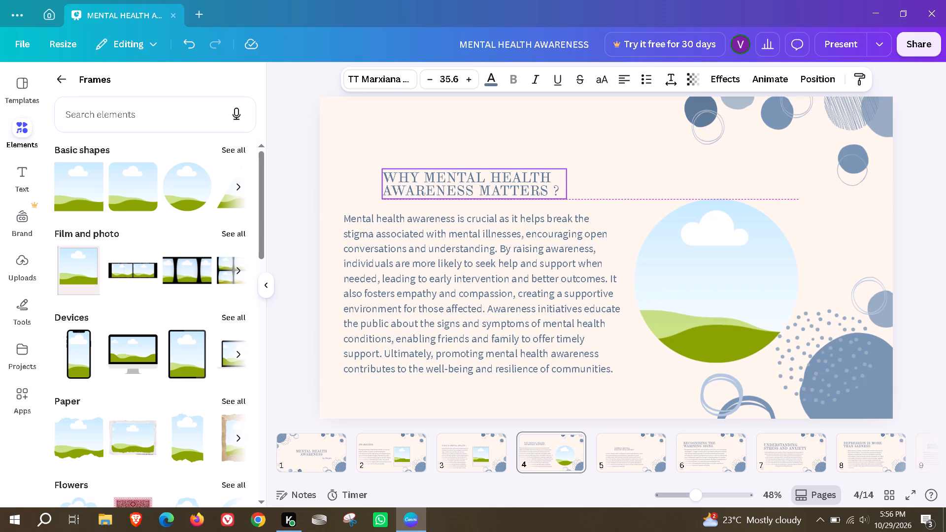
left_click_drag(536, 189, 536, 193)
left_click(664, 199)
left_click(619, 222)
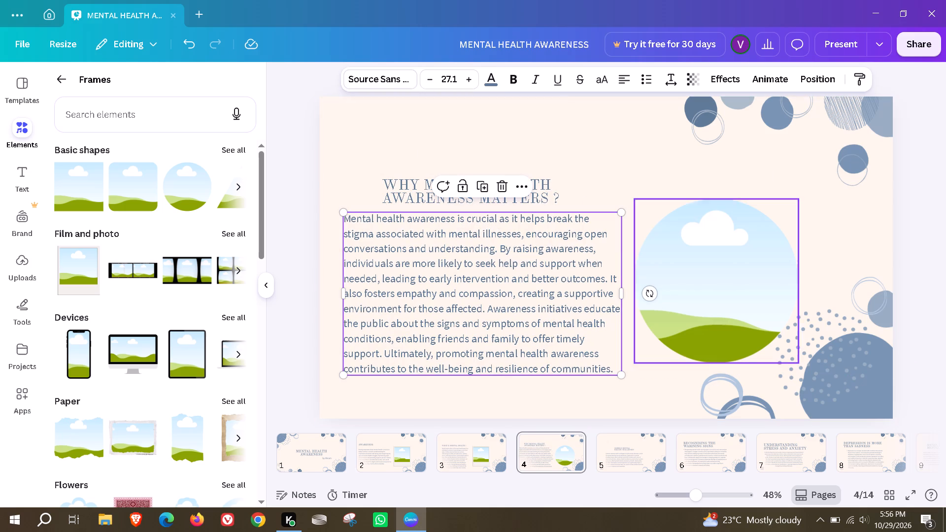
Scale page 5's heading down to font size 28.7 and move the heading and paragraph up and left.
left_click(642, 455)
left_click(503, 242)
left_click_drag(608, 231, 520, 222)
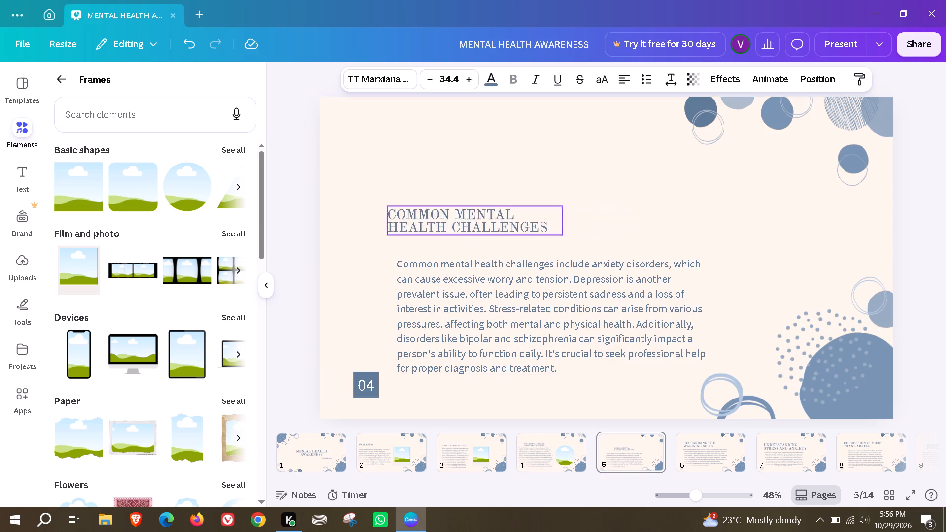
left_click_drag(520, 222, 486, 208)
left_click_drag(520, 223, 491, 217)
left_click_drag(442, 210, 443, 200)
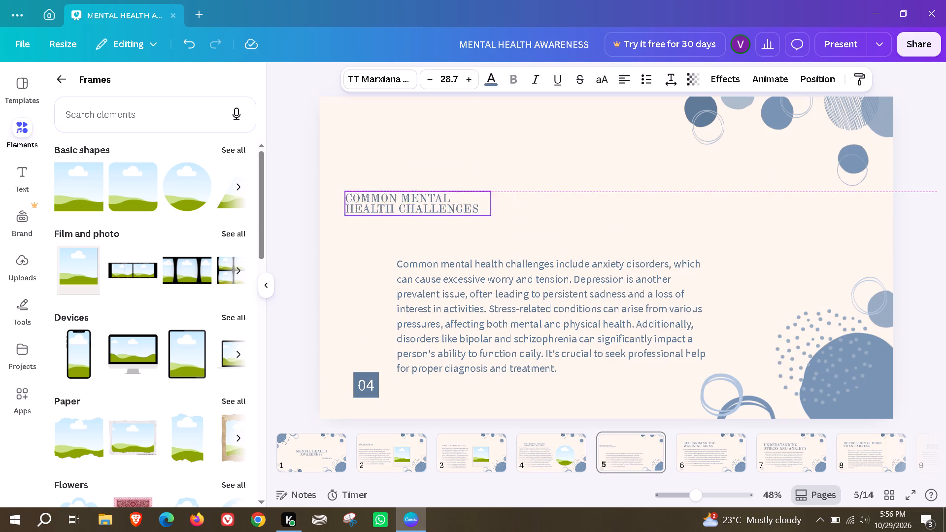
left_click_drag(443, 200, 444, 199)
left_click_drag(523, 317, 473, 291)
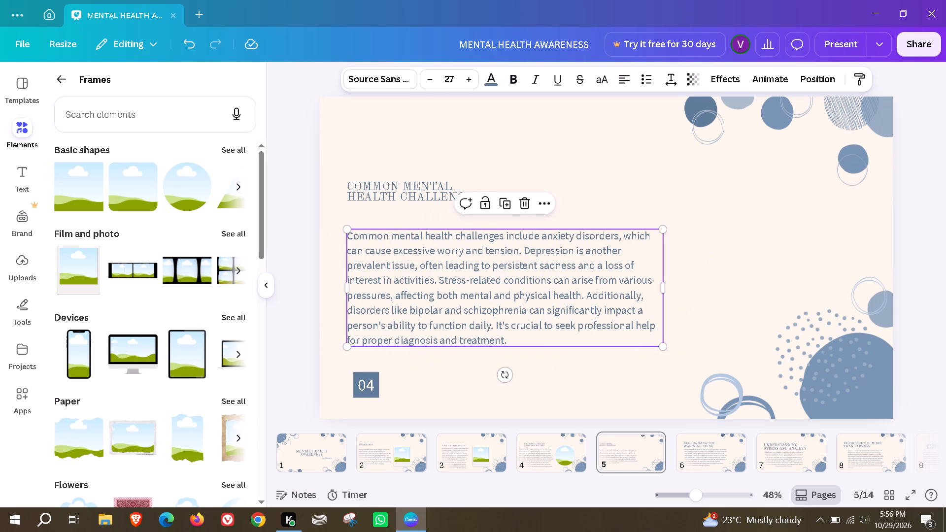
Delete the page number 04 and its square from page 5.
left_click_drag(406, 409, 362, 380)
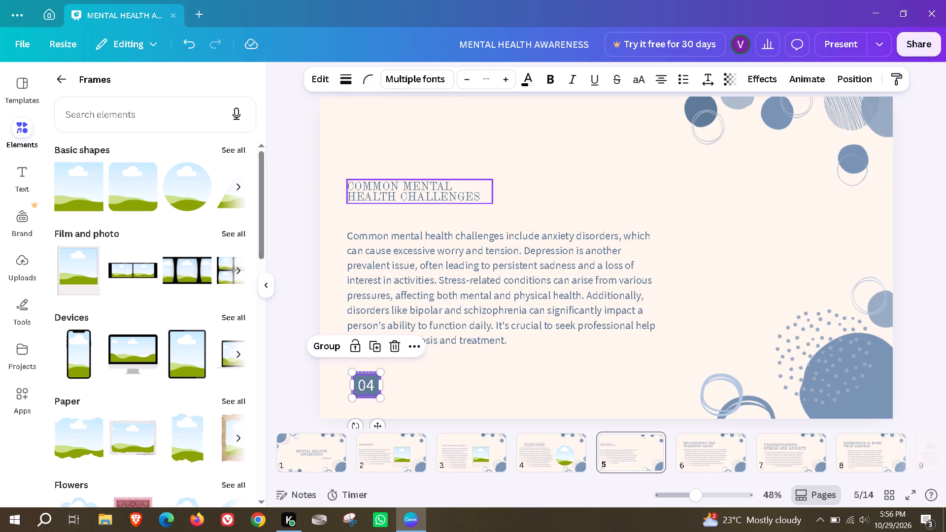
left_click(396, 338)
Narrow page 5's paragraph text box and shift it left under the heading to free space beside it.
left_click(568, 301)
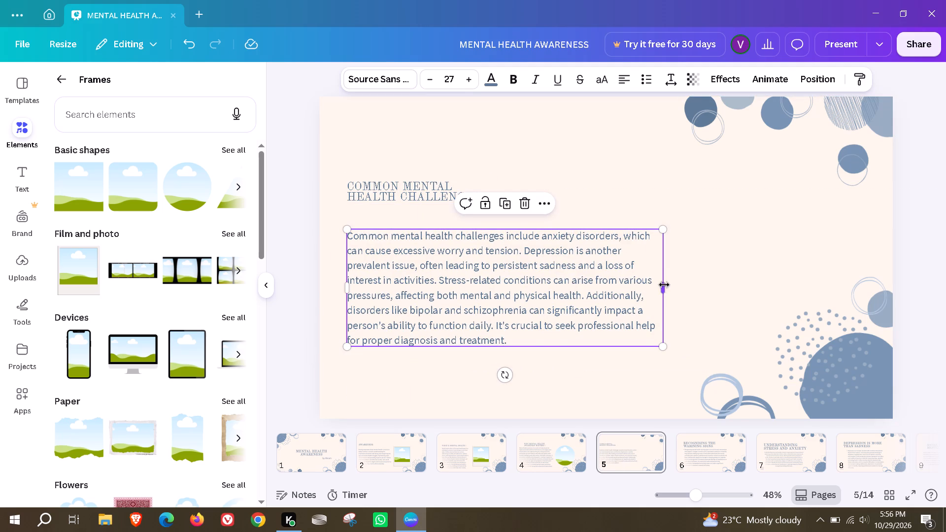
left_click_drag(664, 285, 554, 302)
left_click_drag(471, 320, 453, 308)
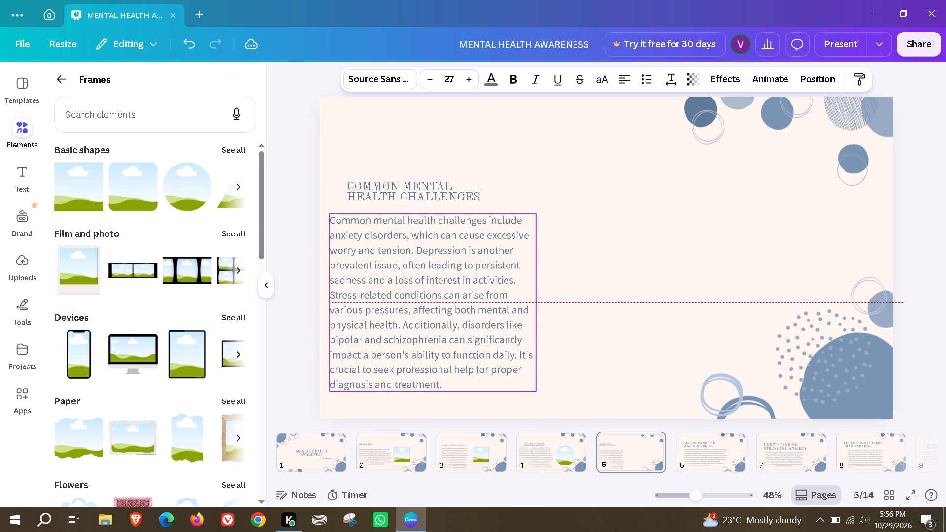
left_click_drag(453, 308, 457, 306)
Add the Polaroid-style photo frame from Film and photo to page 5, beside the paragraph.
left_click_drag(89, 276, 655, 263)
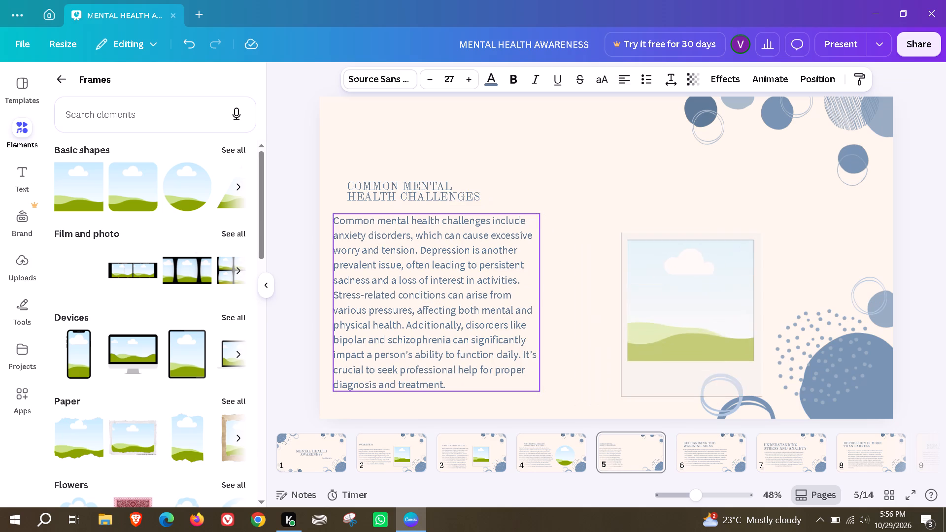
left_click_drag(655, 263, 646, 235)
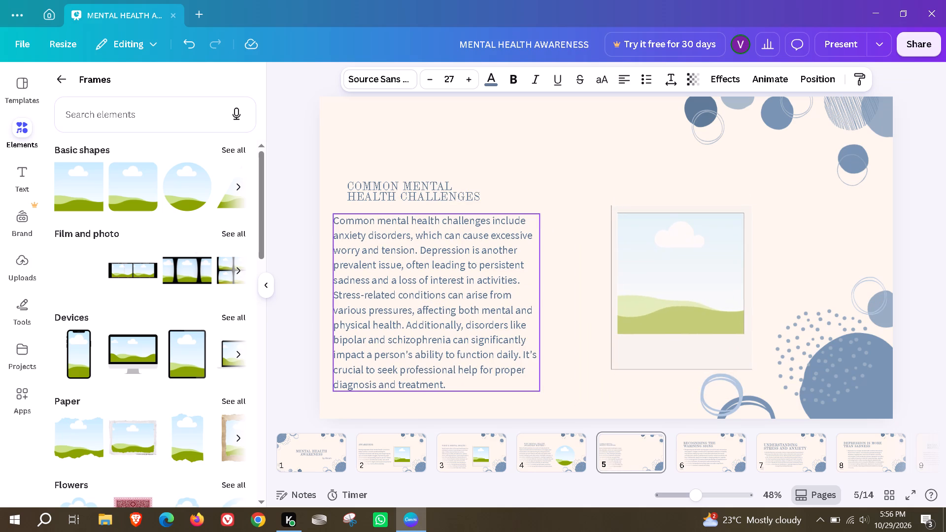
left_click_drag(646, 235, 662, 230)
Move page 5's paragraph right and up towards the frame and place the heading centred above it.
left_click_drag(440, 303, 488, 292)
left_click_drag(402, 192, 463, 174)
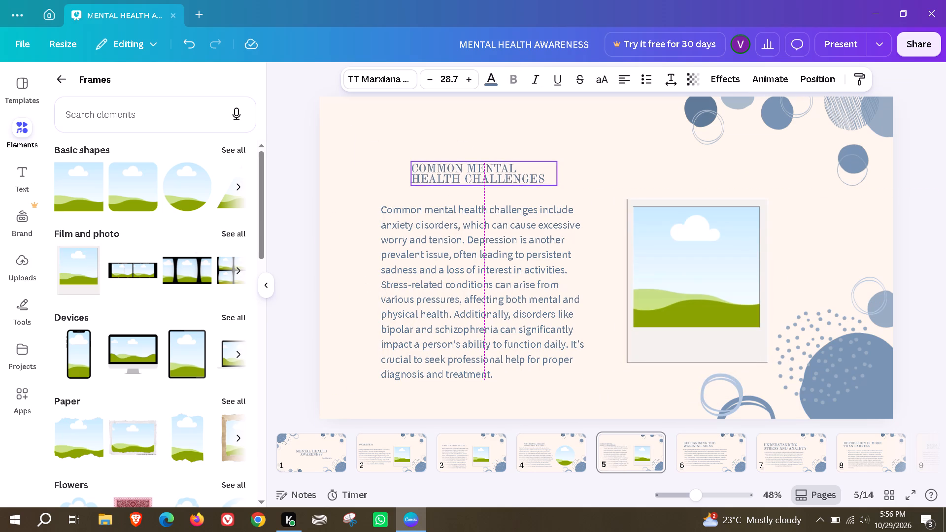
left_click_drag(463, 174, 464, 180)
left_click(603, 379)
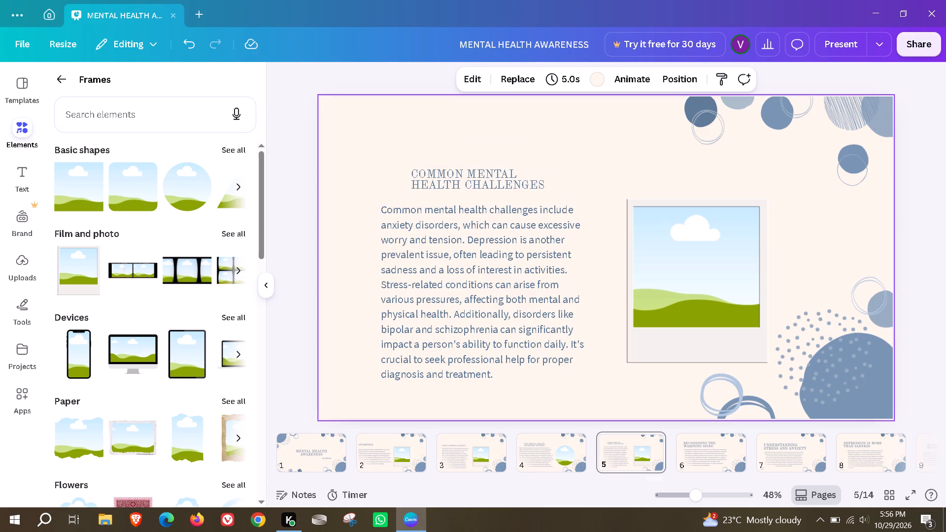
Scale page 6's heading down to font size 38.5, shift heading and paragraph left, and slightly narrow the paragraph.
left_click(687, 463)
left_click(486, 302)
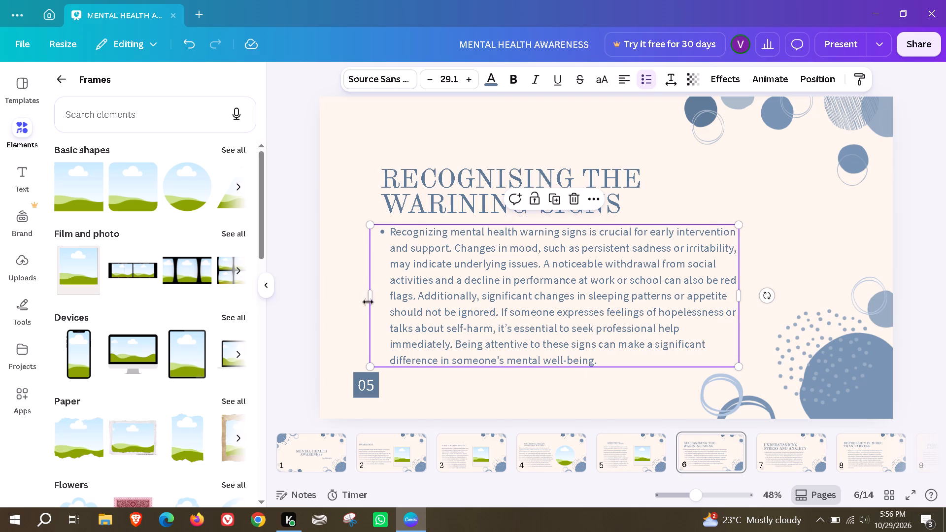
left_click(464, 188)
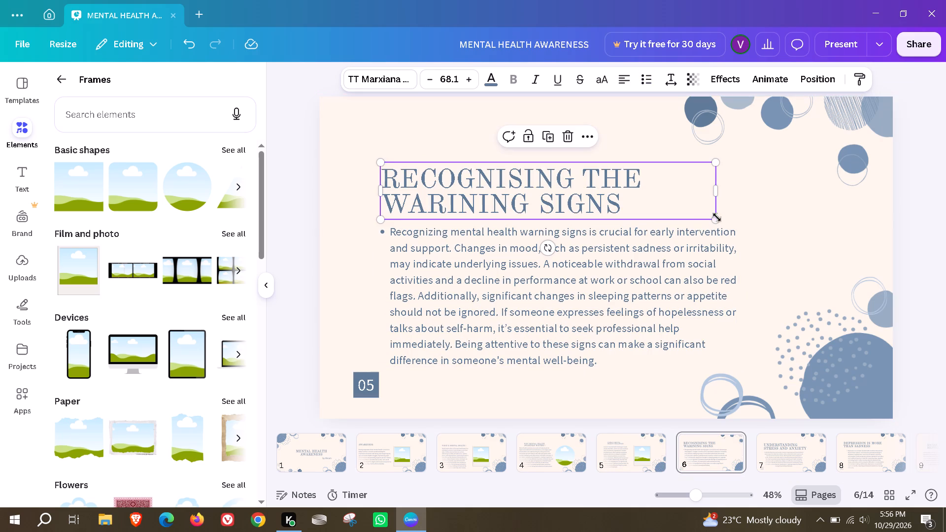
left_click_drag(719, 217, 571, 212)
left_click_drag(513, 191, 474, 192)
left_click_drag(510, 313, 470, 301)
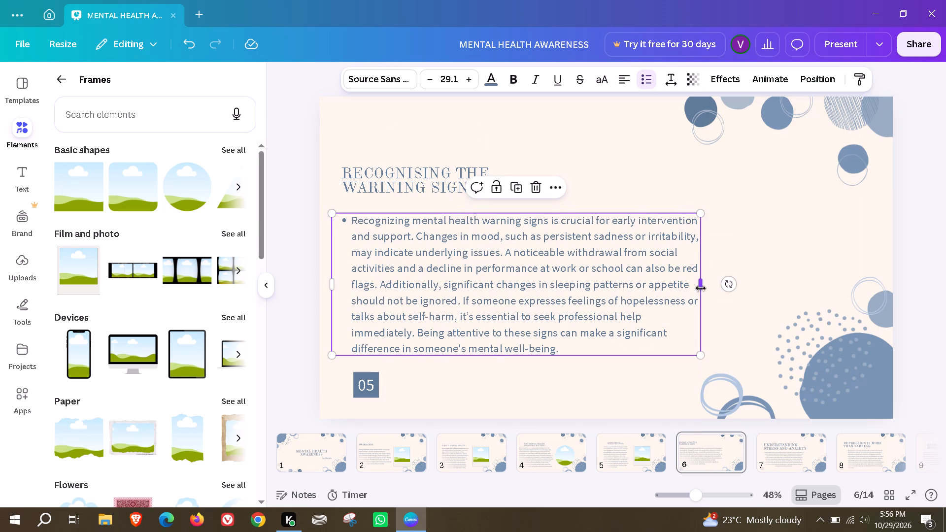
left_click_drag(701, 288, 686, 290)
Delete the page number 05 and its square from page 6.
left_click(369, 391)
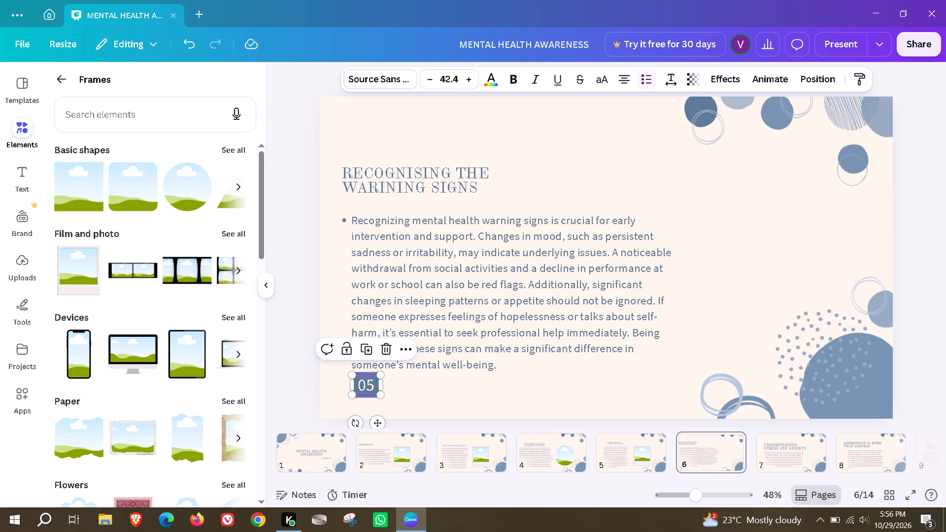
left_click(381, 356)
left_click(371, 385)
left_click(381, 351)
Narrow page 6's bullet paragraph further and scale it down to font size 25.9.
left_click(490, 341)
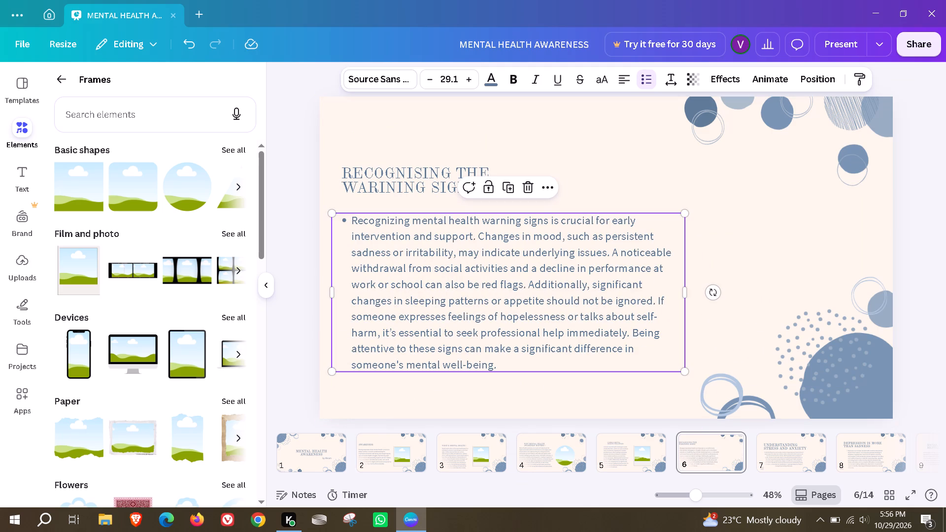
left_click_drag(685, 293, 585, 299)
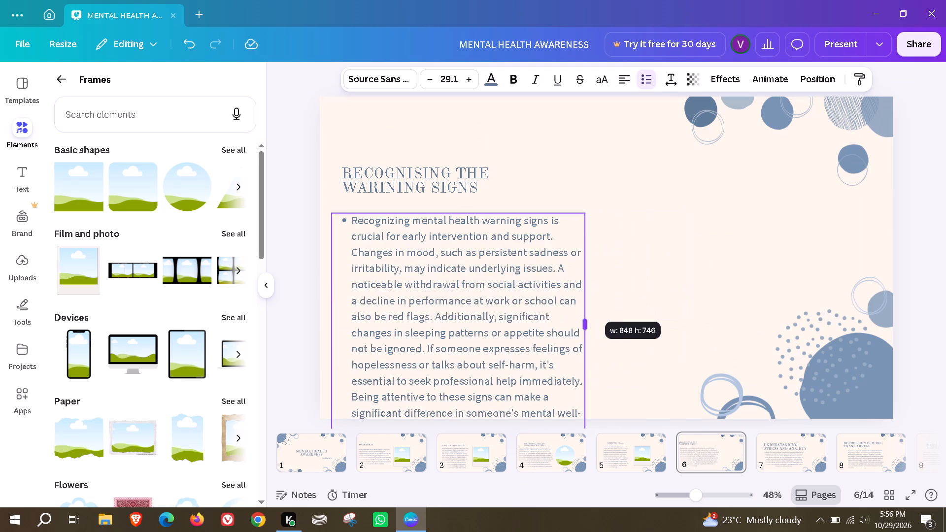
left_click_drag(585, 299, 627, 297)
left_click_drag(626, 388, 589, 378)
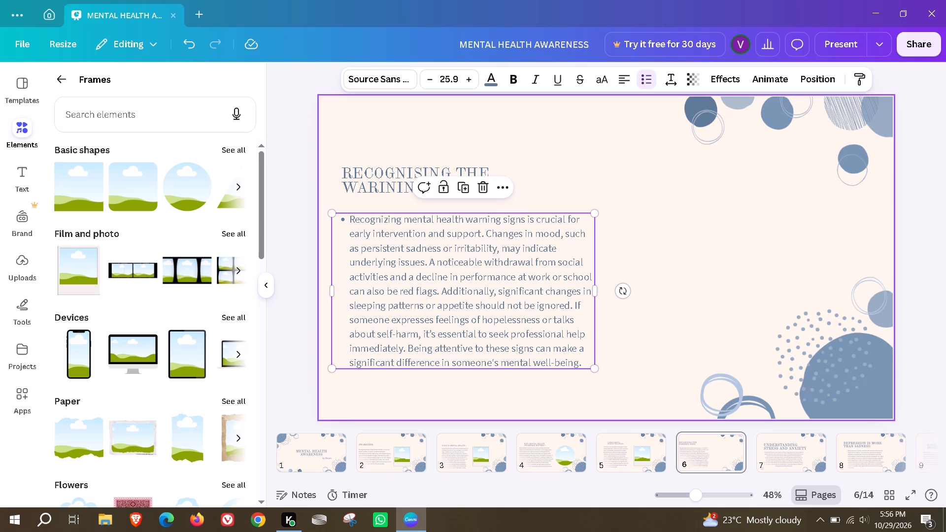
left_click(594, 291)
Move page 6's paragraph slightly right and down, and place the heading just above it.
left_click_drag(482, 310, 499, 312)
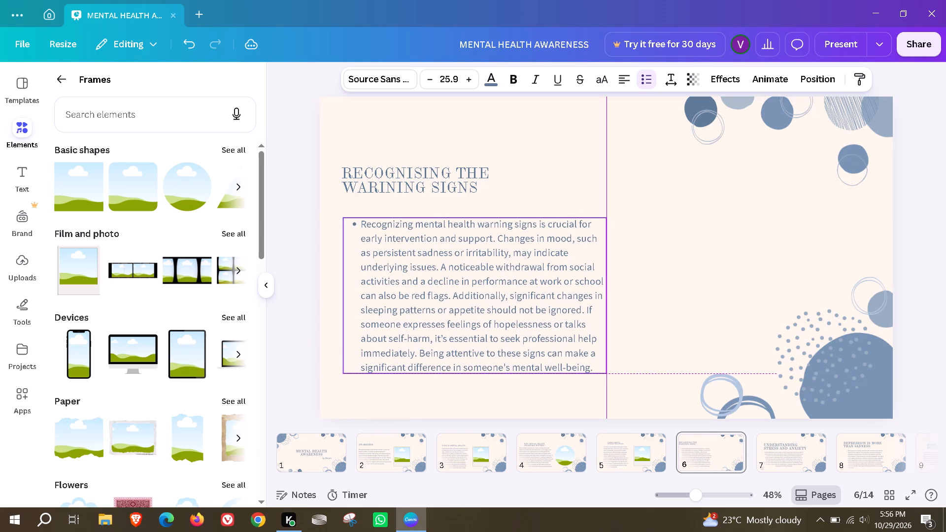
left_click_drag(499, 312, 498, 312)
left_click_drag(402, 175, 438, 190)
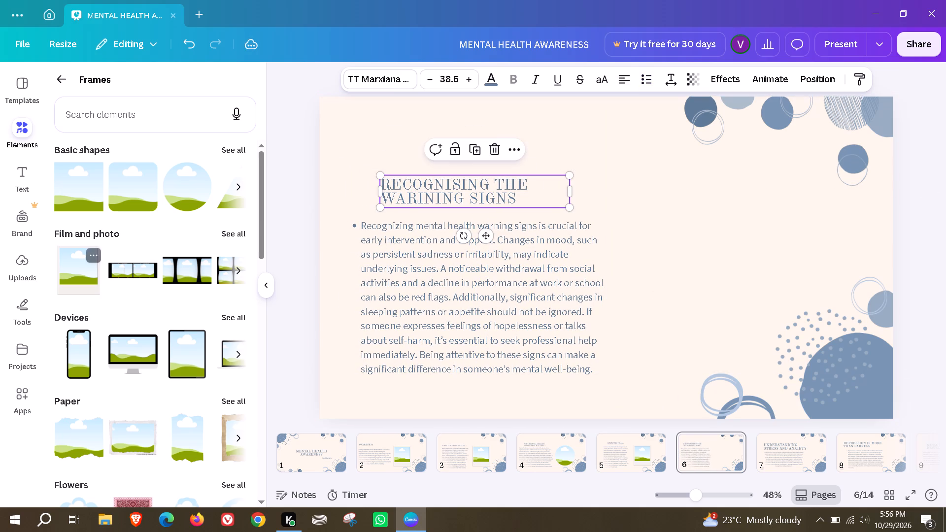
Add the Polaroid-style photo frame beside page 6's paragraph, and nudge the heading right and the paragraph up.
left_click_drag(90, 258, 658, 212)
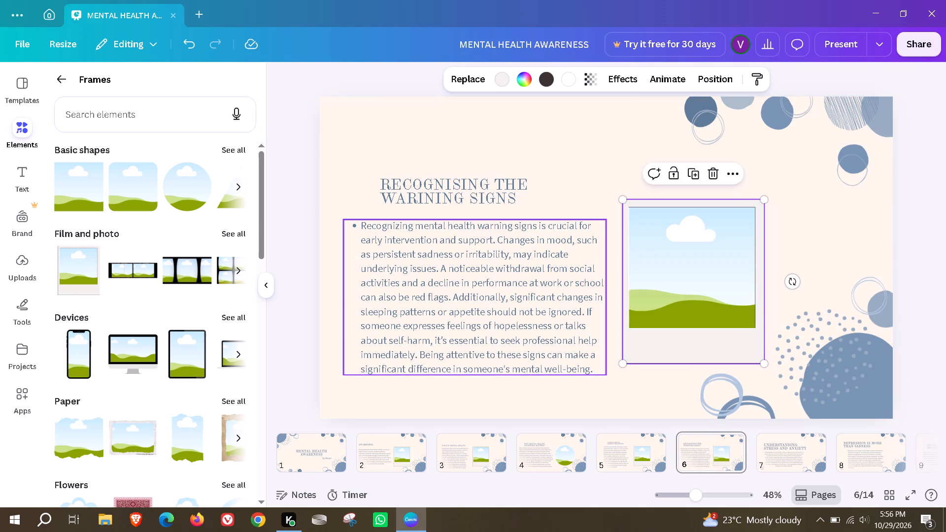
left_click_drag(480, 205, 489, 202)
left_click_drag(489, 287, 489, 280)
Scale page 7's heading down to font size 38.5 and move the heading and paragraph up and left.
scroll(792, 446, "down", 2)
left_click(669, 450)
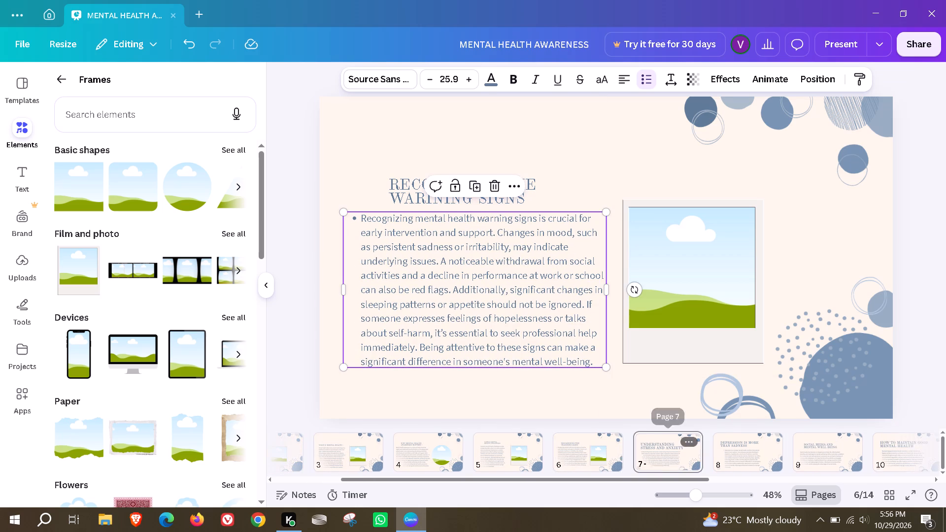
left_click(516, 217)
left_click_drag(777, 208, 736, 214)
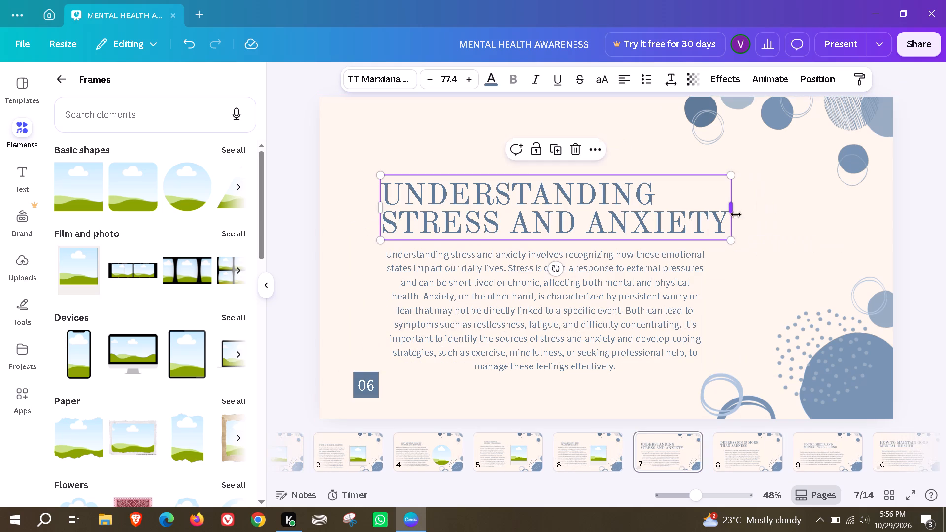
left_click_drag(735, 239, 603, 232)
left_click_drag(535, 208, 493, 205)
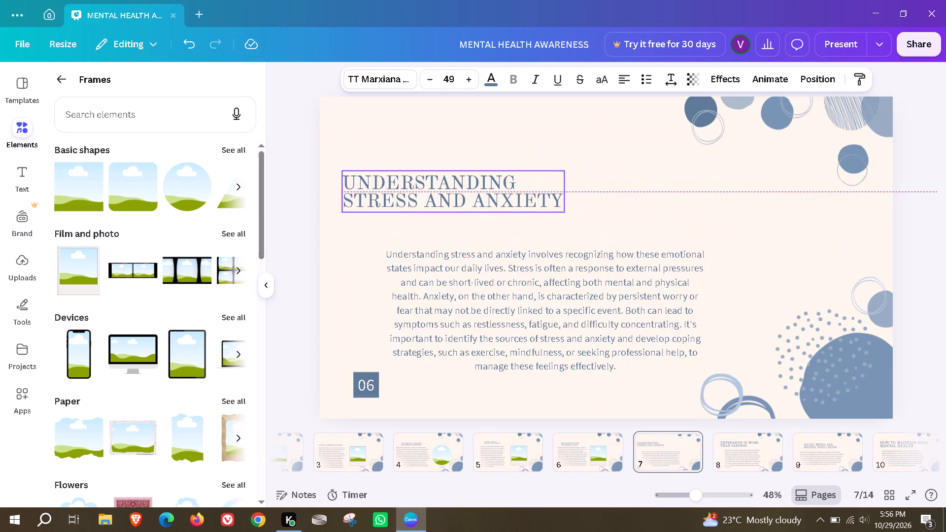
left_click_drag(493, 205, 489, 205)
left_click_drag(558, 212, 510, 207)
left_click_drag(462, 193, 471, 194)
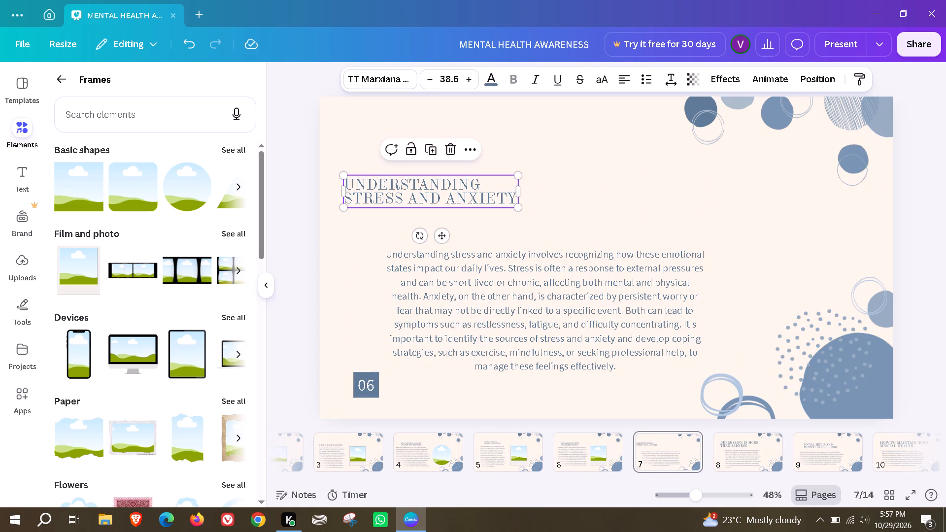
left_click_drag(507, 300, 458, 273)
Delete the page number 06 and its square from page 7.
left_click_drag(422, 397, 369, 382)
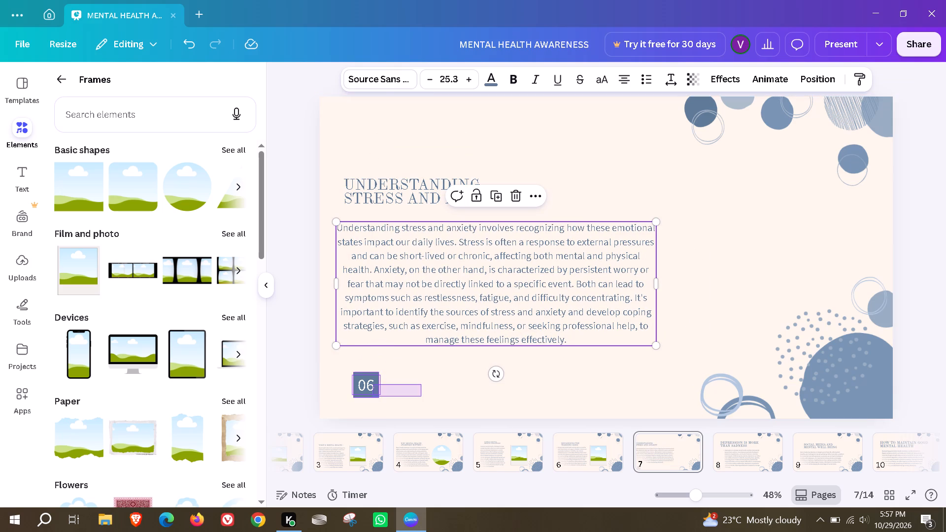
left_click_drag(369, 382, 363, 380)
left_click(395, 342)
Narrow page 7's paragraph text box and move the heading down and right, closer above it.
left_click(528, 284)
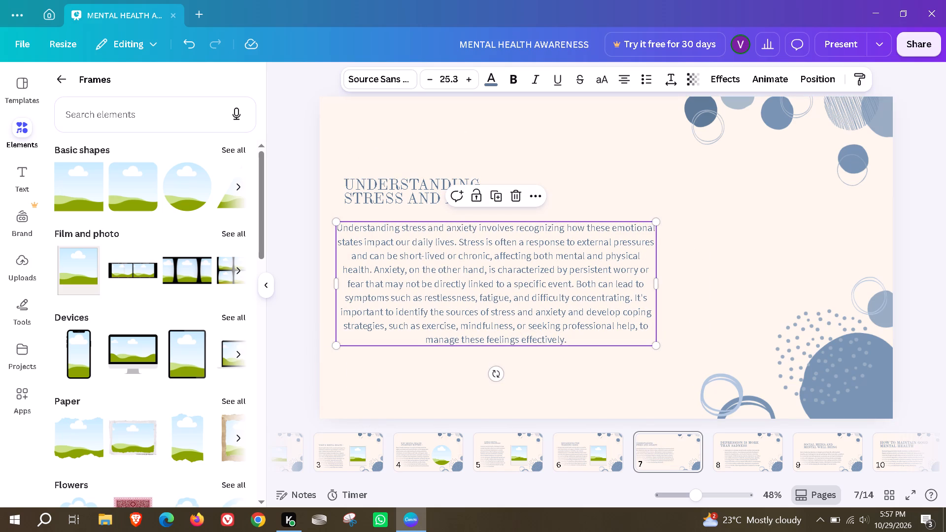
left_click_drag(662, 284, 563, 280)
left_click(626, 329)
left_click_drag(486, 203, 496, 209)
left_click(611, 318)
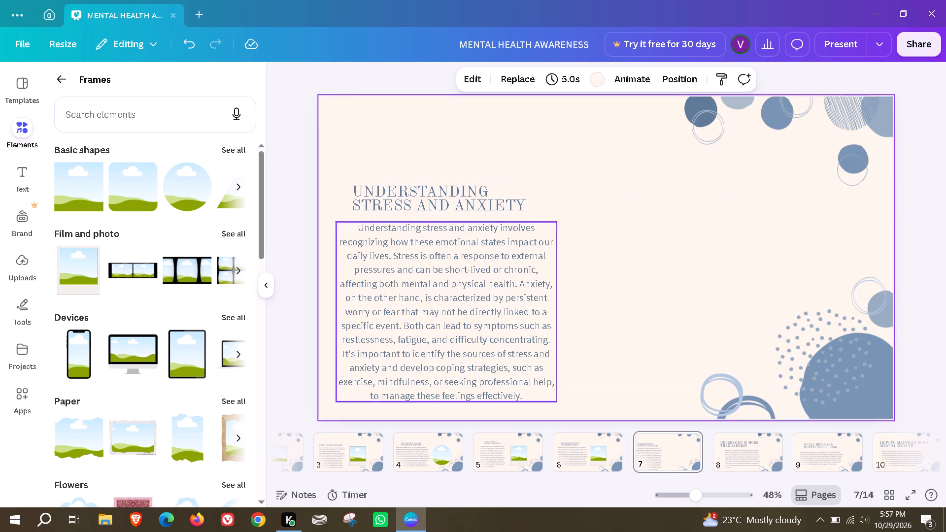
Add the Polaroid-style photo frame beside page 7's paragraph, and shift the paragraph and heading right towards it.
left_click_drag(90, 278, 643, 235)
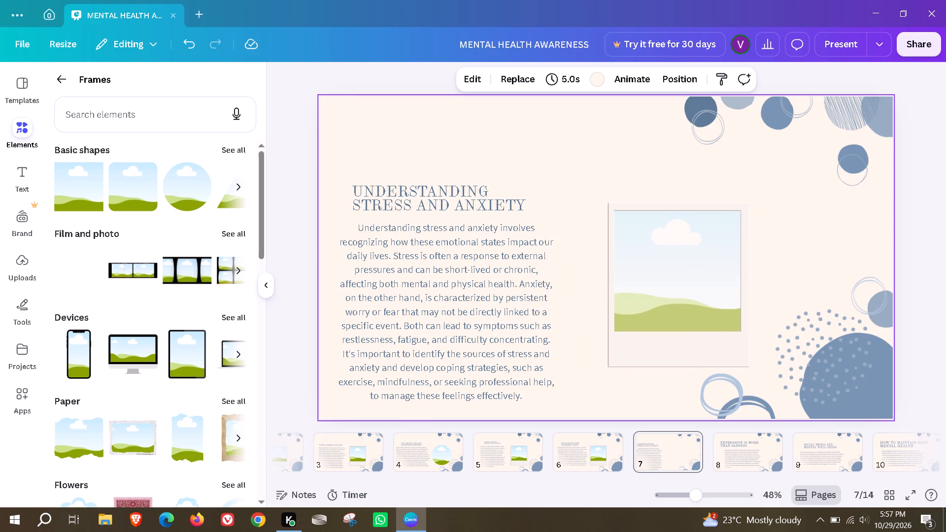
left_click_drag(643, 235, 644, 234)
left_click_drag(481, 290, 506, 286)
left_click_drag(414, 201, 446, 195)
Scale page 8's heading down to font size 33, widen it onto one line and move it down and left.
left_click(759, 462)
left_click(492, 200)
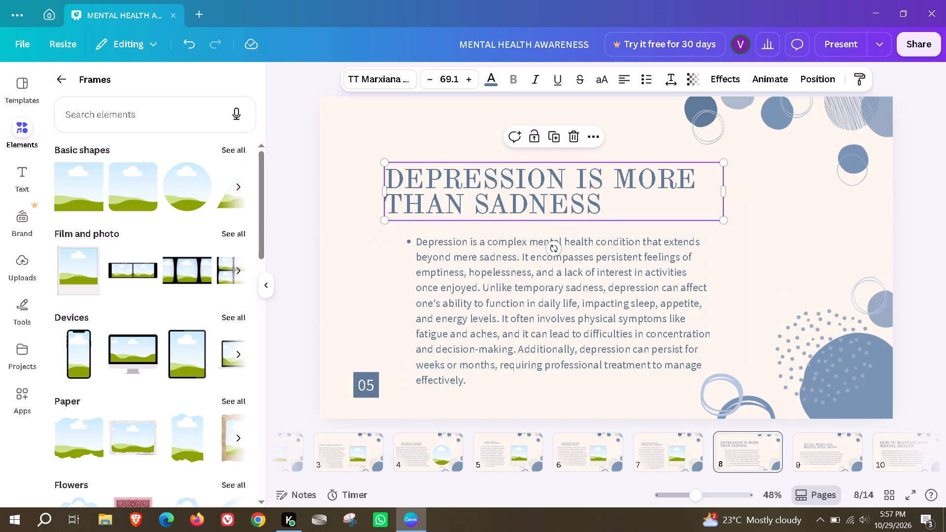
left_click_drag(727, 222, 546, 215)
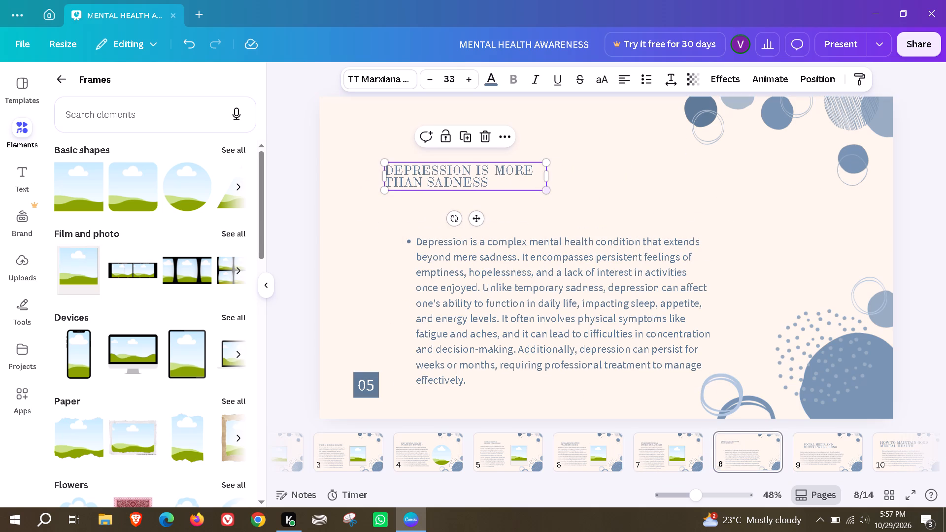
left_click_drag(551, 175, 670, 187)
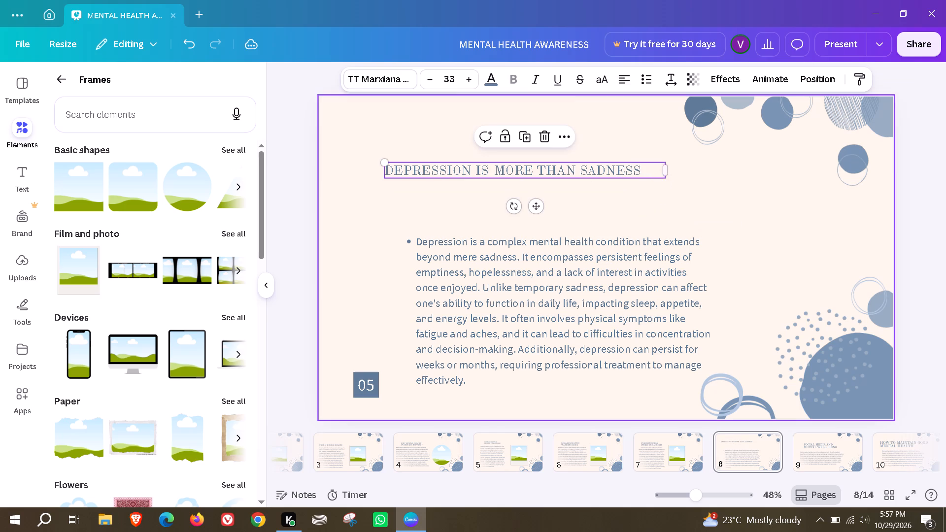
left_click(619, 205)
left_click_drag(530, 176, 485, 199)
Move page 8's bullet paragraph up and left under the heading, and shift the heading right to align above it.
left_click_drag(534, 318, 467, 297)
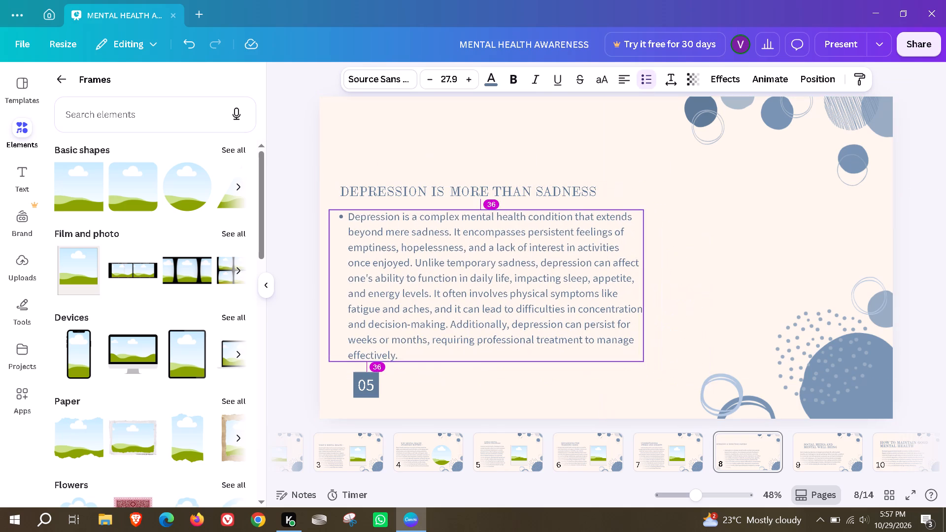
left_click_drag(467, 297, 467, 298)
left_click_drag(573, 191, 596, 192)
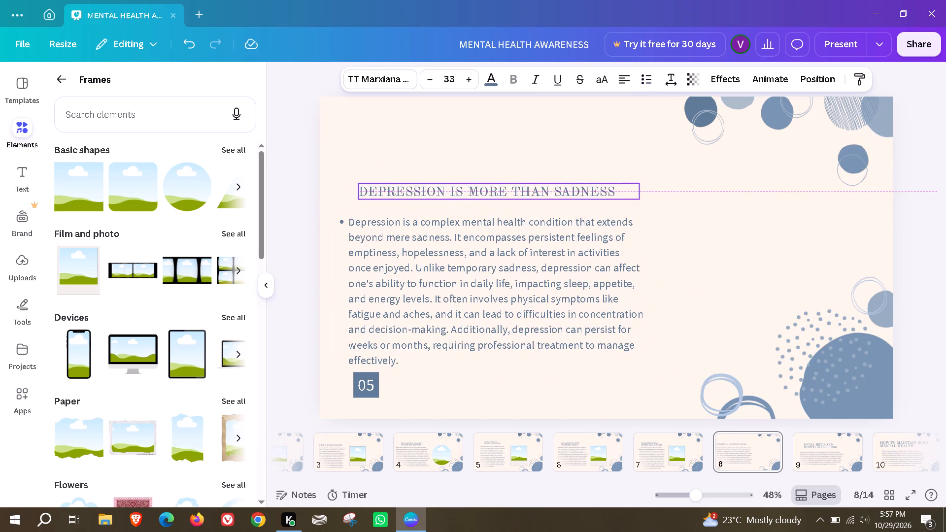
left_click_drag(596, 192, 600, 192)
left_click_drag(544, 280, 567, 277)
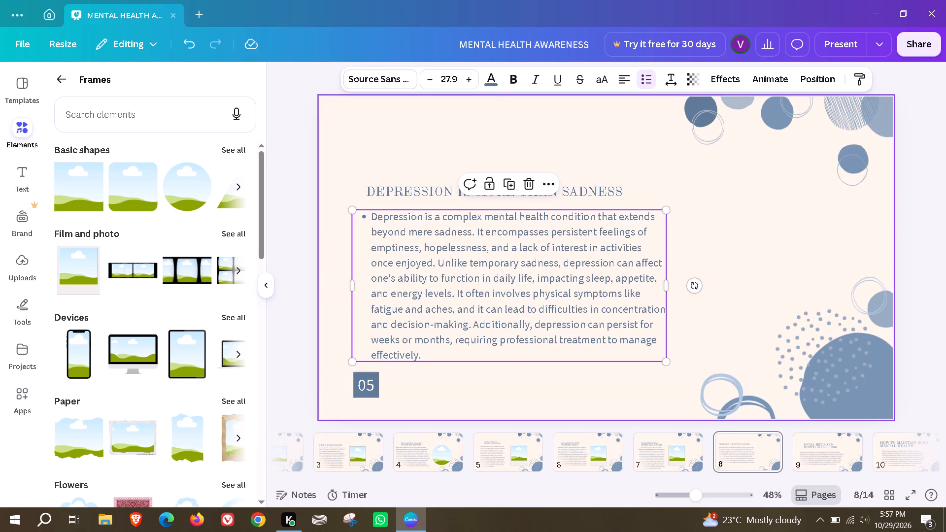
Delete the page number 05 and its square from page 8.
left_click(394, 406)
left_click_drag(394, 406, 362, 389)
left_click(396, 343)
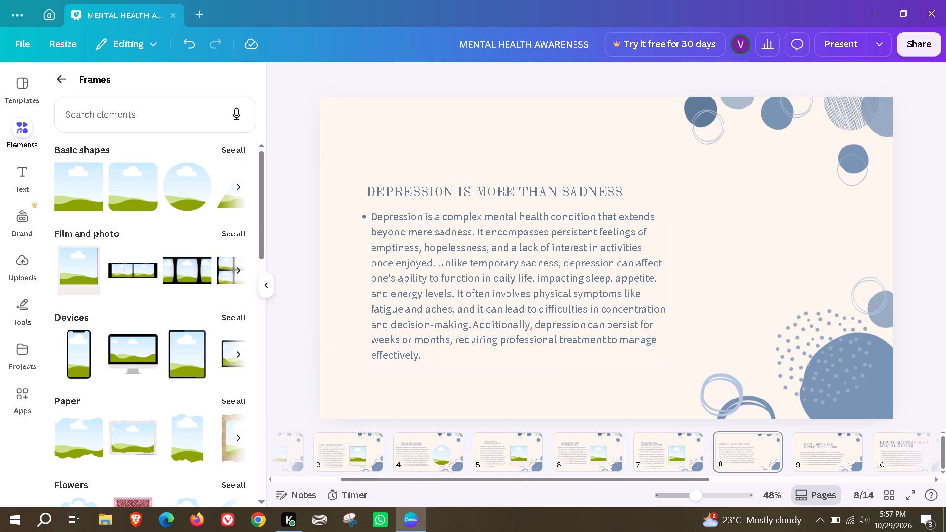
Delete the page number 02 and its square from page 9.
scroll(650, 456, "down", 2)
left_click(699, 454)
left_click_drag(392, 401, 383, 394)
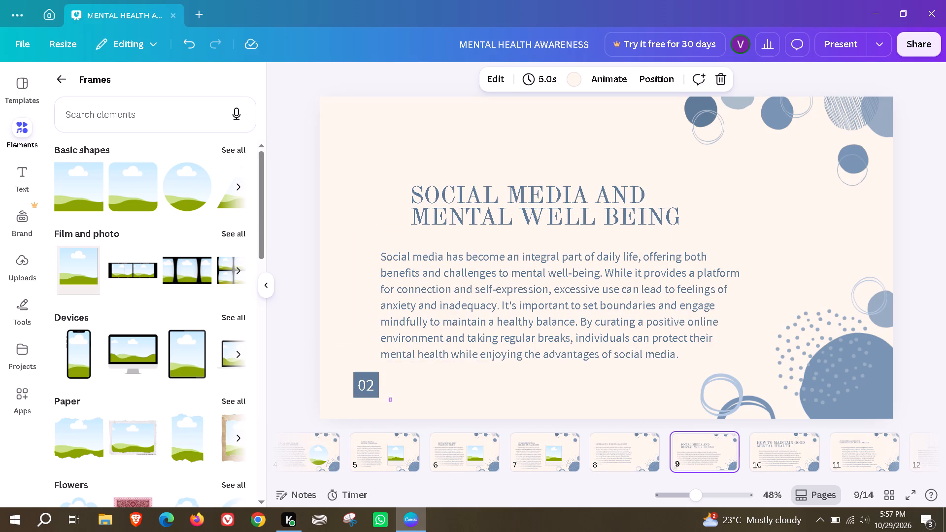
left_click_drag(383, 394, 359, 376)
left_click(397, 345)
Move page 9's paragraph left, narrow its text box and scale the text down to font size 25.7.
left_click_drag(548, 324, 528, 322)
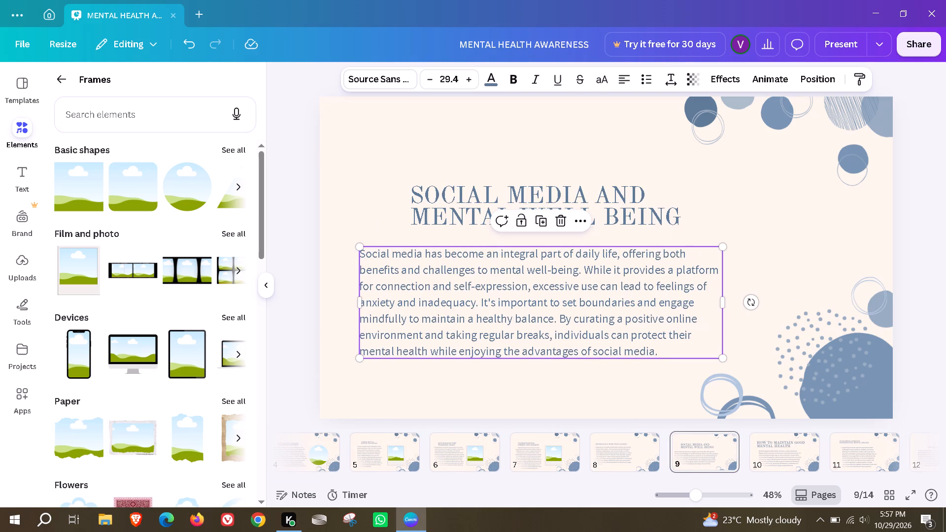
left_click_drag(723, 296, 623, 299)
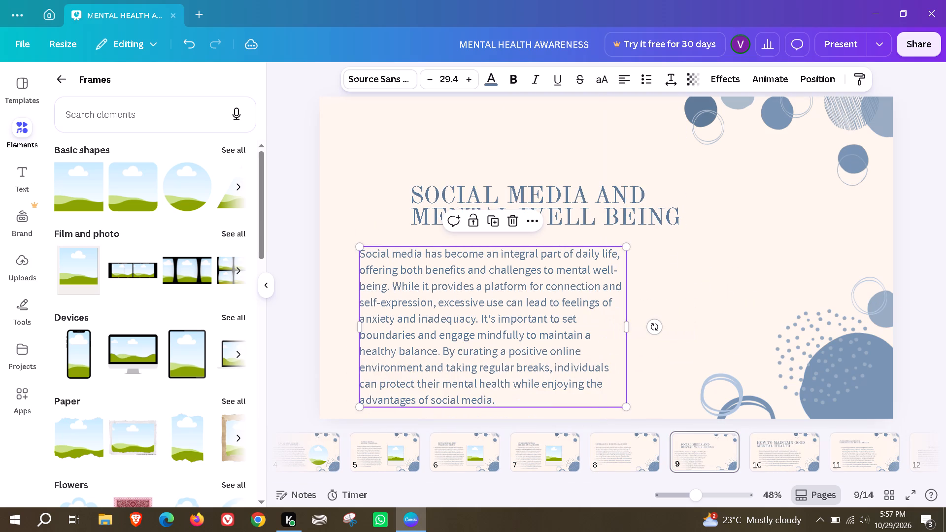
left_click_drag(623, 406, 588, 390)
Scale page 9's heading down to font size 32.7 and centre it above the paragraph.
left_click_drag(619, 220, 552, 217)
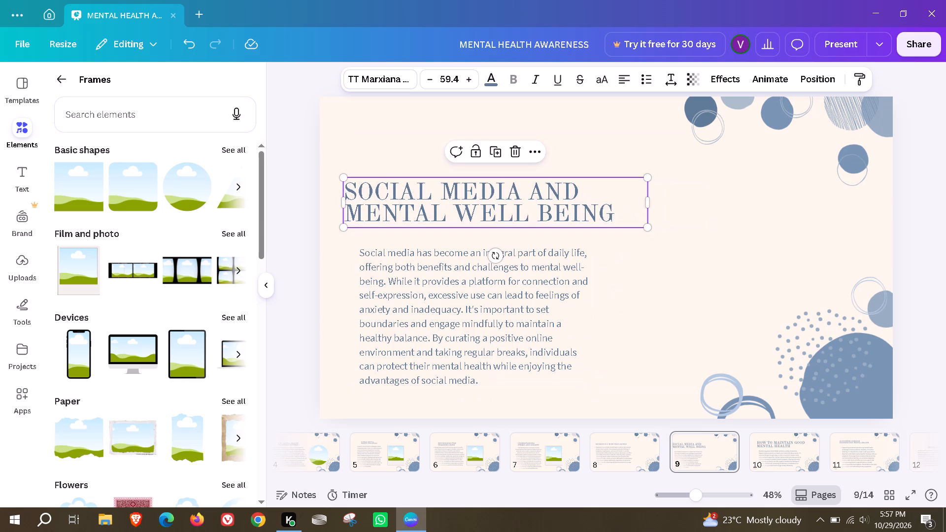
left_click_drag(646, 226, 509, 202)
left_click_drag(463, 193, 509, 218)
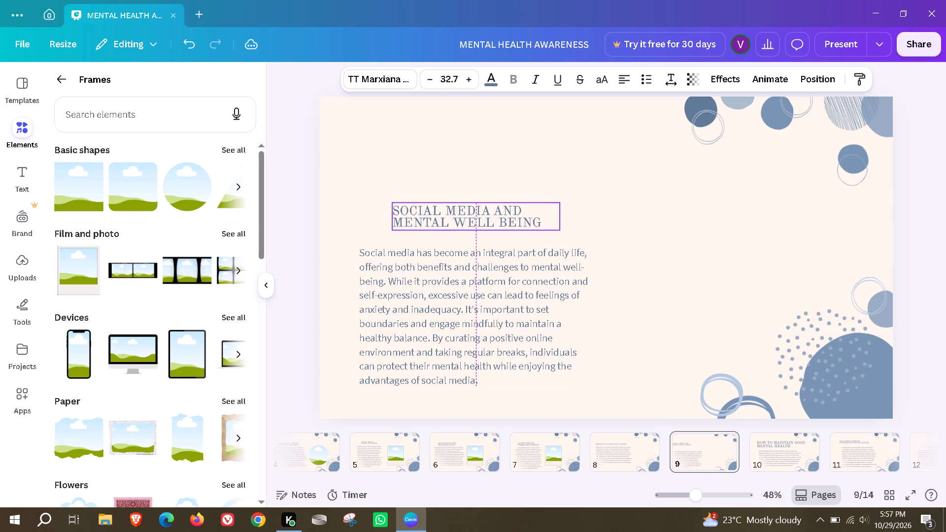
left_click_drag(509, 218, 513, 219)
Add the Polaroid-style photo frame beside page 9's paragraph, and shift the heading and paragraph up and left.
left_click_drag(86, 269, 623, 253)
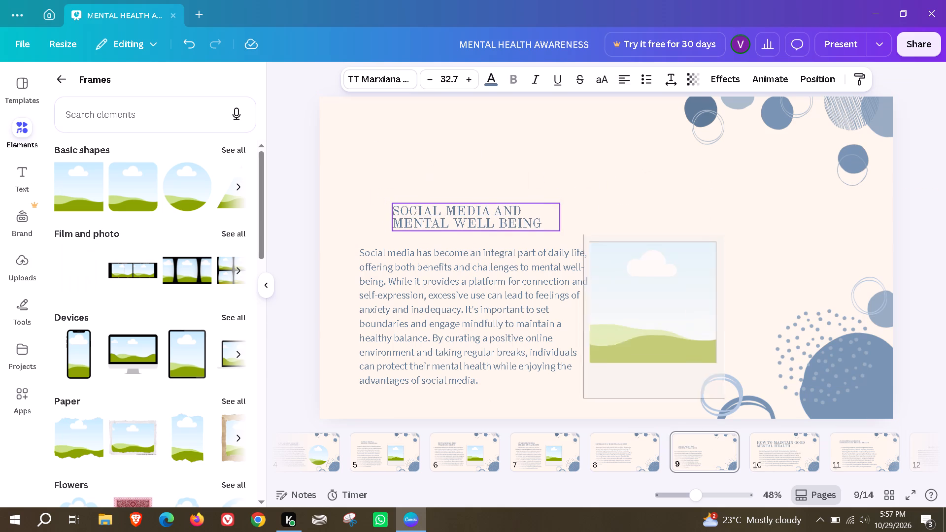
left_click_drag(623, 253, 654, 234)
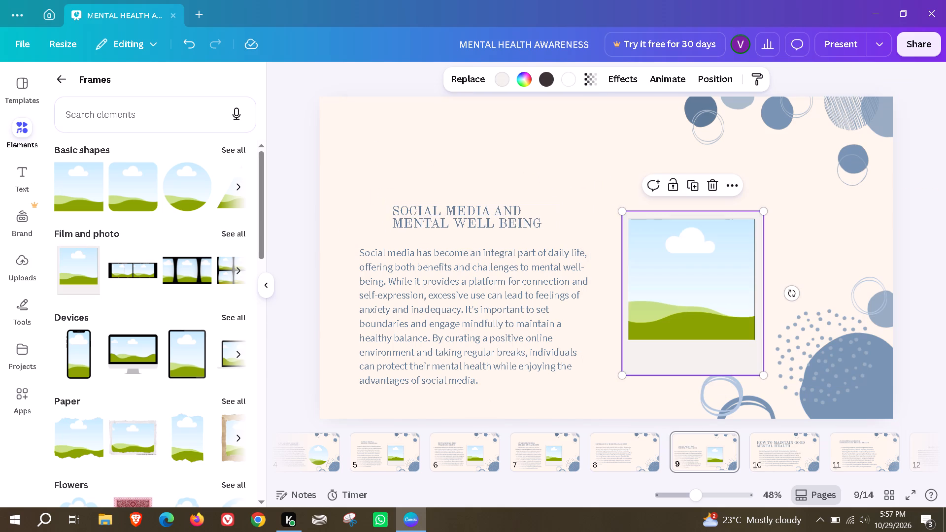
left_click_drag(491, 237, 484, 226)
left_click_drag(485, 226, 474, 213)
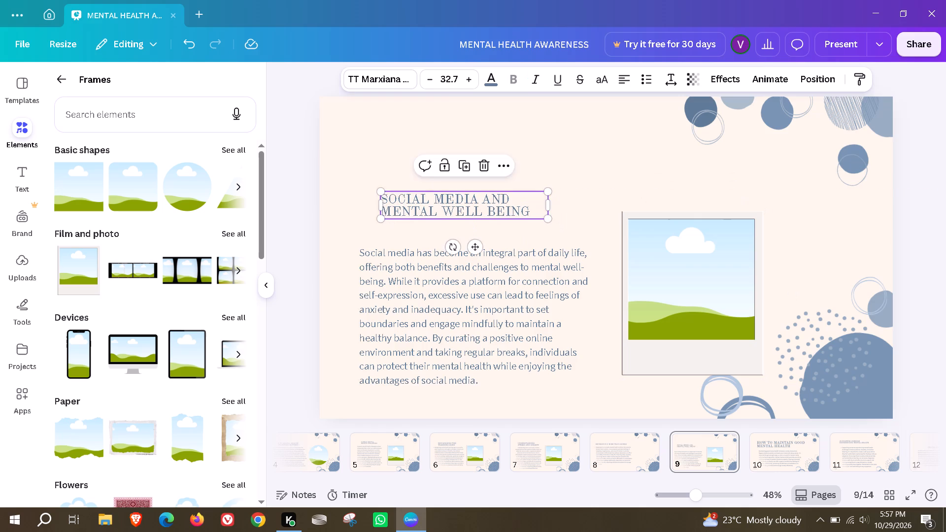
left_click_drag(489, 300, 480, 284)
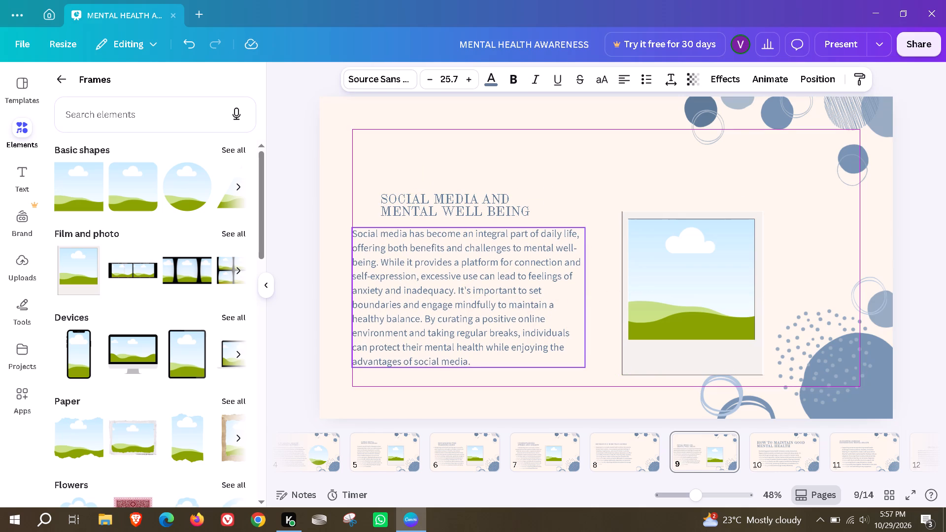
left_click_drag(480, 284, 480, 285)
left_click(600, 351)
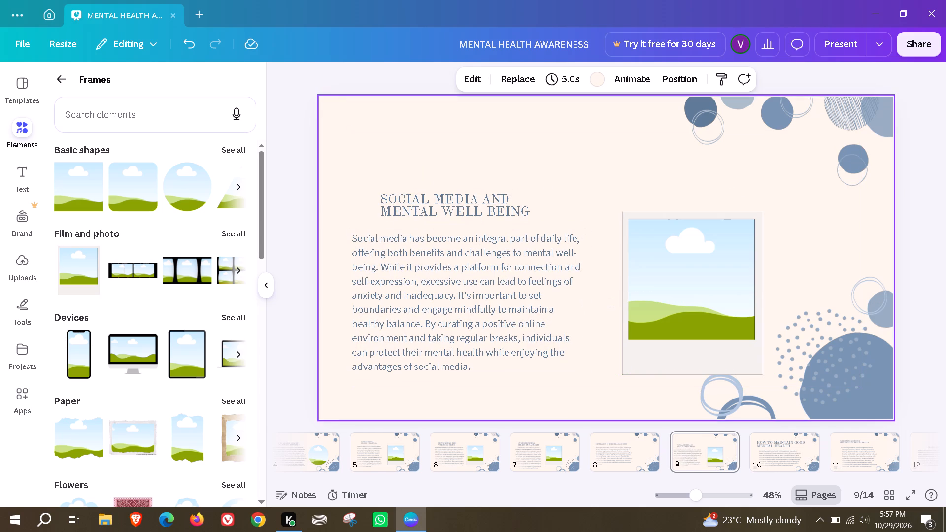
Scale page 10's heading down to font size 34 and move it left and down.
scroll(752, 452, "down", 1)
left_click(720, 449)
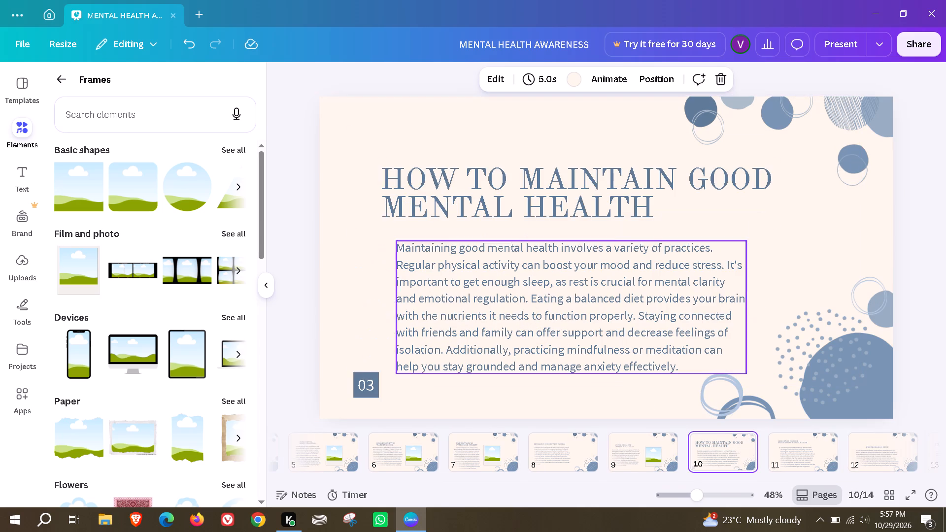
left_click(490, 199)
left_click_drag(780, 228, 557, 212)
left_click_drag(505, 173, 496, 177)
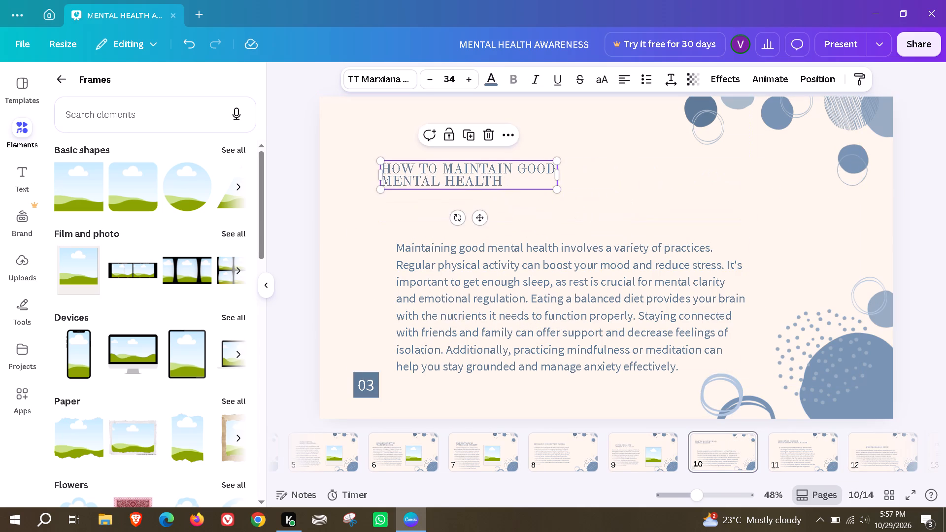
left_click_drag(496, 177, 471, 195)
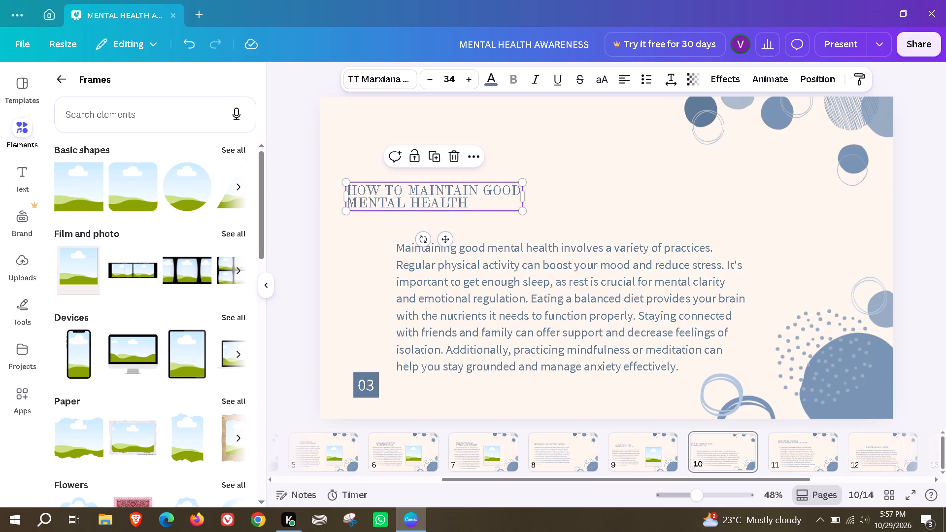
Delete the page number 03 and its square from page 10.
left_click_drag(397, 415, 347, 383)
left_click(394, 352)
Move page 10's paragraph left under the heading, and reduce and narrow it to a compact column.
left_click_drag(441, 316, 390, 292)
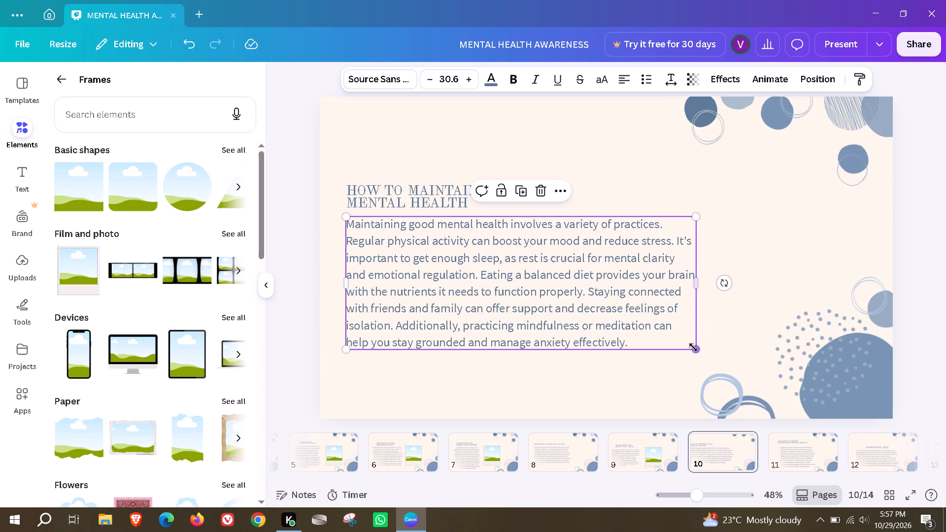
left_click_drag(693, 350, 587, 335)
left_click_drag(551, 270, 554, 291)
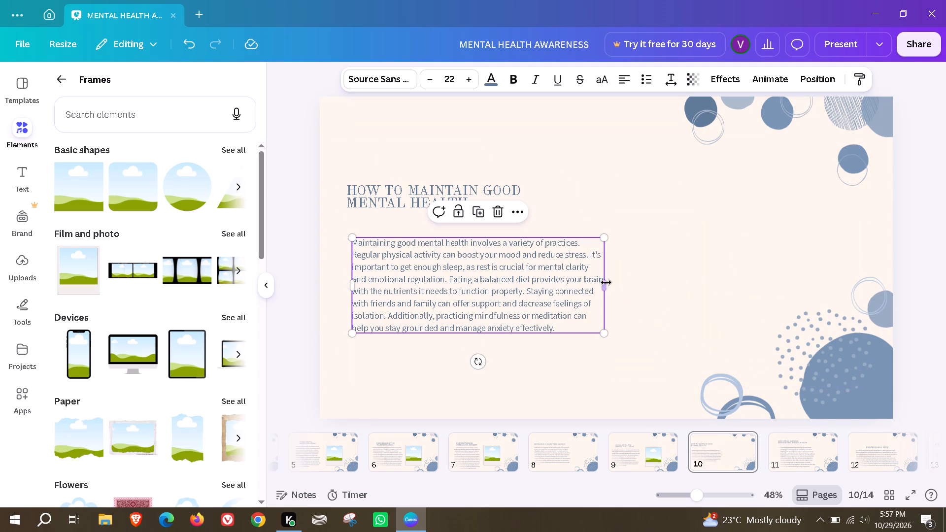
left_click_drag(606, 282, 539, 286)
left_click_drag(541, 369, 552, 384)
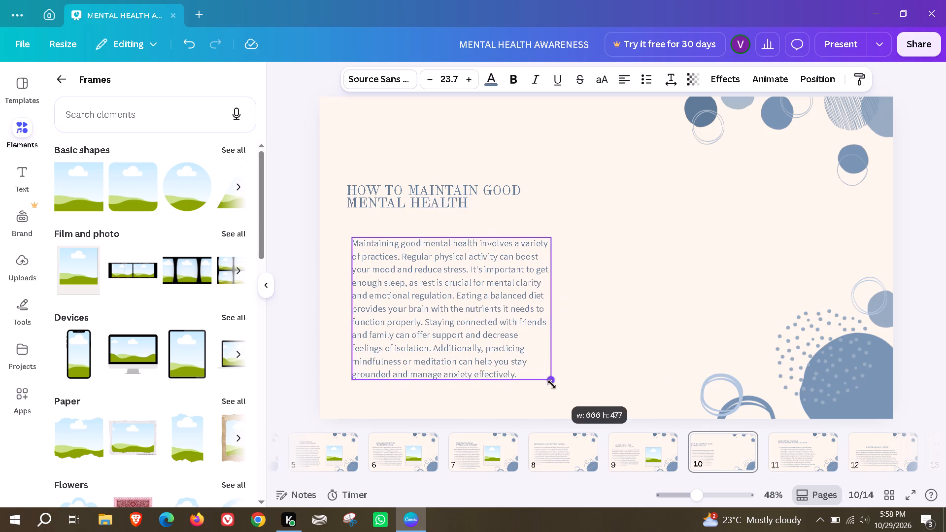
left_click_drag(552, 384, 557, 392)
left_click_drag(498, 337, 510, 328)
Shift page 10's heading right and down above the paragraph, and add the Polaroid-style photo frame beside the text.
left_click(515, 193)
left_click_drag(517, 187, 549, 197)
left_click_drag(82, 278, 699, 240)
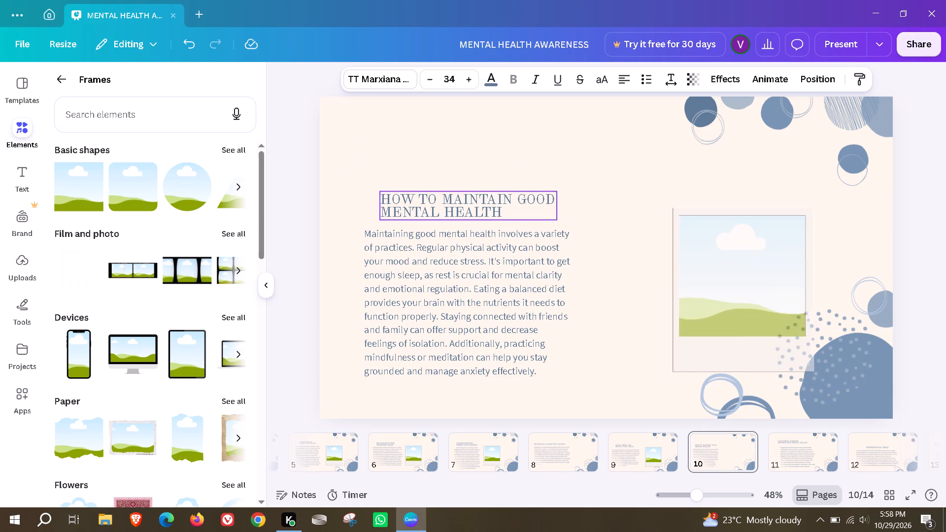
left_click_drag(699, 240, 637, 239)
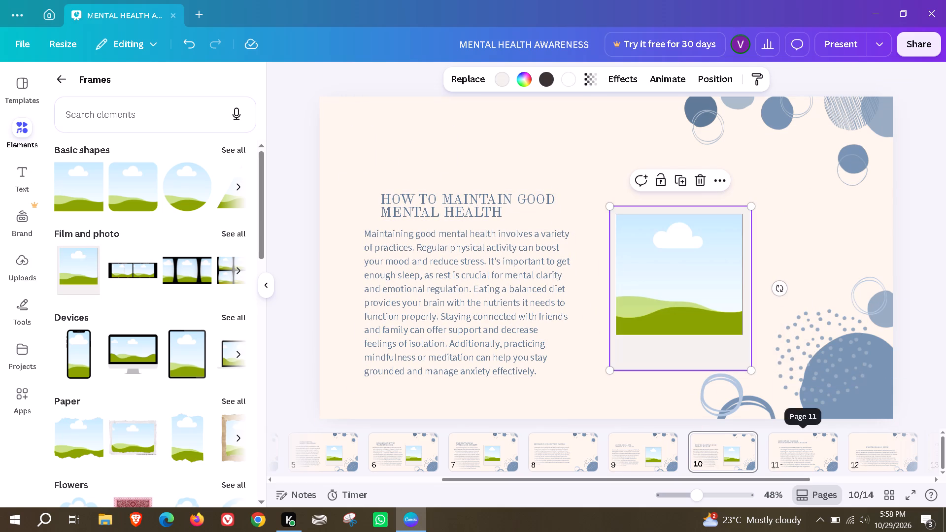
Scale page 11's heading down to font size 23.4 and move it left.
left_click(790, 458)
left_click(481, 177)
left_click(656, 189)
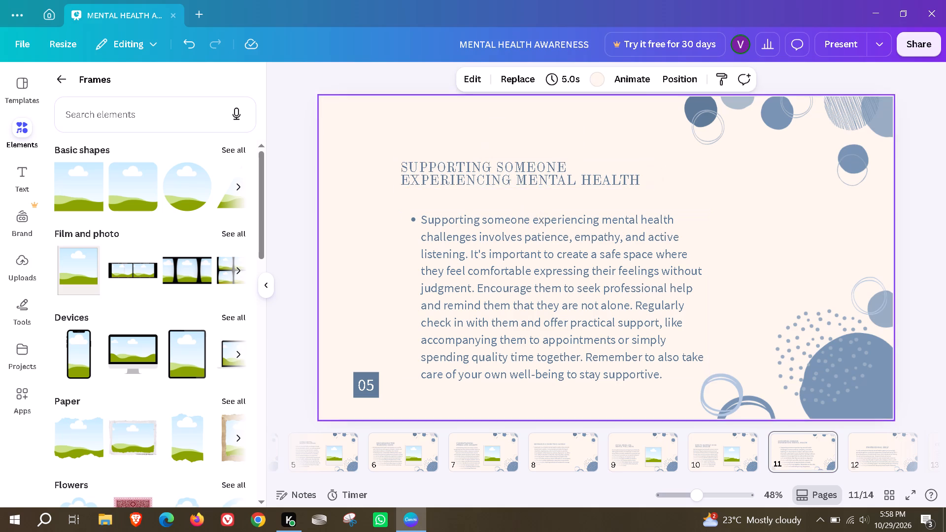
left_click(600, 180)
left_click_drag(664, 190, 578, 194)
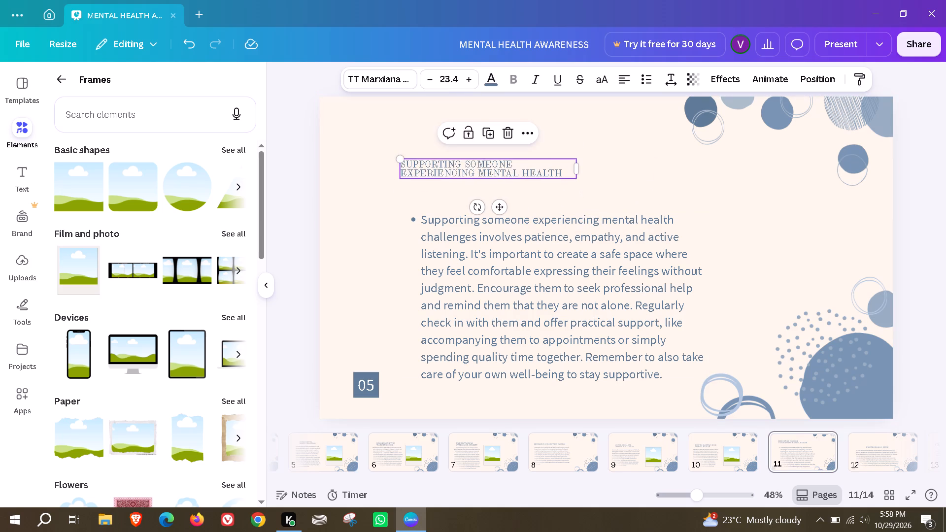
left_click_drag(528, 170, 485, 177)
Move page 11's bullet paragraph left under the heading, scale it down to font size 24.9 and narrow its text box.
left_click_drag(507, 275, 450, 269)
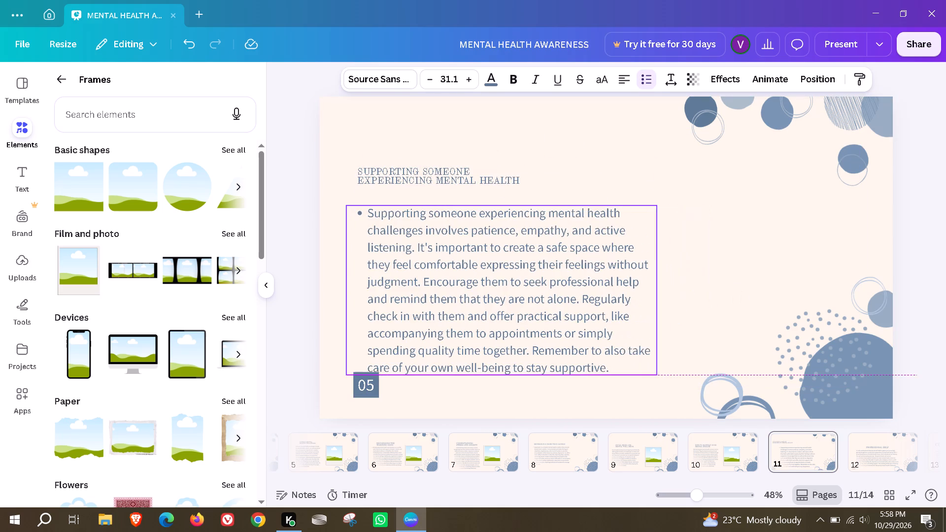
left_click_drag(450, 269, 449, 269)
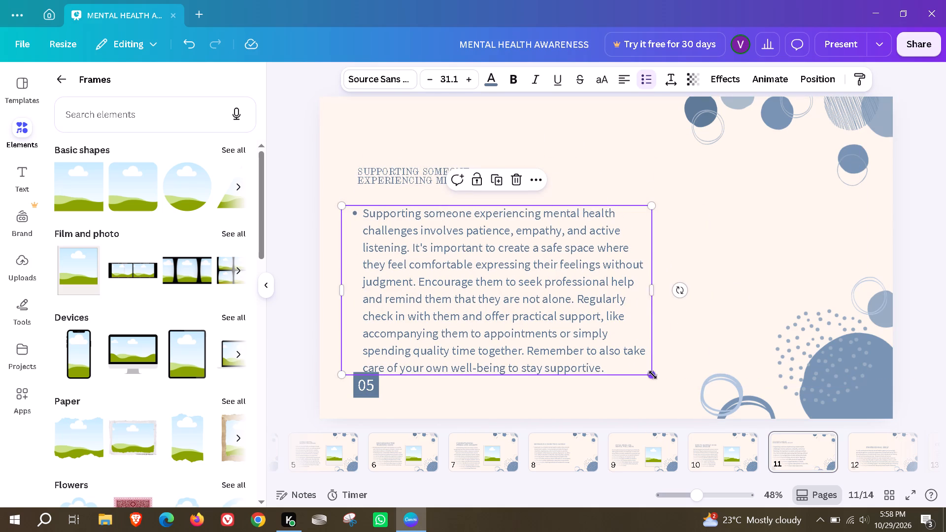
left_click_drag(653, 375, 588, 346)
left_click_drag(594, 268, 587, 268)
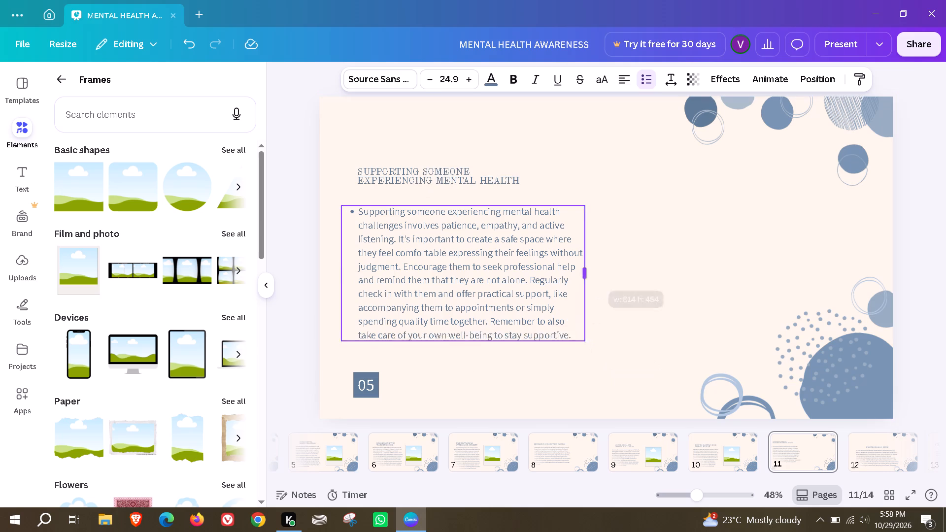
left_click_drag(587, 268, 556, 266)
Delete the page number 05 and its square from page 11.
left_click(390, 402)
left_click_drag(390, 402, 363, 386)
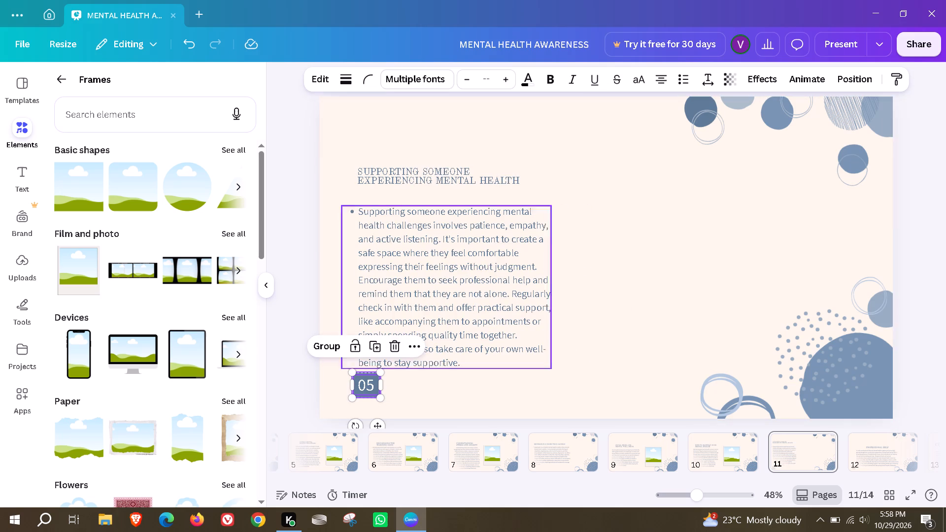
left_click(401, 345)
Shift page 11's heading and paragraph slightly right and down, and add the Polaroid-style photo frame beside the paragraph.
left_click_drag(464, 181, 473, 194)
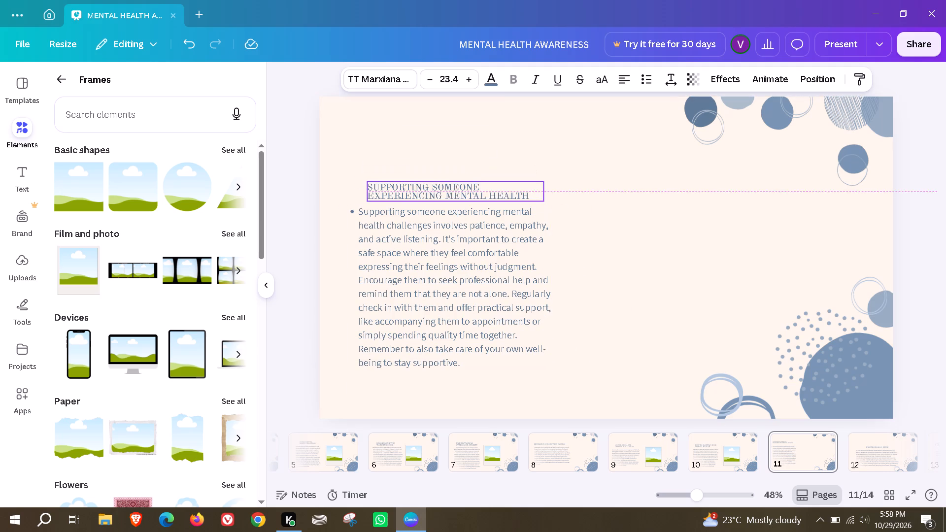
left_click_drag(473, 194, 471, 190)
left_click_drag(486, 271, 500, 276)
left_click_drag(75, 266, 623, 226)
Move page 12's heading left and up, and scale it down to font size 31.
scroll(756, 436, "down", 2)
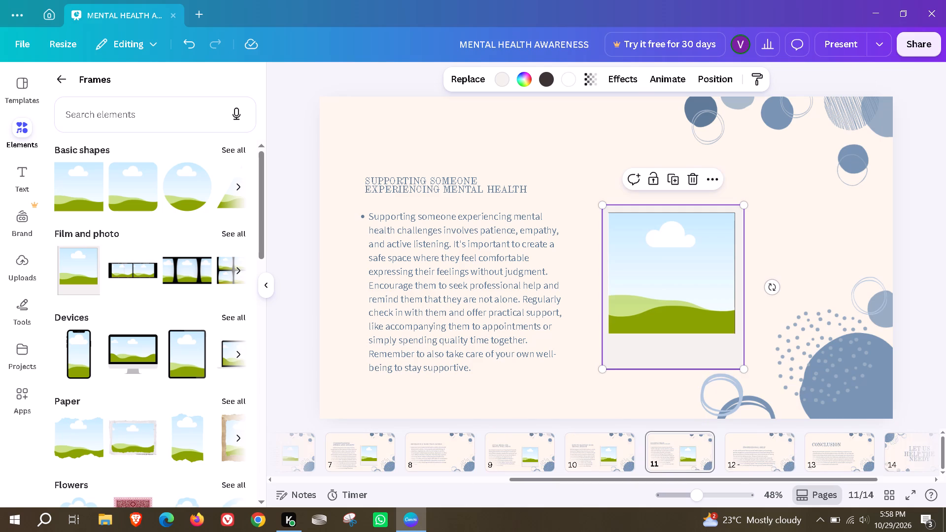
left_click(747, 458)
left_click(532, 216)
left_click_drag(602, 219, 466, 196)
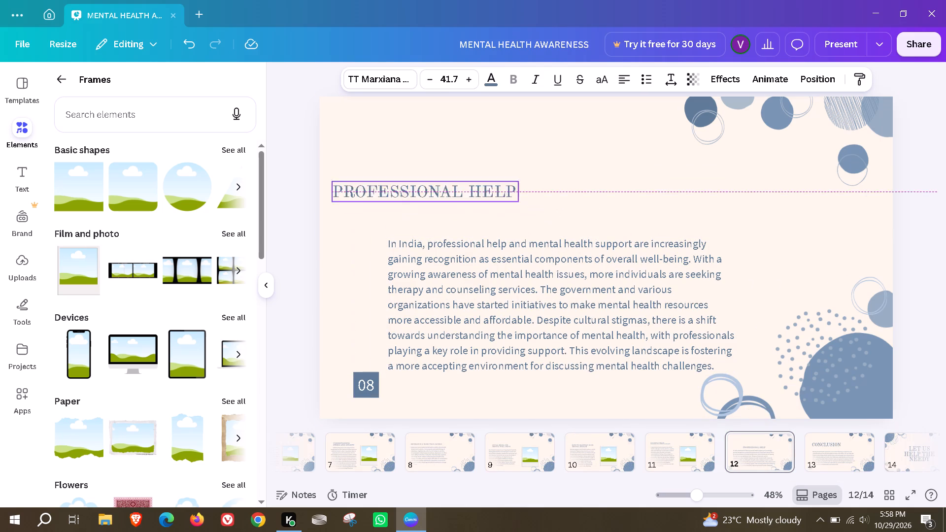
left_click_drag(466, 196, 467, 199)
left_click_drag(522, 208, 474, 207)
left_click_drag(442, 194, 467, 199)
Narrow page 12's paragraph, move it left under the heading and scale it to font size 21.5.
left_click(506, 283)
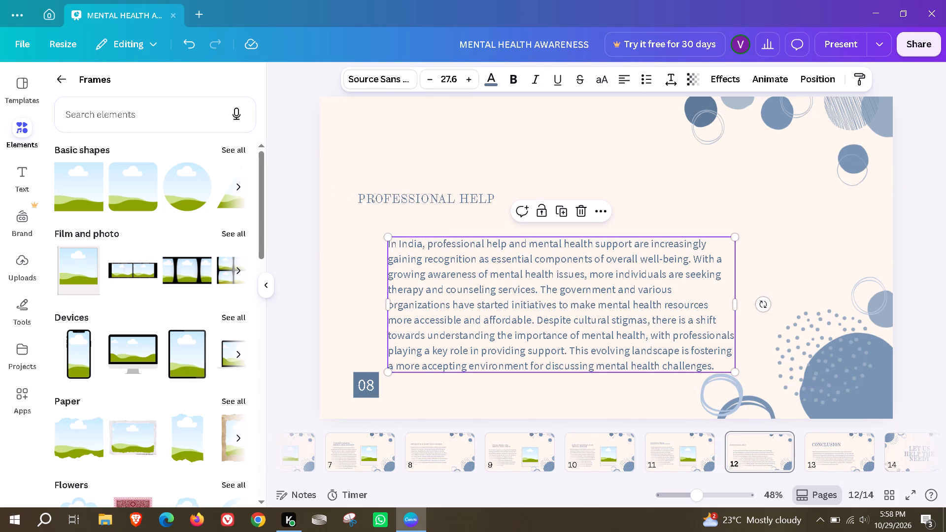
left_click_drag(736, 304, 667, 307)
left_click_drag(663, 423, 573, 386)
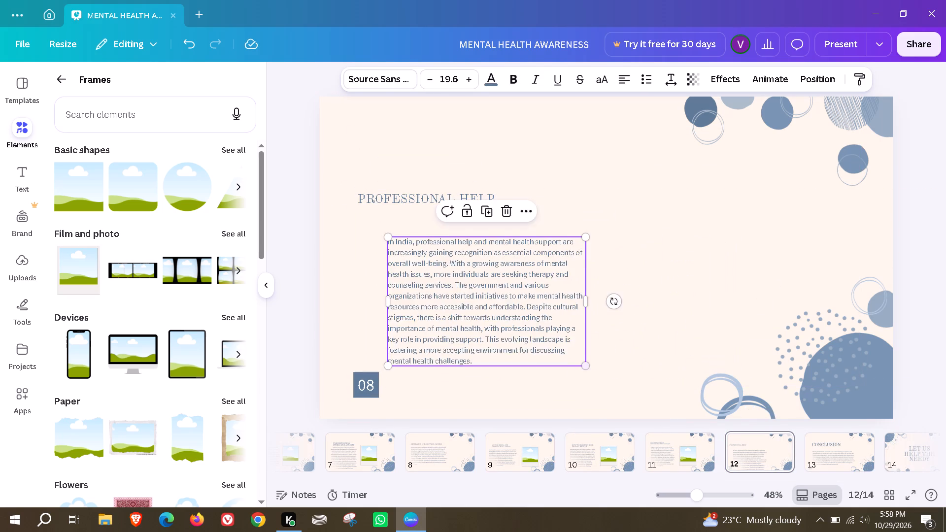
left_click_drag(479, 309, 442, 299)
left_click_drag(547, 355, 567, 365)
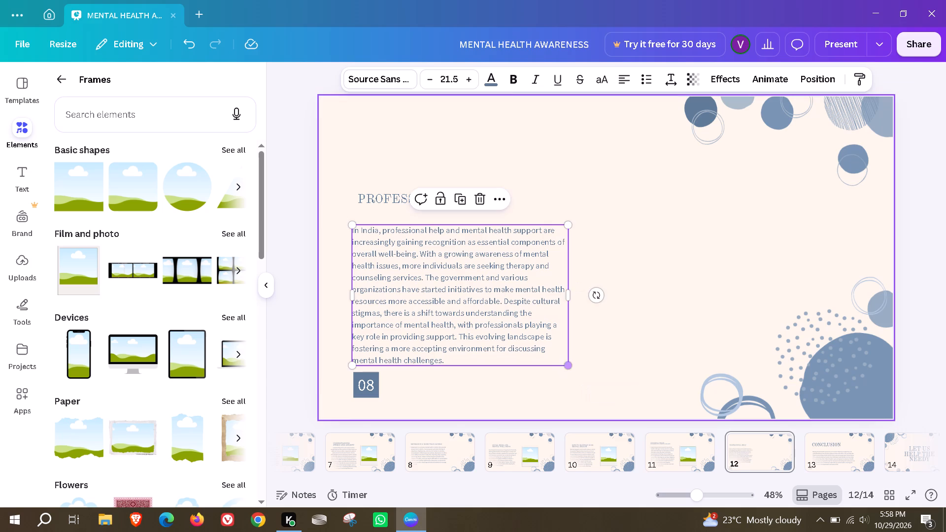
Delete the page number 08 and its square from page 12.
left_click(395, 396)
left_click_drag(385, 400, 365, 387)
left_click(396, 351)
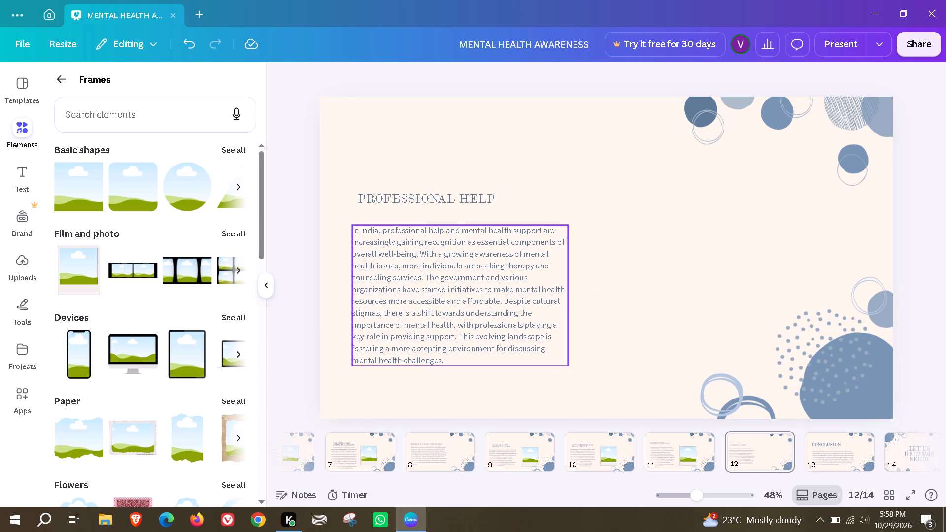
Enlarge page 12's paragraph slightly, and move the heading right and down to sit centred above it.
left_click(554, 344)
left_click_drag(572, 367, 588, 387)
left_click_drag(395, 197, 410, 206)
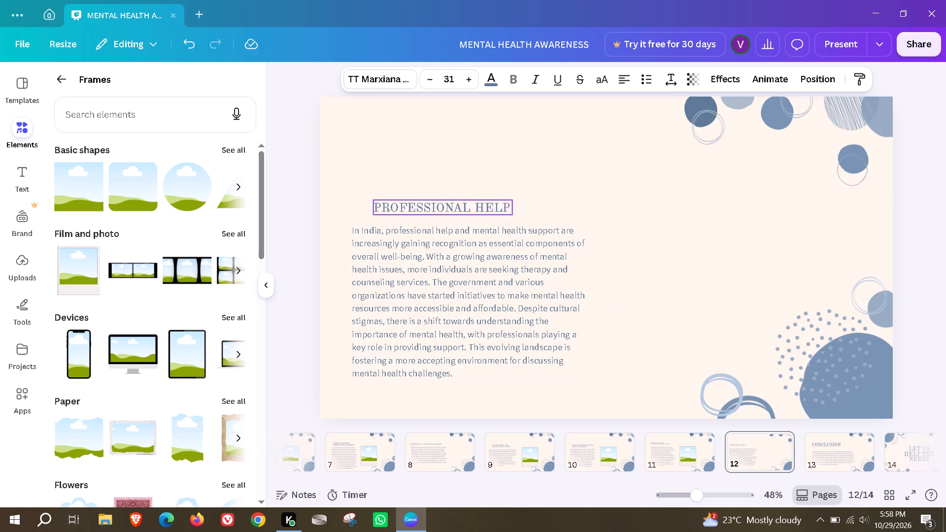
left_click_drag(410, 206, 423, 206)
Add the Polaroid-style photo frame beside page 12's paragraph.
left_click_drag(84, 263, 650, 236)
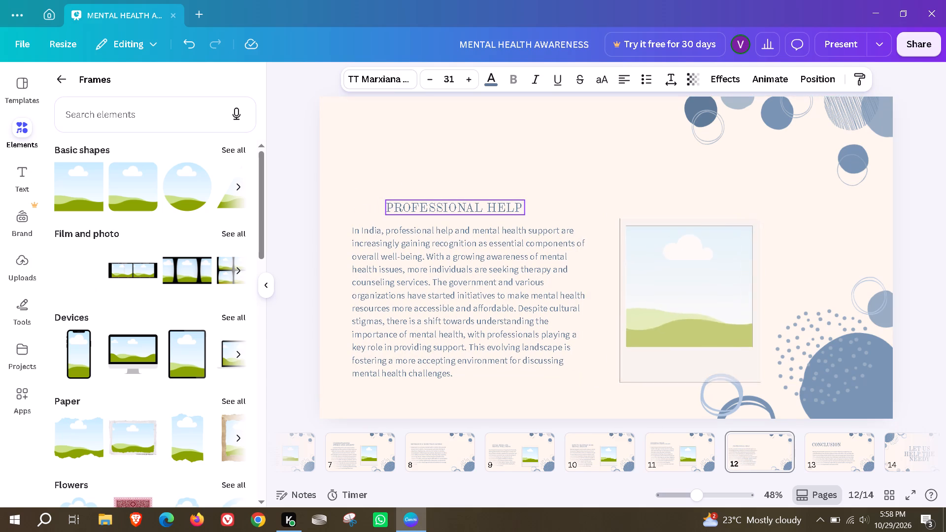
left_click_drag(650, 236, 651, 223)
On page 13, shrink the CONCLUSION heading and move it and the paragraph right, with the heading centred above the text.
scroll(795, 445, "down", 3)
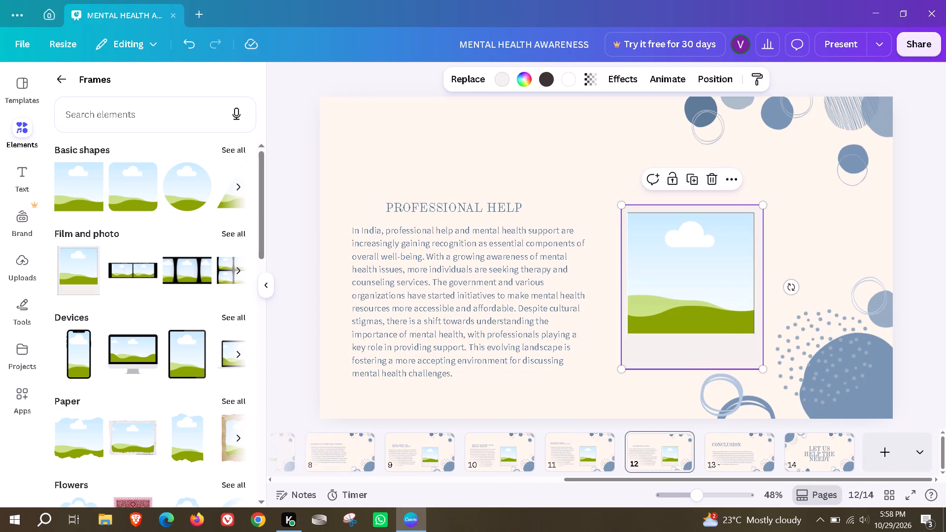
left_click(740, 459)
left_click_drag(533, 195, 643, 209)
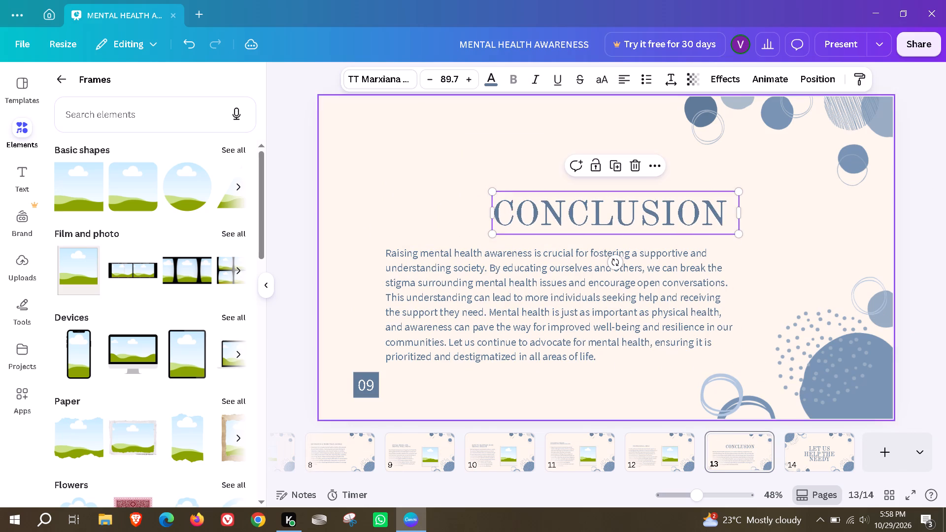
left_click_drag(742, 237, 681, 225)
left_click_drag(630, 208, 650, 217)
left_click_drag(655, 293, 702, 297)
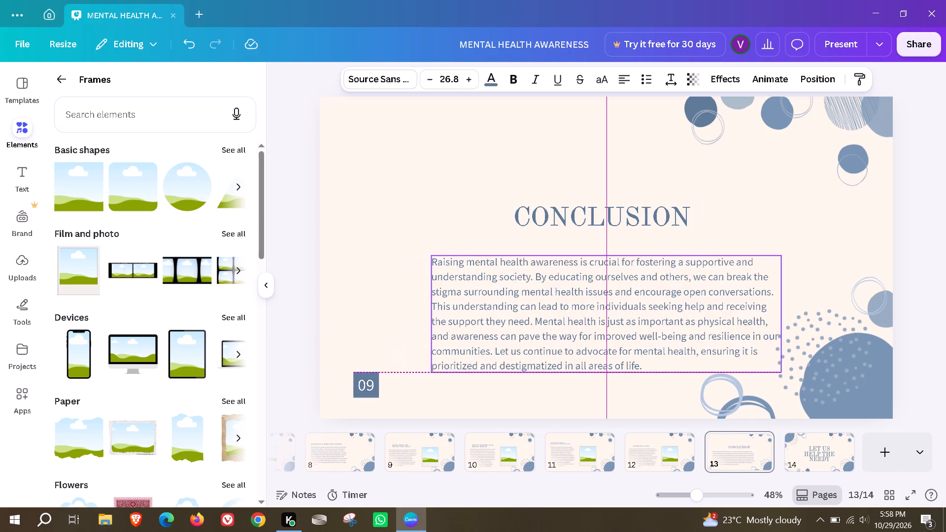
left_click_drag(702, 297, 709, 283)
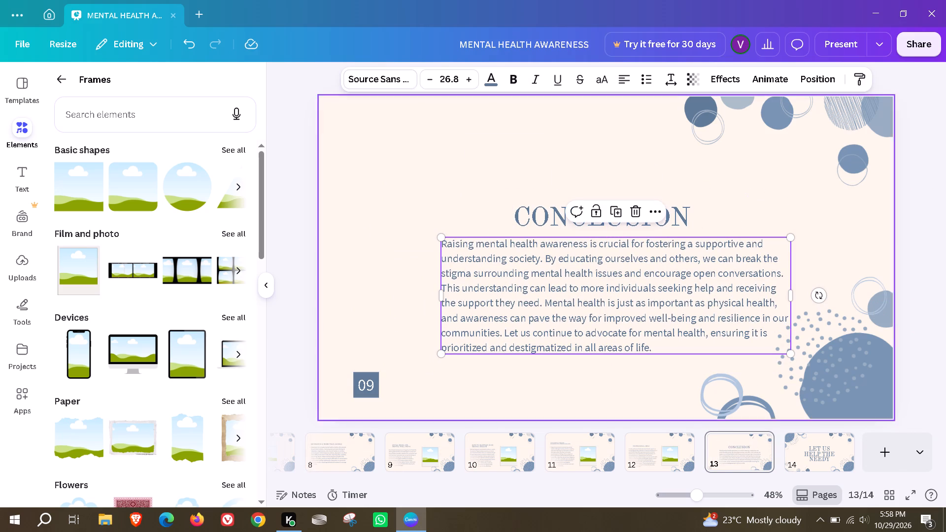
left_click_drag(678, 221, 677, 213)
left_click(793, 233)
Scale page 14's LET US HELP THE NEEDY text to font size 84.4 and move it to the page's centre.
scroll(805, 442, "down", 2)
left_click(801, 450)
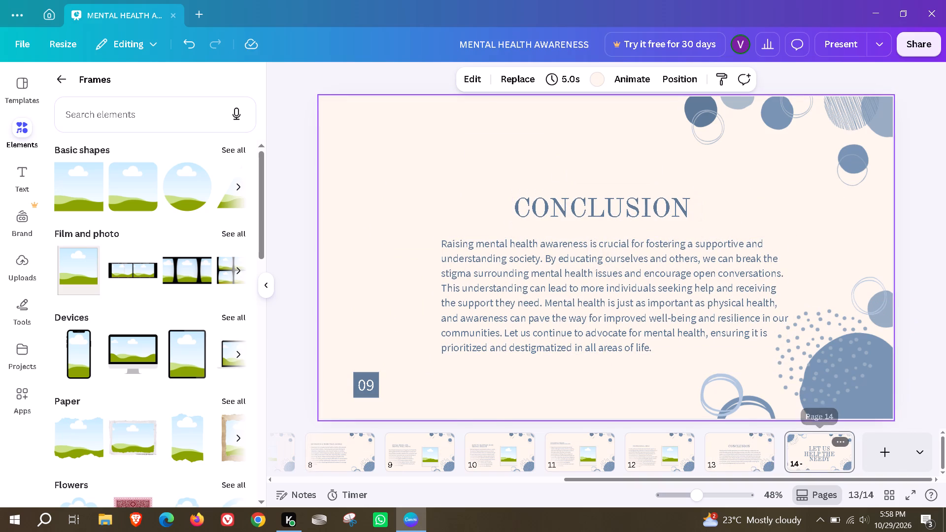
left_click(646, 276)
left_click_drag(743, 345, 681, 303)
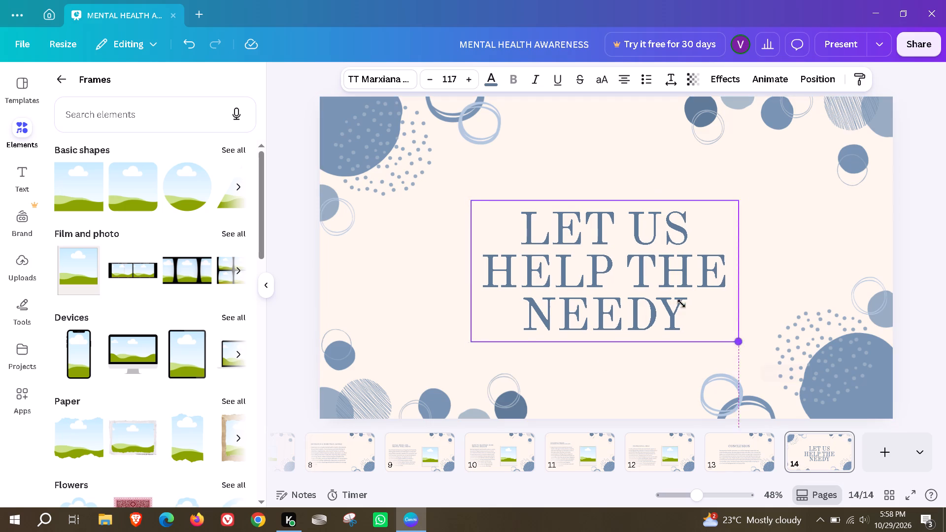
left_click_drag(681, 303, 669, 295)
left_click_drag(610, 271, 649, 283)
left_click_drag(649, 283, 645, 271)
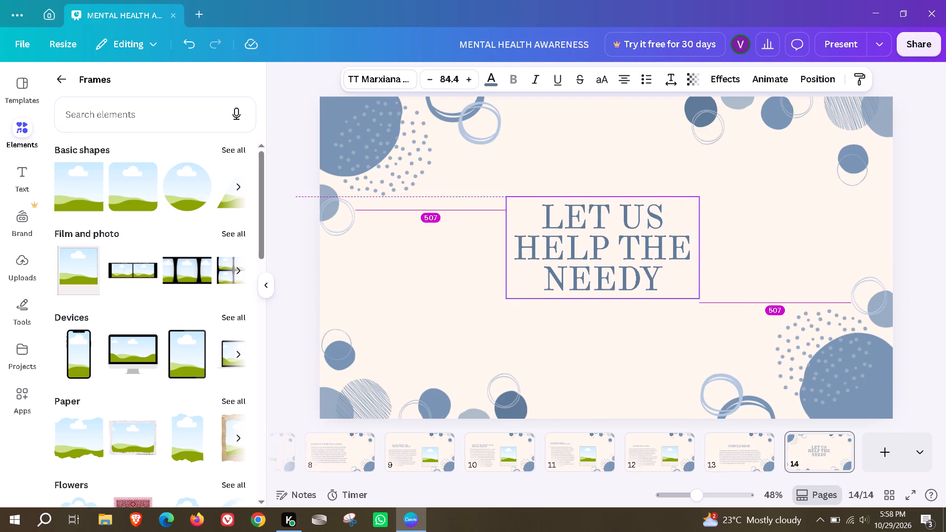
left_click_drag(645, 271, 652, 277)
left_click(761, 299)
Return to page 1 and search the photo library for "mental health".
scroll(666, 453, "up", 5)
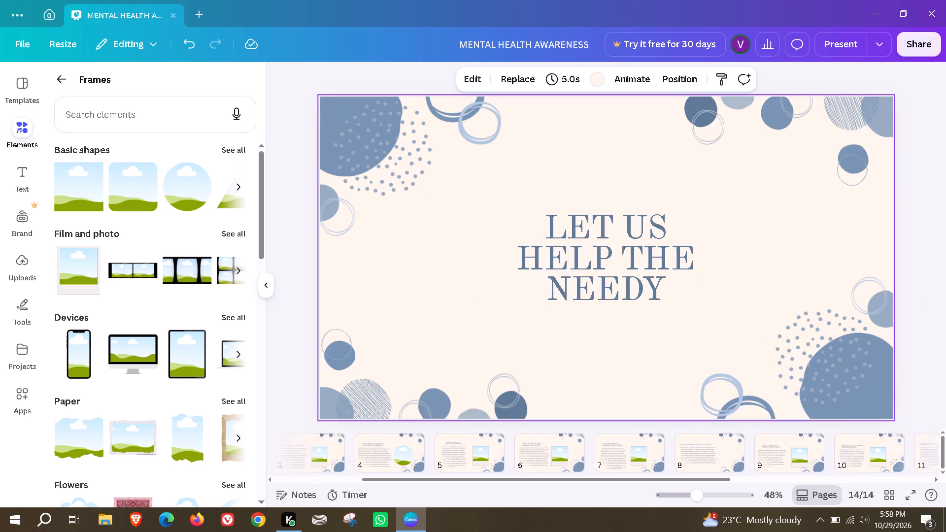
scroll(668, 447, "up", 6)
scroll(668, 447, "down", 2)
scroll(668, 447, "up", 8)
left_click(326, 457)
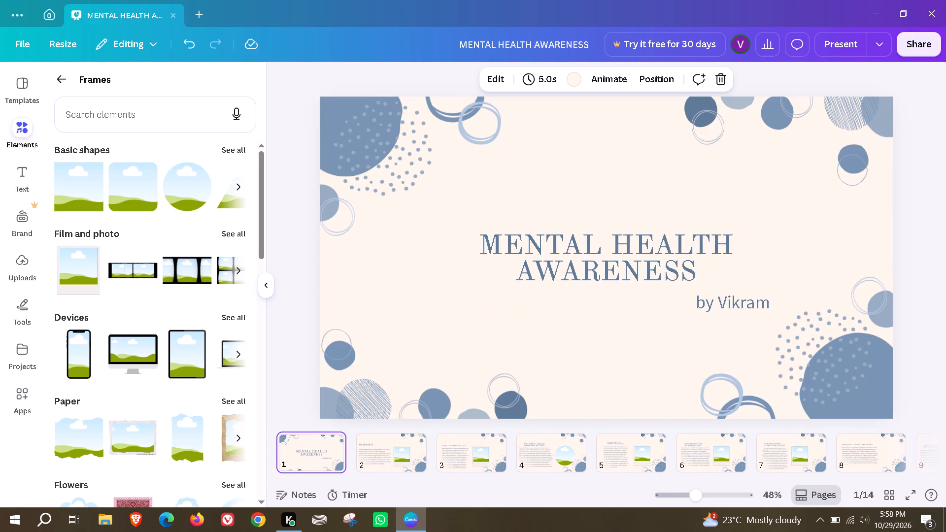
left_click(22, 136)
left_click(31, 112)
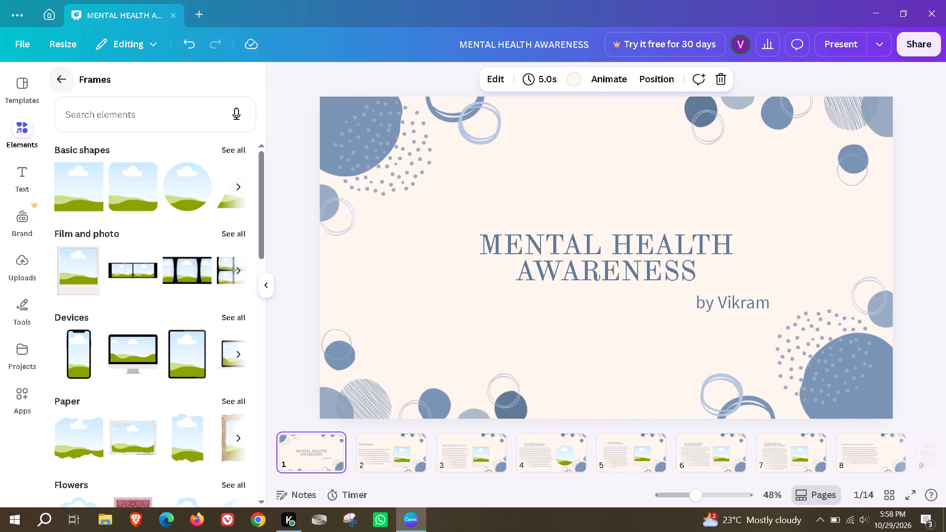
left_click(60, 86)
left_click(204, 340)
left_click(142, 116)
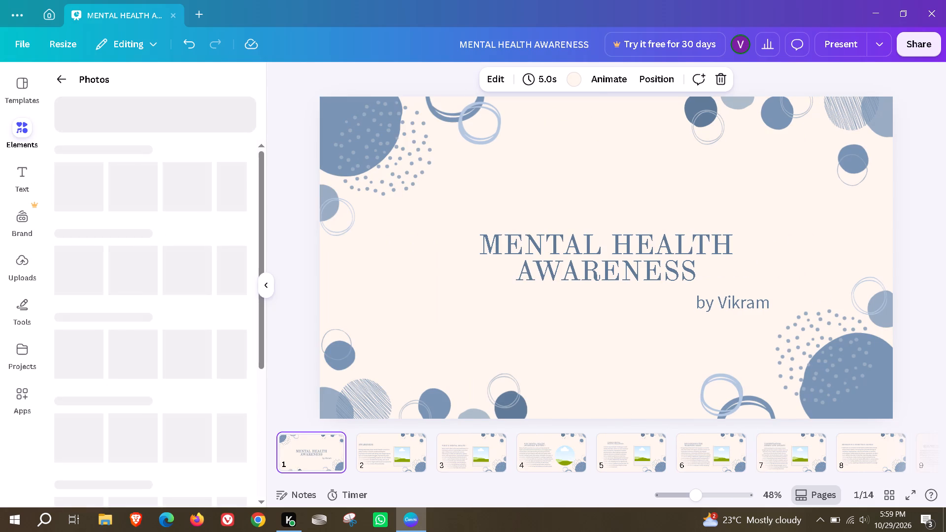
left_click(146, 123)
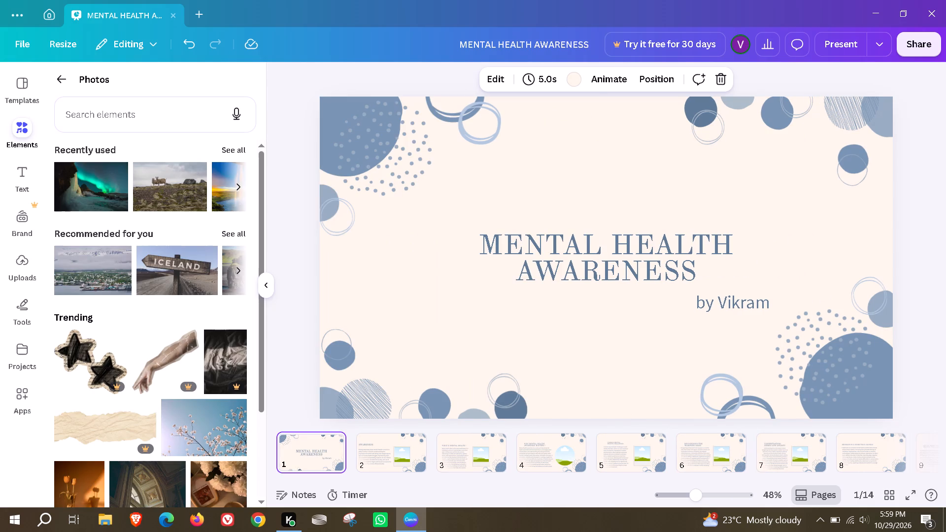
left_click(116, 102)
left_click(113, 115)
type("mental")
key("space")
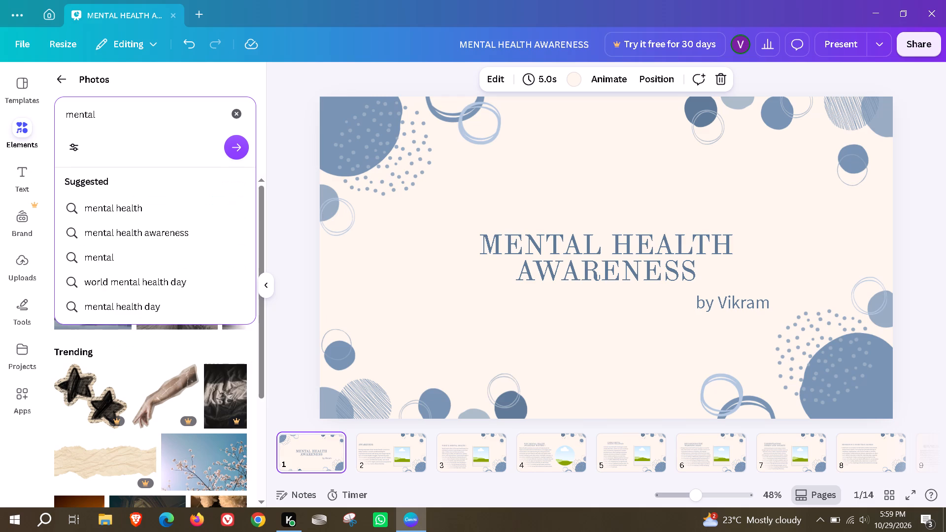
left_click(126, 209)
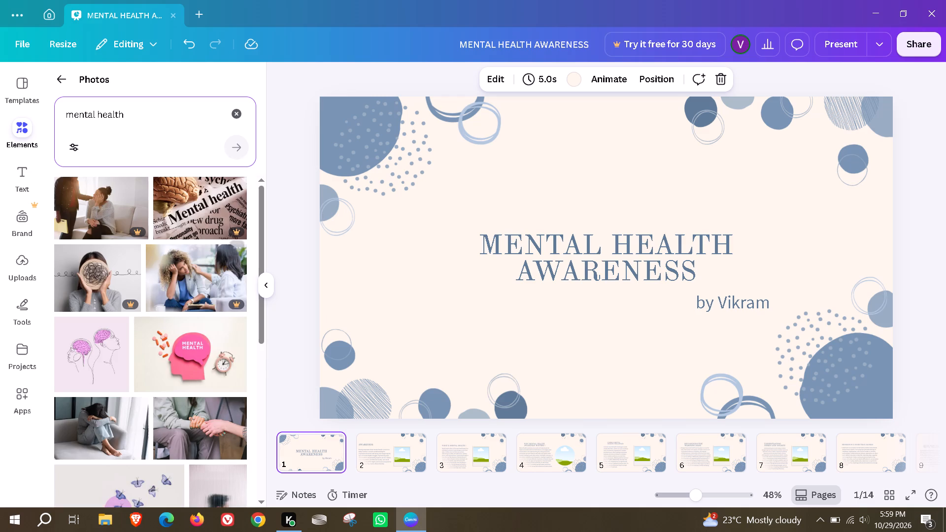
Fill page 2's Polaroid frame with the line-art photo of two heads with pink brains.
left_click(384, 434)
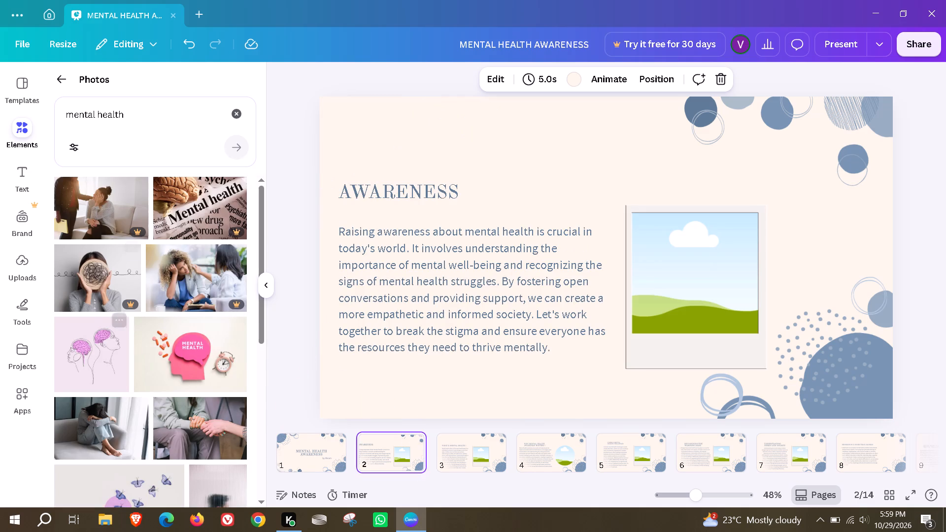
scroll(125, 400, "down", 2)
left_click_drag(68, 255, 638, 251)
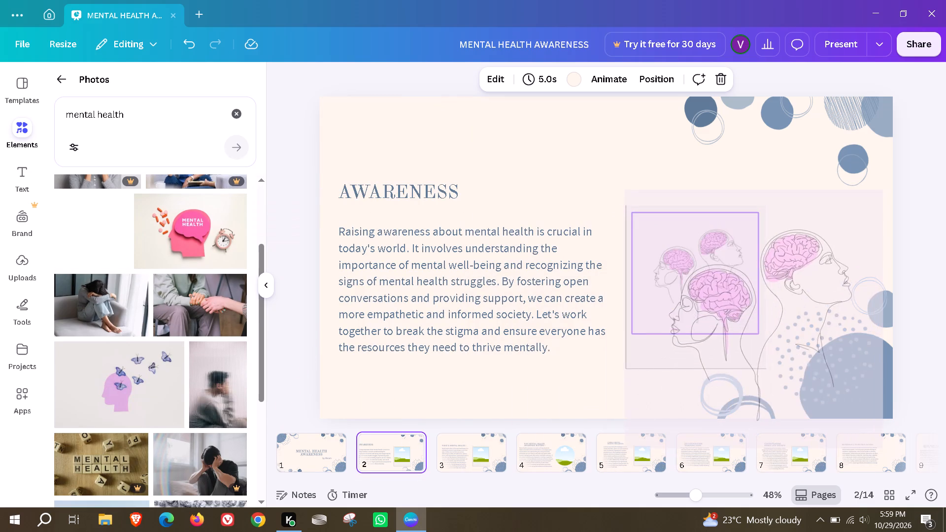
left_click_drag(638, 251, 637, 250)
Fill the frames on pages 3 and 4 with the two recommended line-art profile images with a brain and grey-green hair.
left_click(479, 452)
scroll(162, 371, "down", 1)
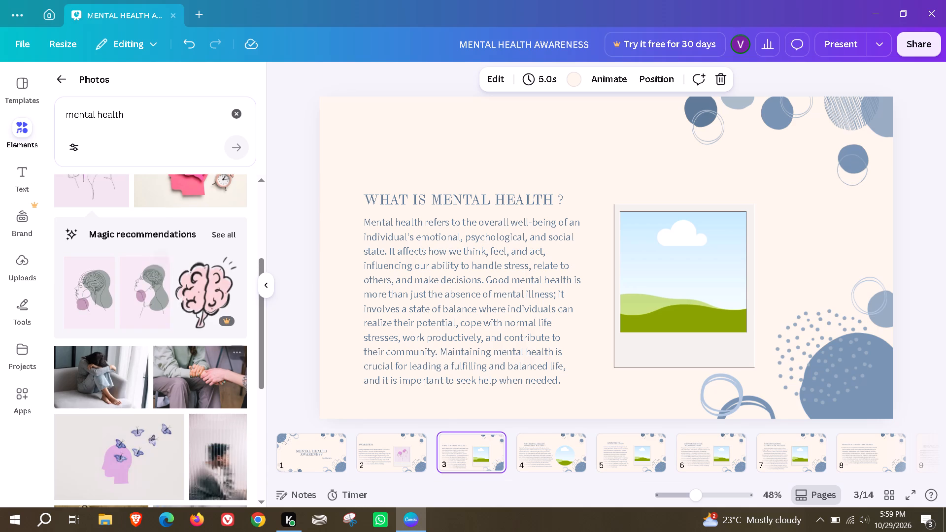
left_click_drag(151, 301, 683, 267)
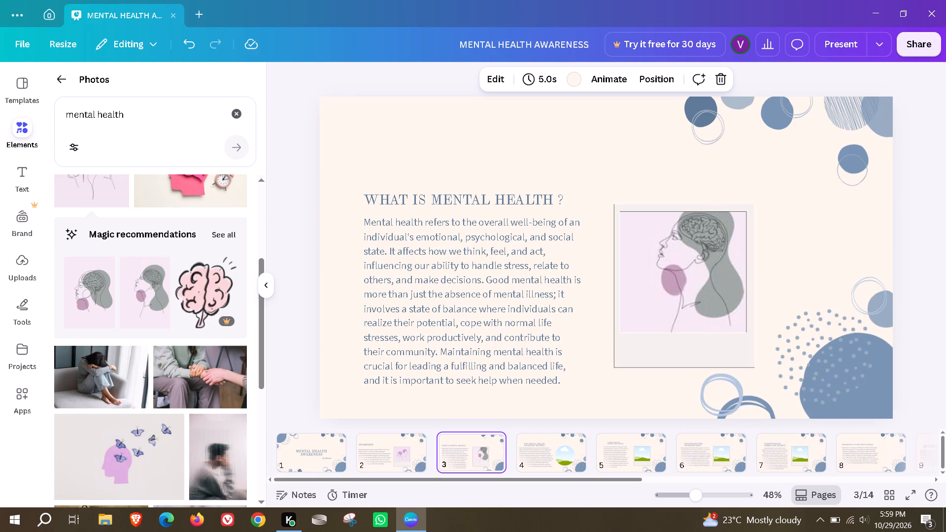
left_click(529, 453)
left_click_drag(79, 304, 714, 297)
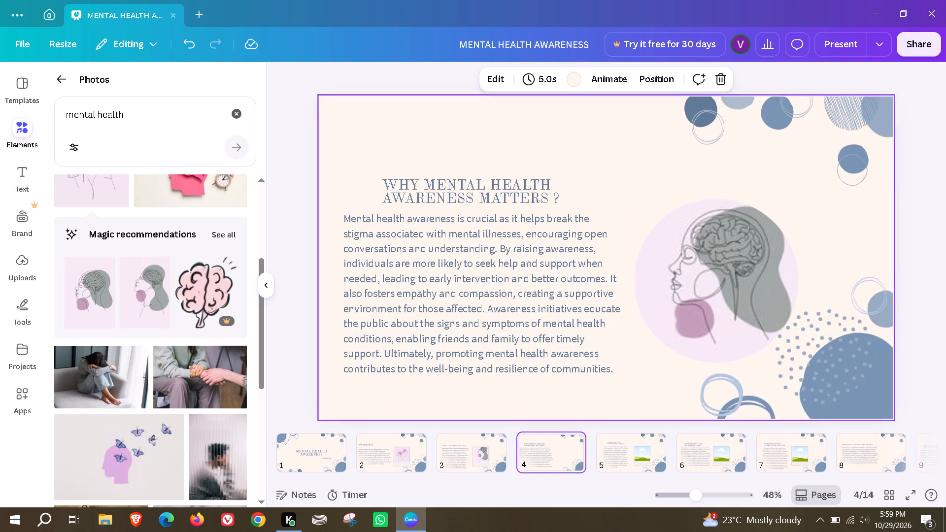
Fill page 5's Polaroid frame with the blurred photo of a person behind ribbed glass.
left_click(621, 453)
scroll(148, 393, "down", 1)
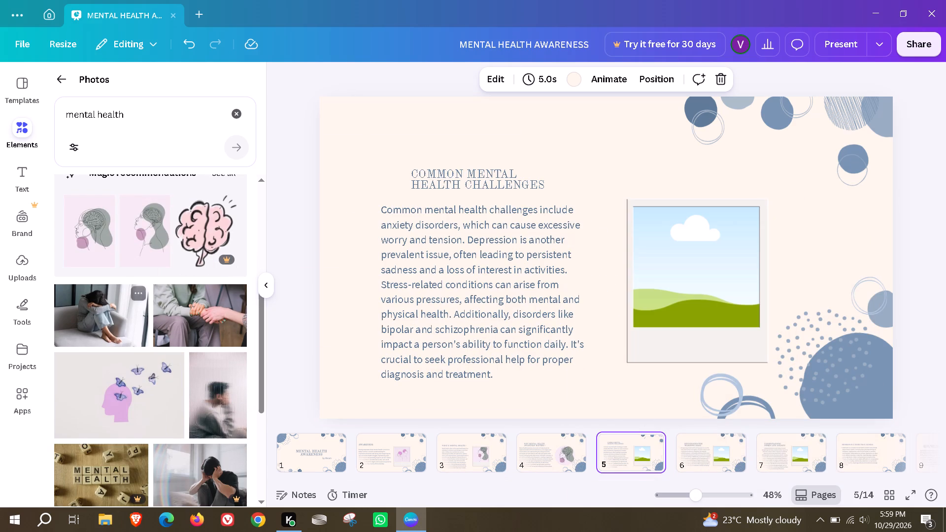
left_click_drag(99, 322, 73, 318)
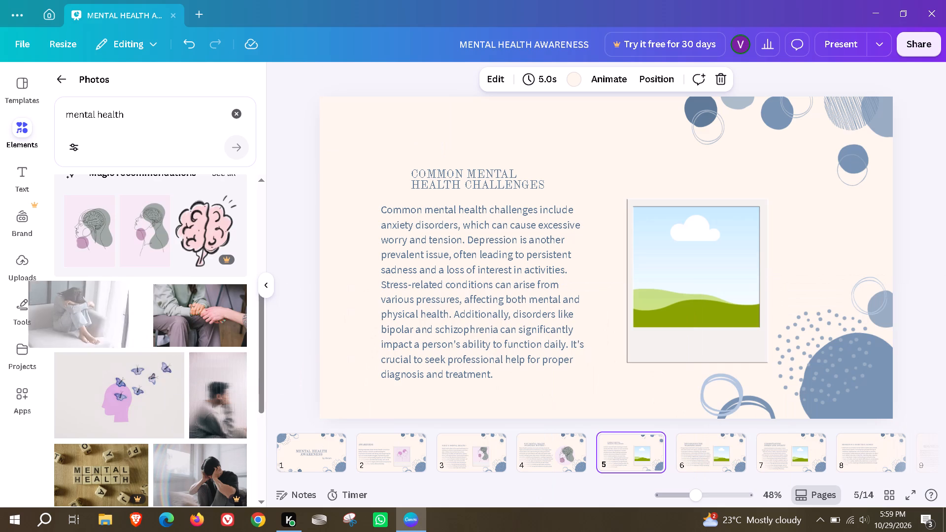
left_click_drag(73, 318, 107, 320)
scroll(182, 401, "down", 1)
left_click_drag(212, 360, 731, 314)
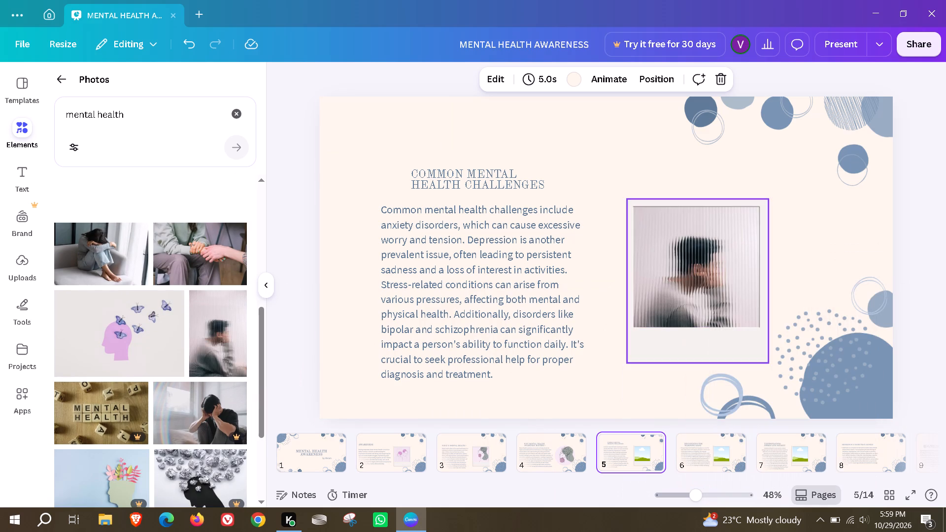
Fill page 6's Polaroid frame with the photo of cupped hands holding paper figures on a teal background.
left_click(707, 452)
scroll(154, 375, "down", 3)
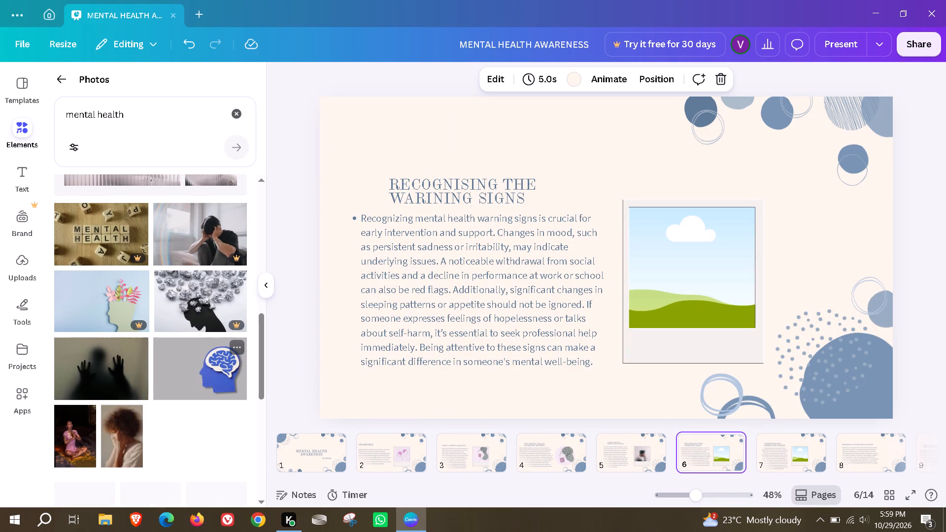
scroll(157, 322, "down", 3)
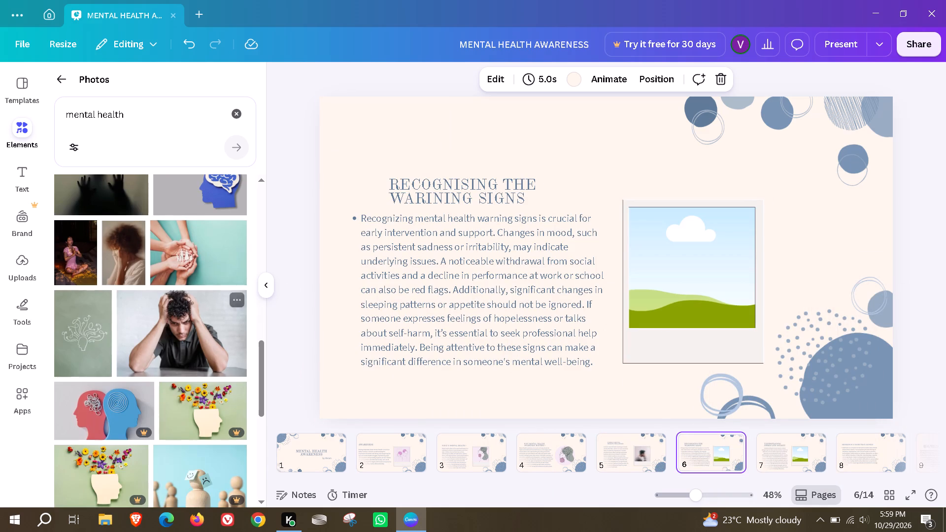
left_click_drag(180, 267, 674, 287)
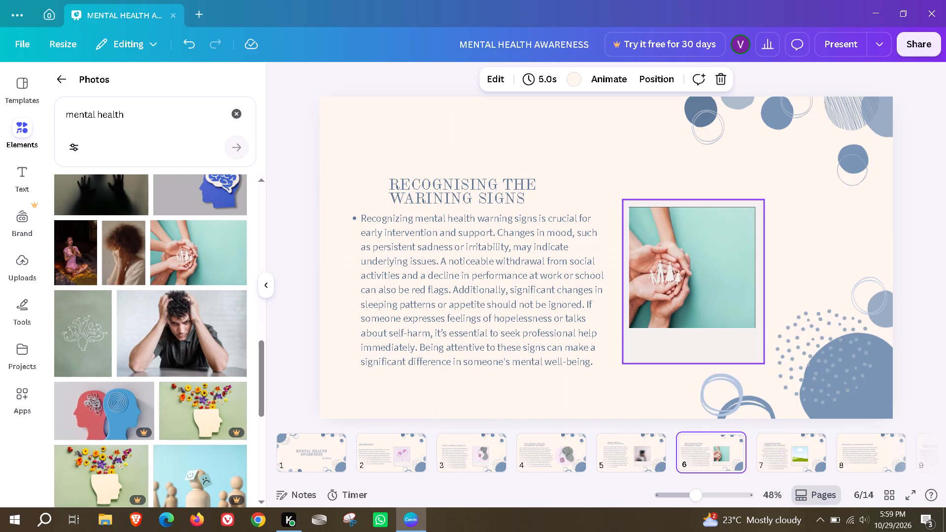
Fill page 7's Polaroid frame with the white branching line drawing on a green background.
left_click(773, 461)
scroll(196, 364, "down", 2)
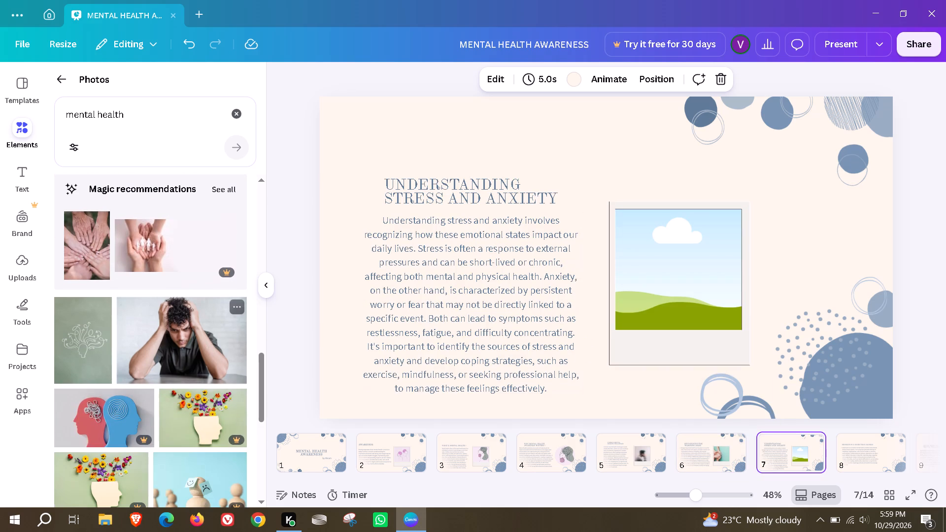
left_click_drag(83, 263, 90, 266)
left_click_drag(76, 353, 658, 333)
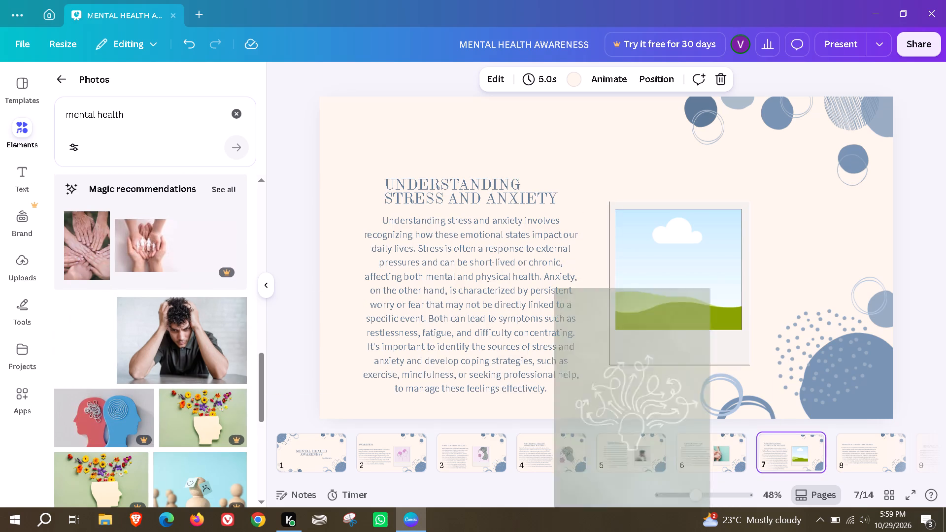
left_click_drag(658, 333, 686, 318)
Fill page 9's Polaroid frame with the photo of silhouetted people jumping at sunset.
scroll(800, 445, "down", 1)
left_click(794, 453)
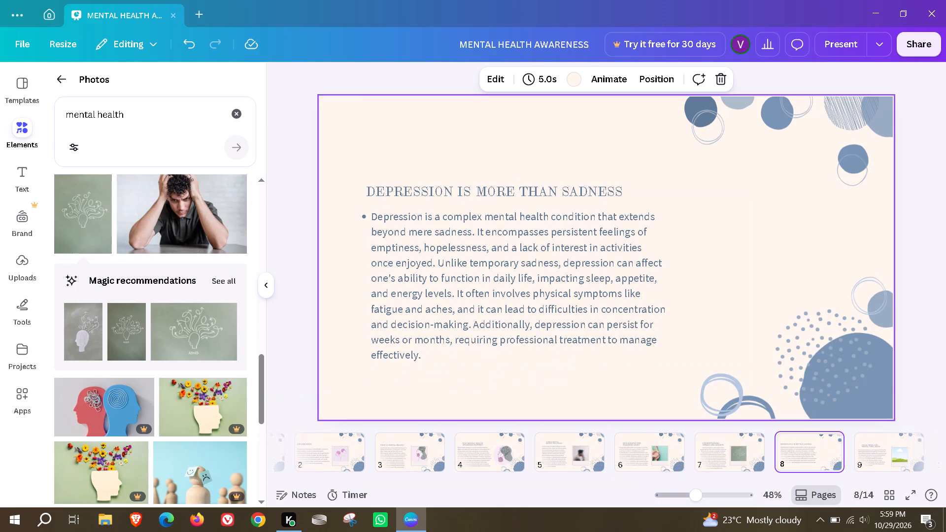
scroll(805, 453, "down", 2)
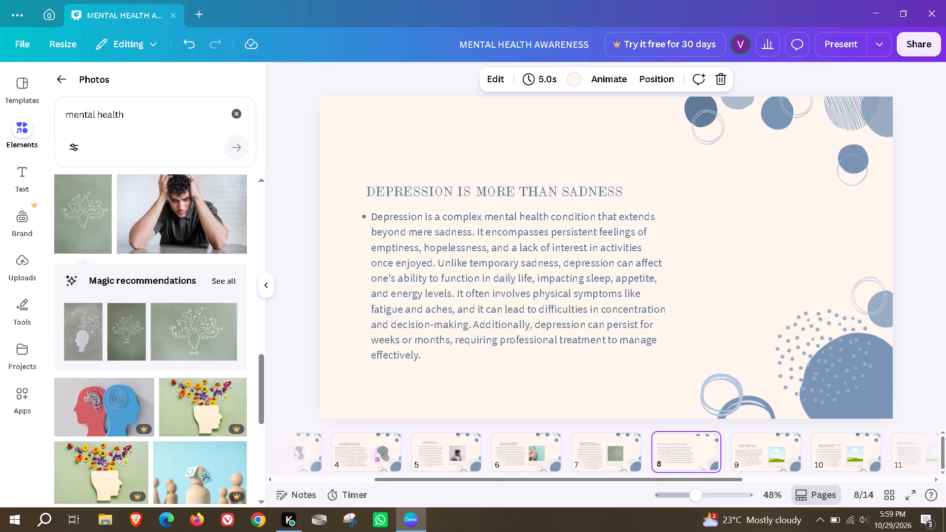
left_click(777, 445)
scroll(159, 371, "down", 5)
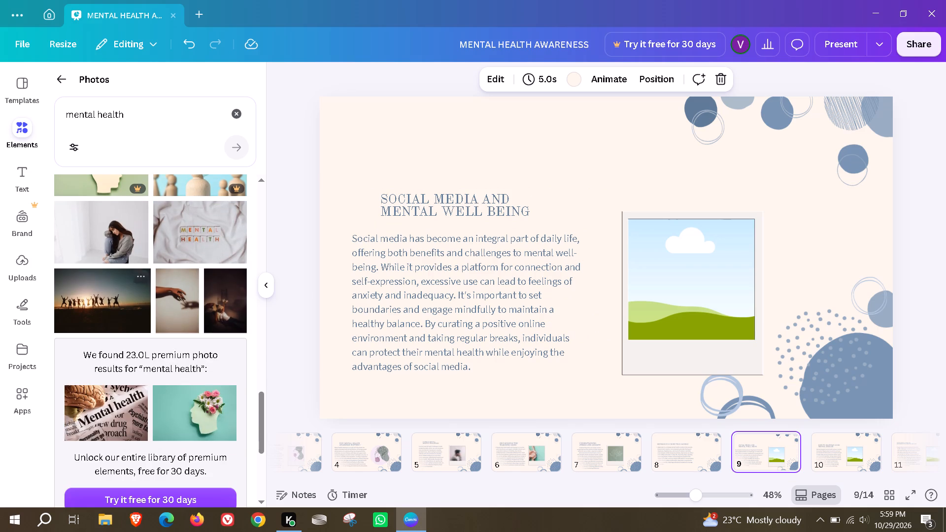
left_click_drag(85, 309, 664, 294)
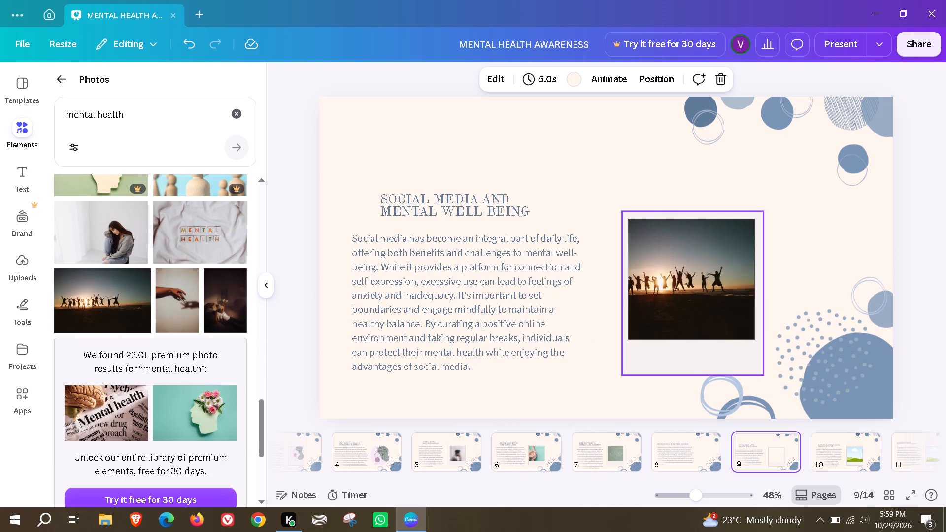
Replace page 9's Polaroid photo with the blue social media app icons photo from a "social media" photo search.
left_click(690, 271)
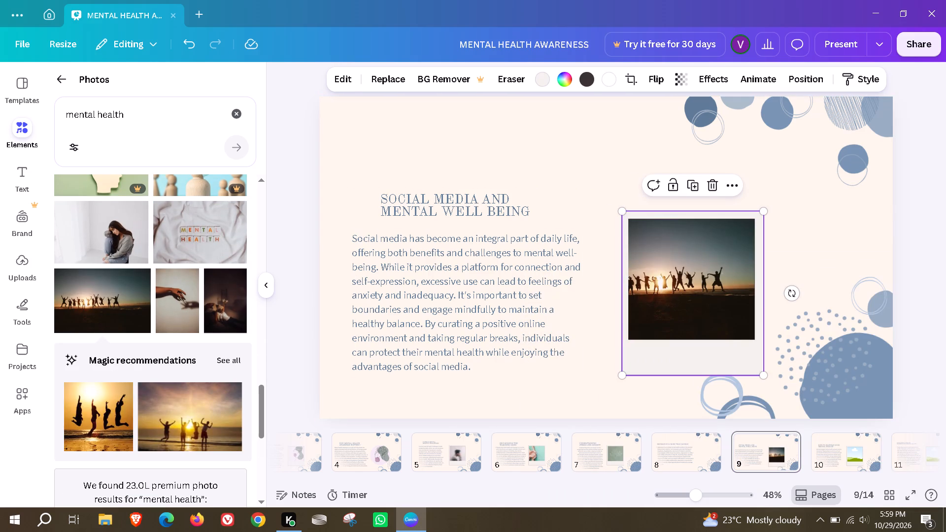
left_click_drag(138, 116, 62, 102)
type("social med")
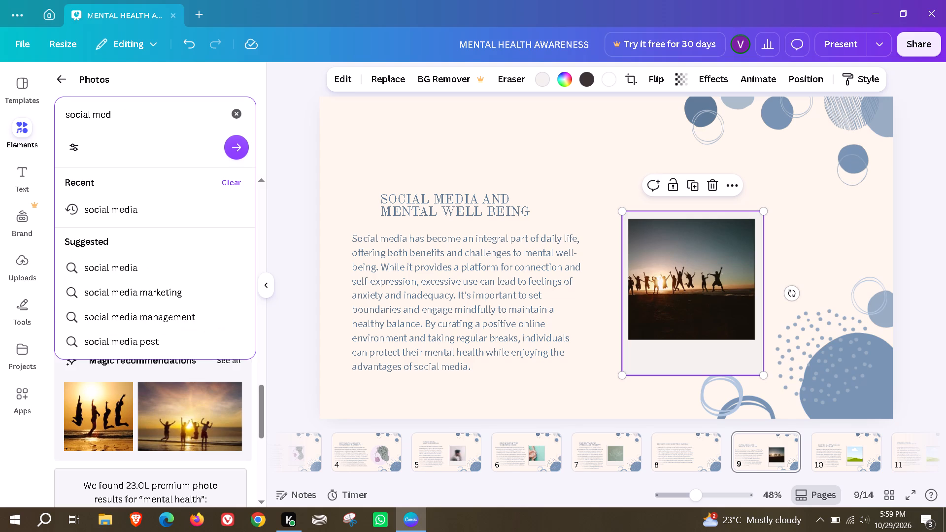
type("ia")
key("Return")
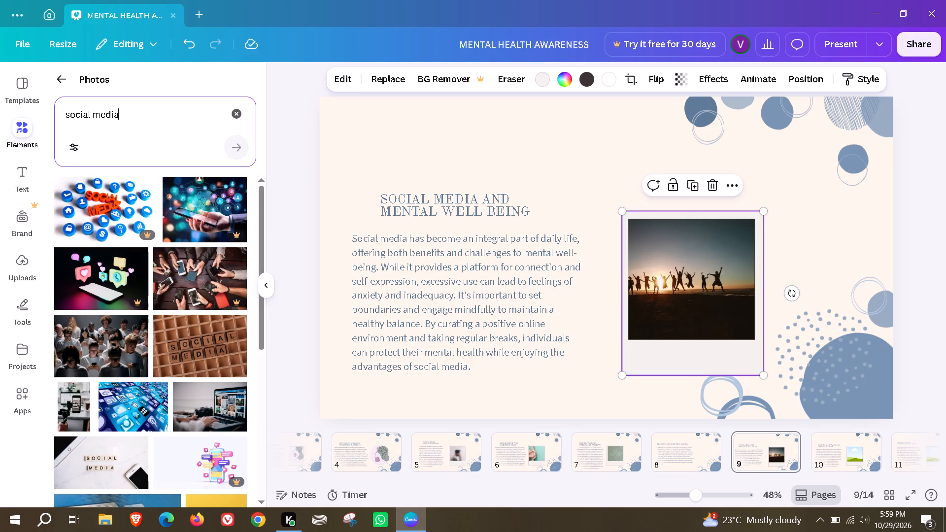
scroll(131, 406, "down", 2)
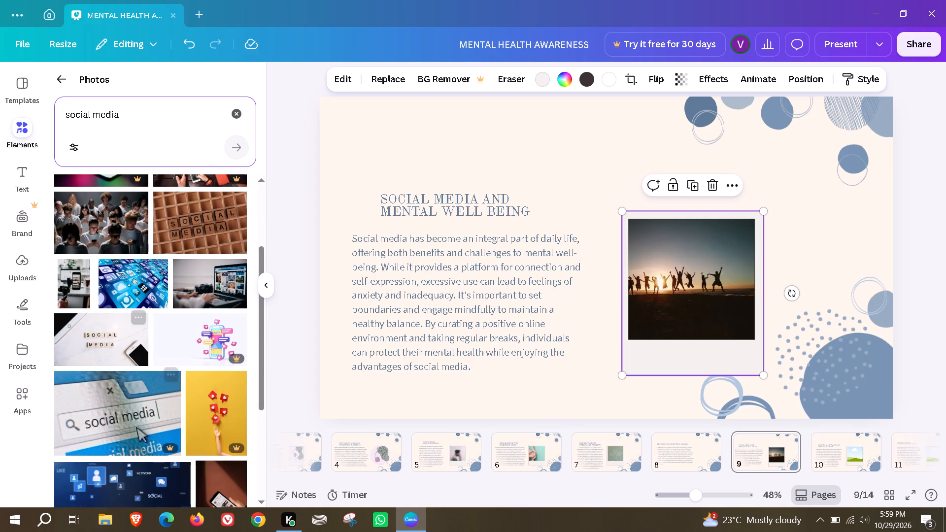
left_click_drag(130, 291, 684, 286)
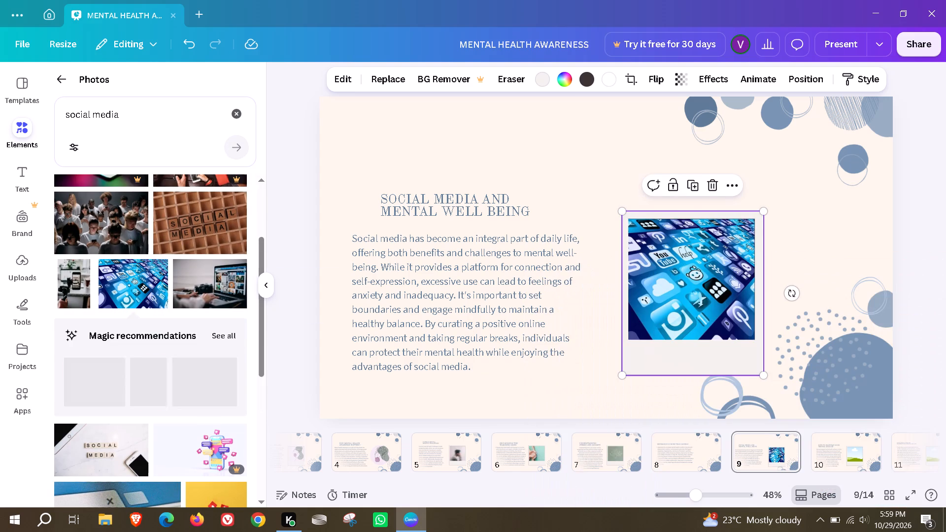
left_click(695, 454)
left_click(744, 455)
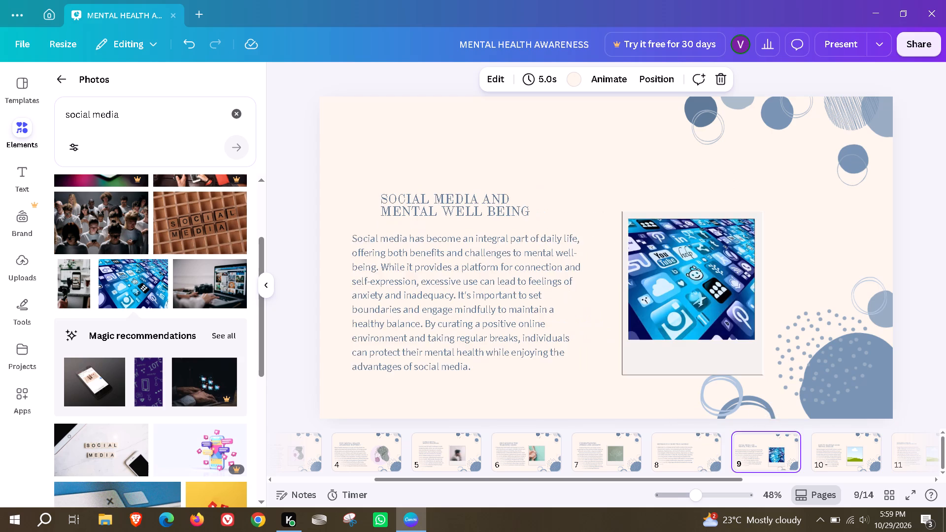
Fill page 10's Polaroid frame with the photo of a dissolving pink brain from a "mental health" photo search.
left_click(823, 462)
left_click_drag(139, 119, 57, 114)
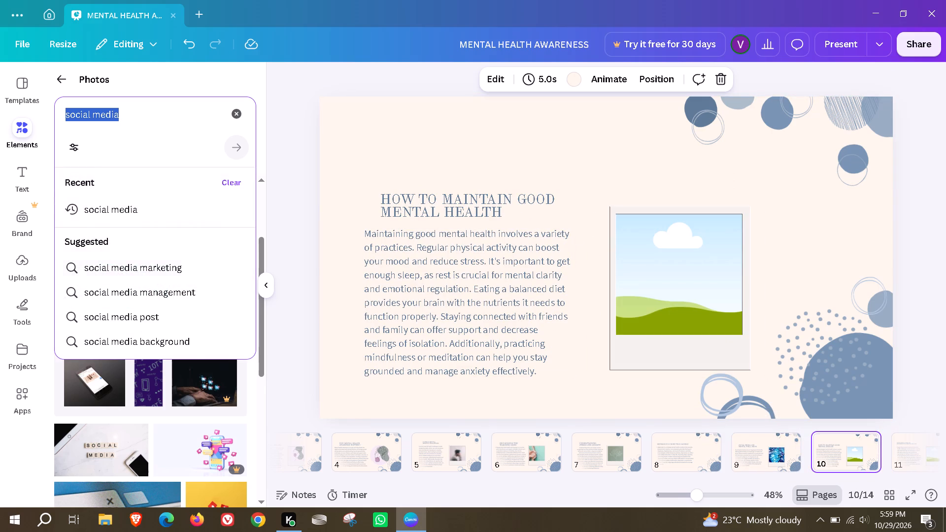
key("BackSpace")
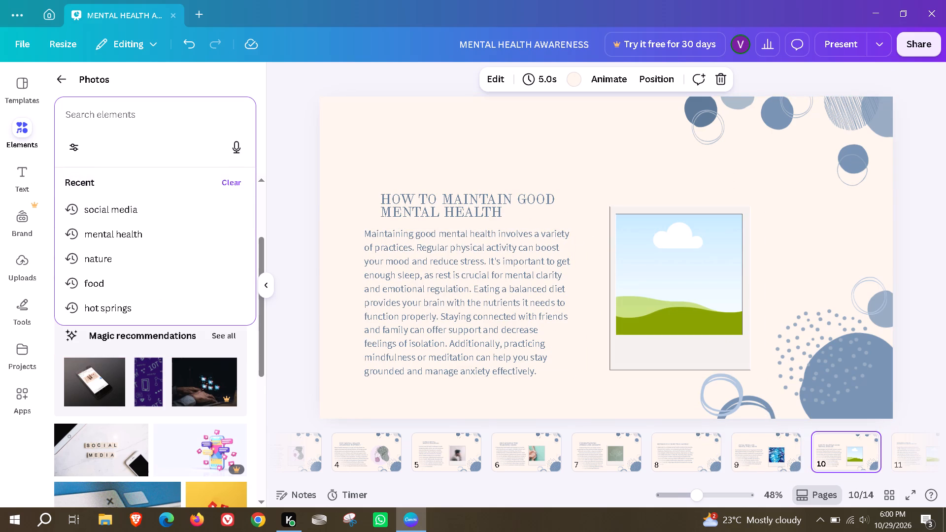
type("me")
left_click(157, 234)
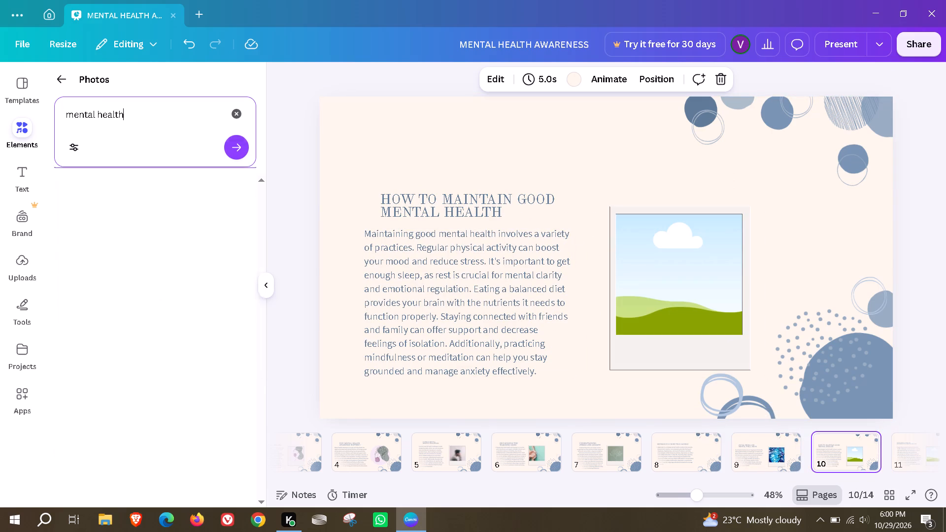
scroll(158, 407, "down", 11)
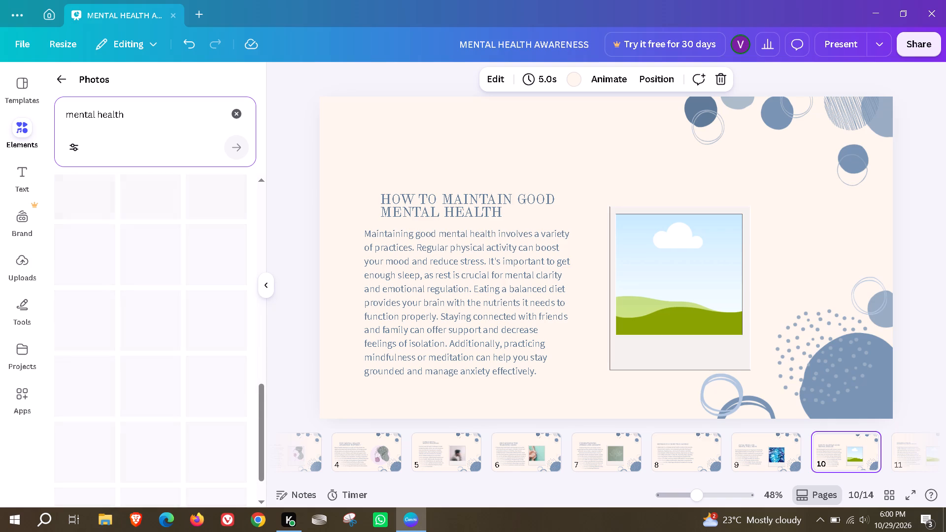
scroll(158, 409, "down", 6)
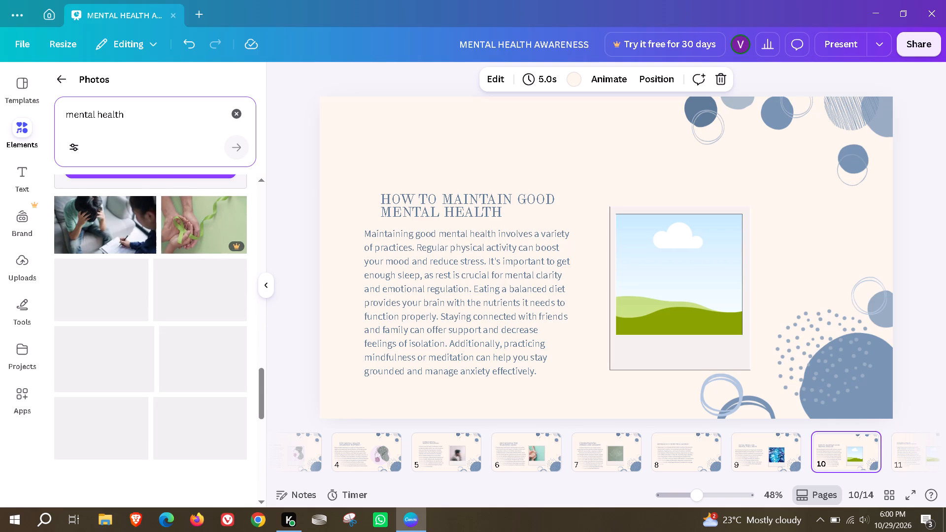
scroll(131, 345, "down", 1)
scroll(162, 394, "down", 1)
left_click_drag(200, 245, 428, 259)
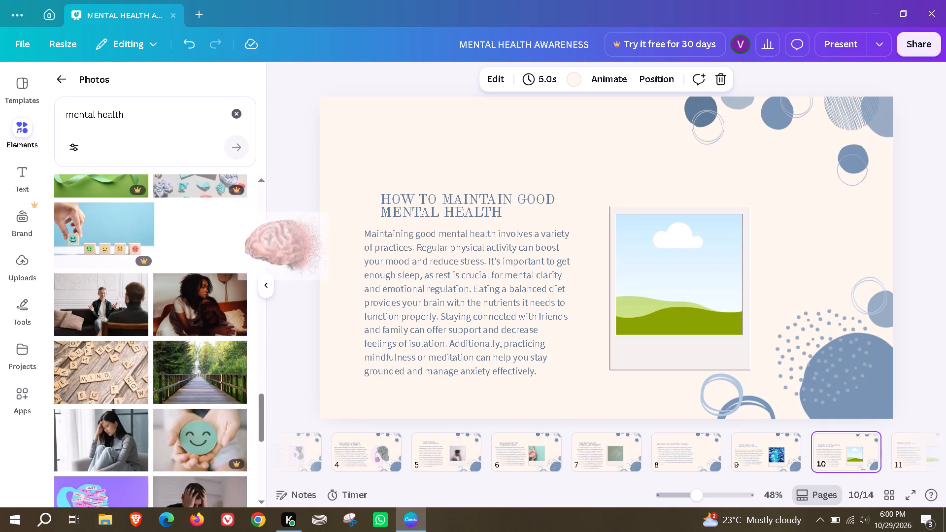
left_click_drag(428, 259, 691, 259)
Fill page 11's Polaroid frame with the photo of wooden letter tiles spelling MIND.
scroll(862, 456, "down", 2)
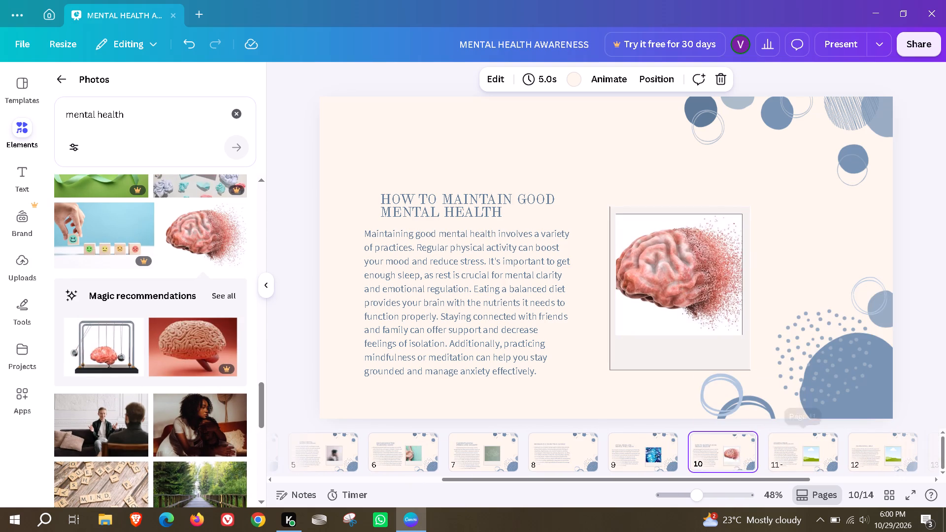
left_click(808, 452)
scroll(157, 332, "down", 2)
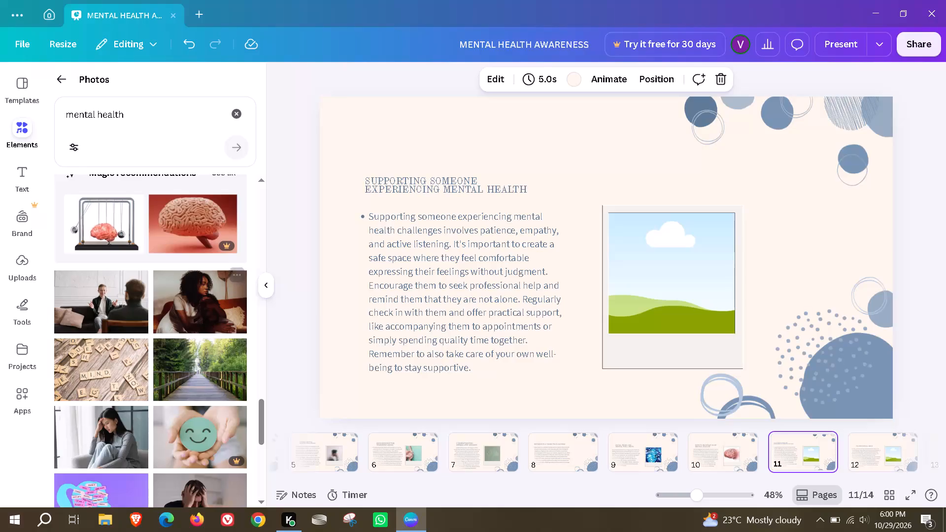
scroll(184, 418, "down", 1)
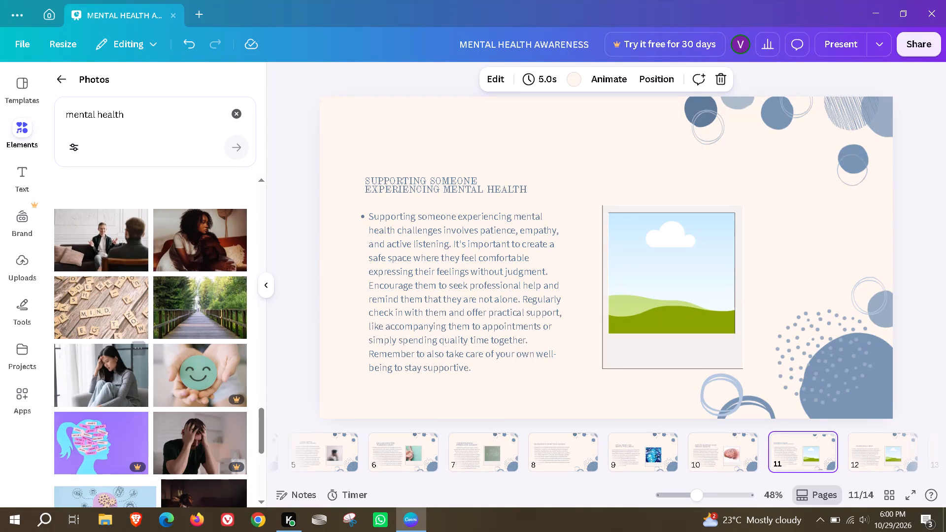
left_click_drag(107, 319, 673, 296)
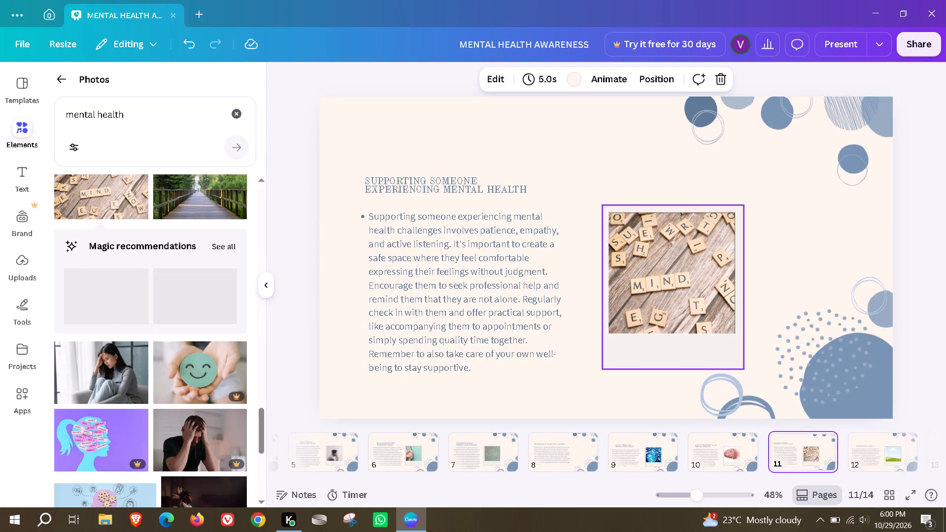
Fill page 12's Polaroid frame with the black-and-white photo of a bench beside the "You are not alone" wall text.
left_click(870, 459)
scroll(189, 357, "down", 3)
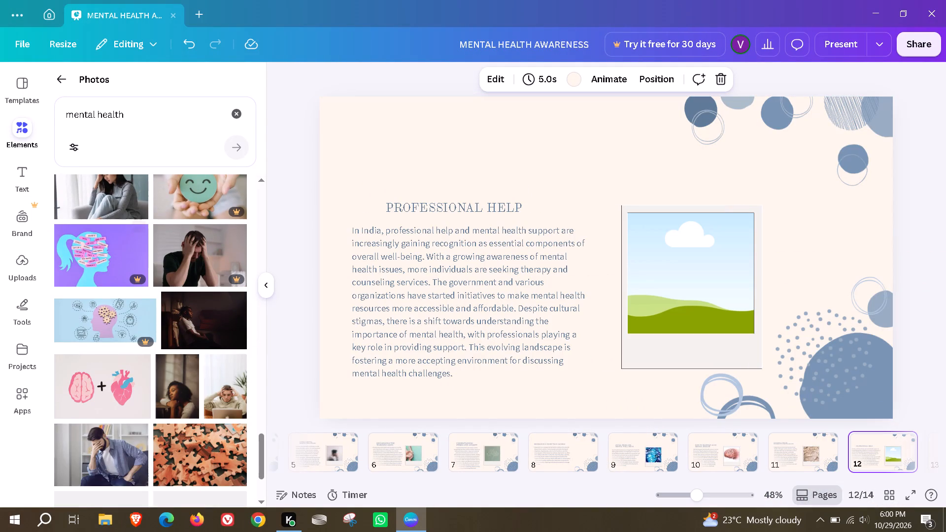
scroll(163, 371, "down", 3)
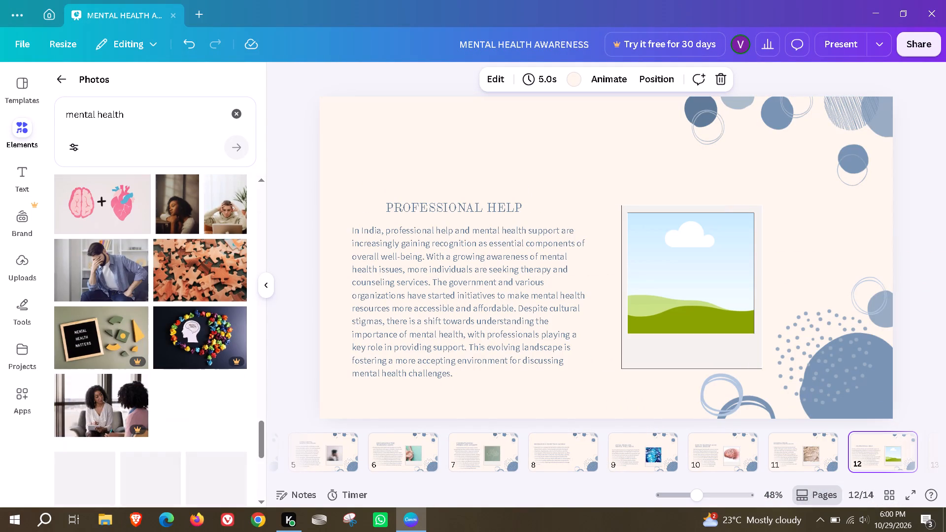
scroll(128, 345, "down", 2)
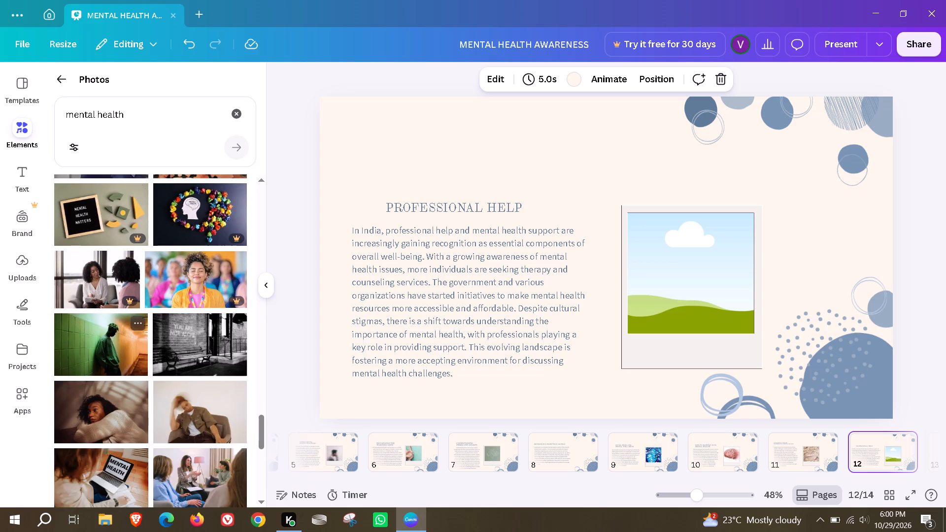
scroll(144, 364, "down", 1)
left_click_drag(183, 292, 709, 281)
Add the "You're not alone" sticker from a "mental health" animations search to page 1, shrunk and centred above the title.
scroll(845, 452, "down", 2)
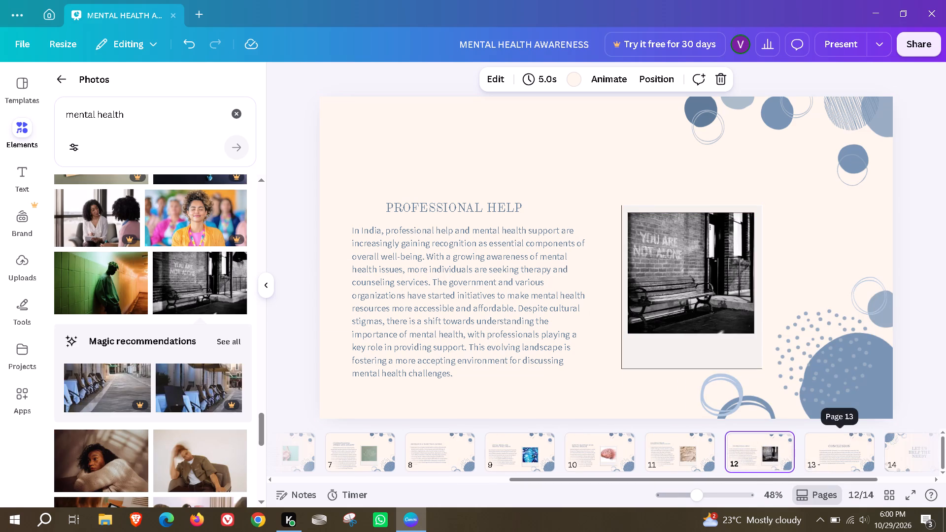
scroll(568, 442, "up", 8)
scroll(287, 455, "up", 3)
left_click(288, 457)
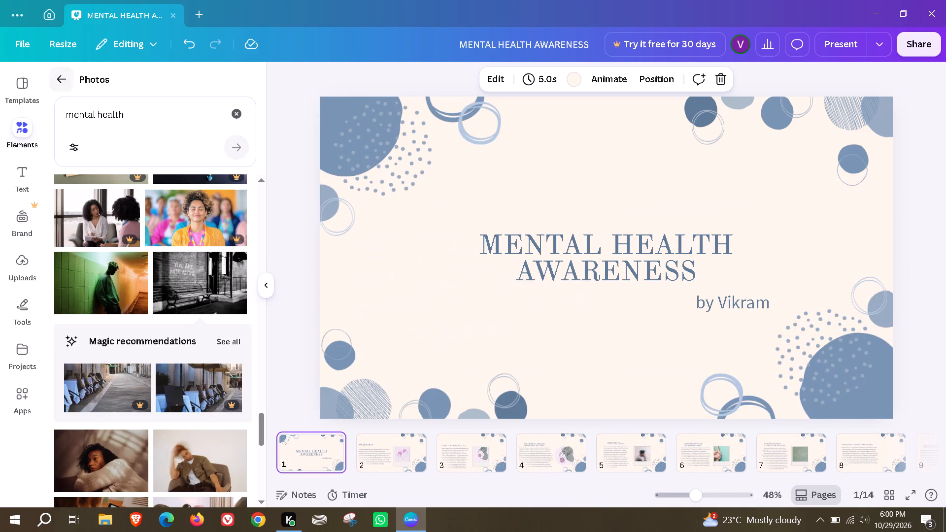
left_click(61, 86)
left_click(94, 458)
left_click(124, 118)
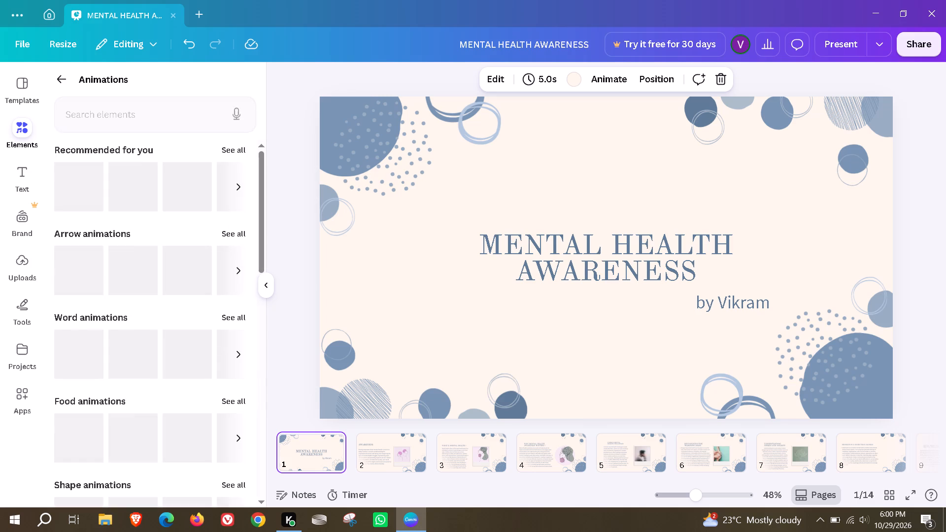
left_click(109, 111)
type("mental health")
key("Return")
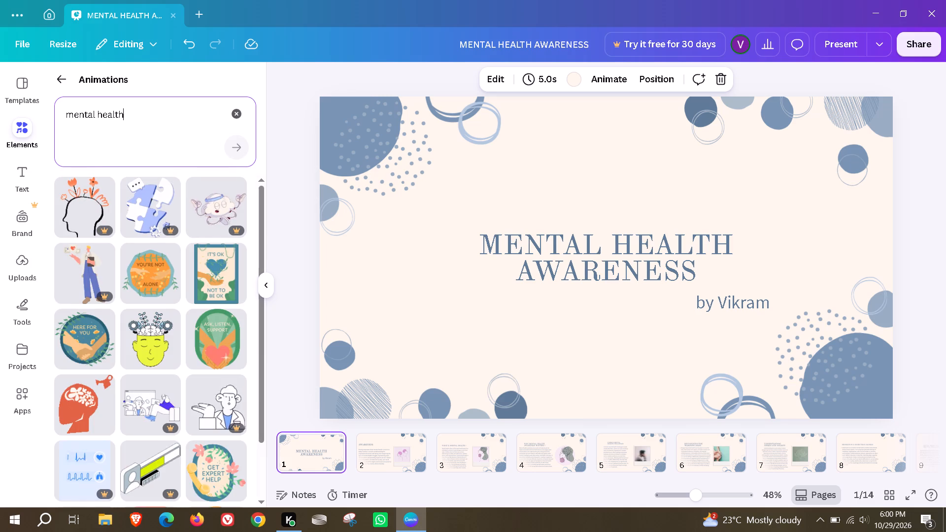
scroll(99, 284, "down", 2)
scroll(141, 314, "up", 2)
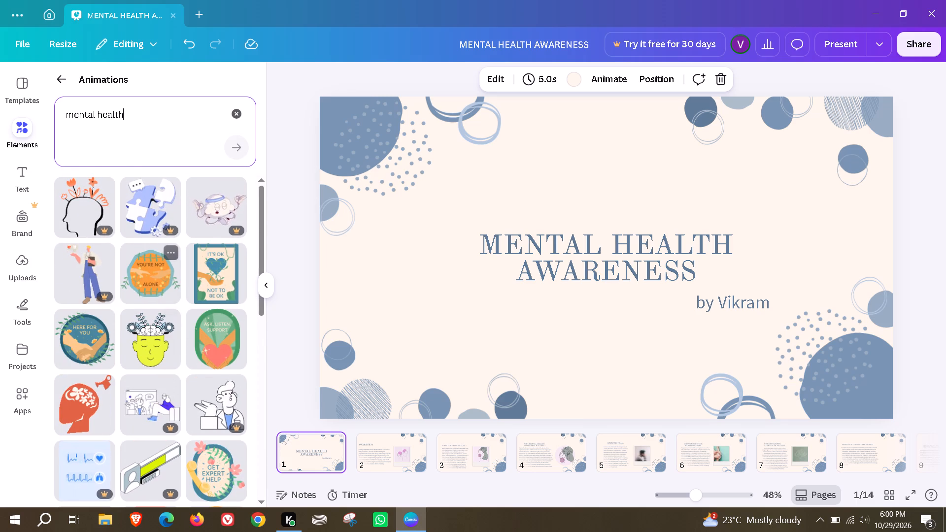
left_click_drag(140, 286, 489, 161)
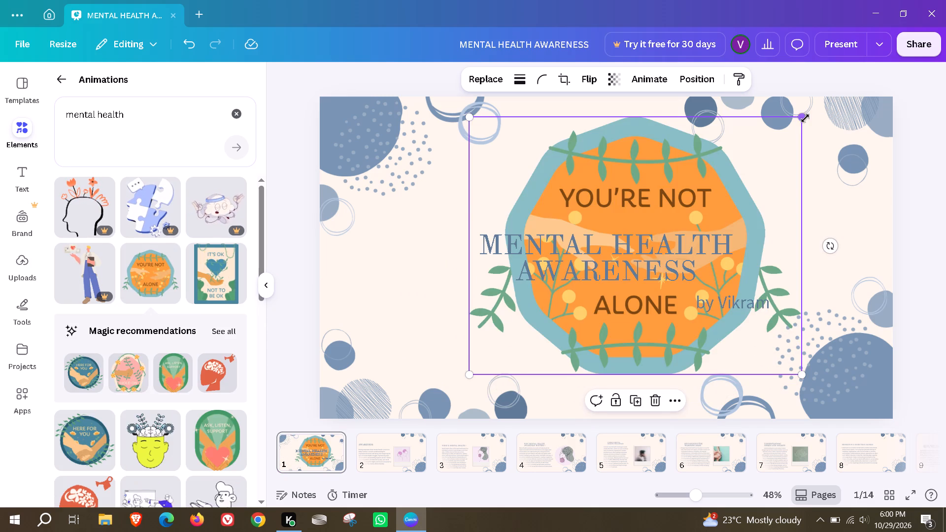
left_click_drag(805, 118, 621, 340)
left_click_drag(540, 344, 619, 188)
Move page 1's byline and "Mental Health Awareness" title slightly lower to make room beneath the sticker.
left_click_drag(732, 297, 735, 328)
left_click_drag(663, 250, 663, 271)
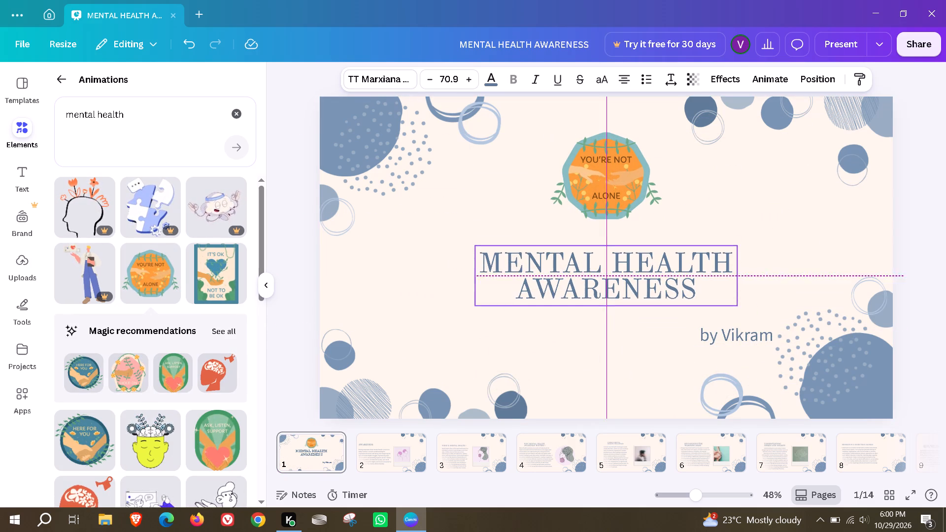
left_click_drag(663, 271, 663, 278)
Shrink the "You're not alone" sticker slightly and place it just above the title on page 1.
left_click_drag(637, 178, 636, 204)
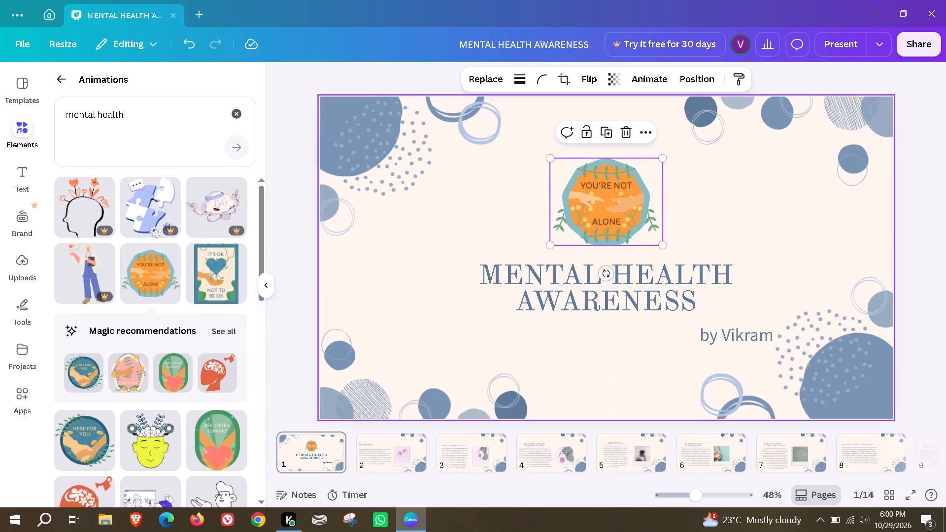
left_click(754, 212)
left_click(627, 215)
left_click_drag(663, 244, 647, 231)
left_click_drag(636, 214, 640, 216)
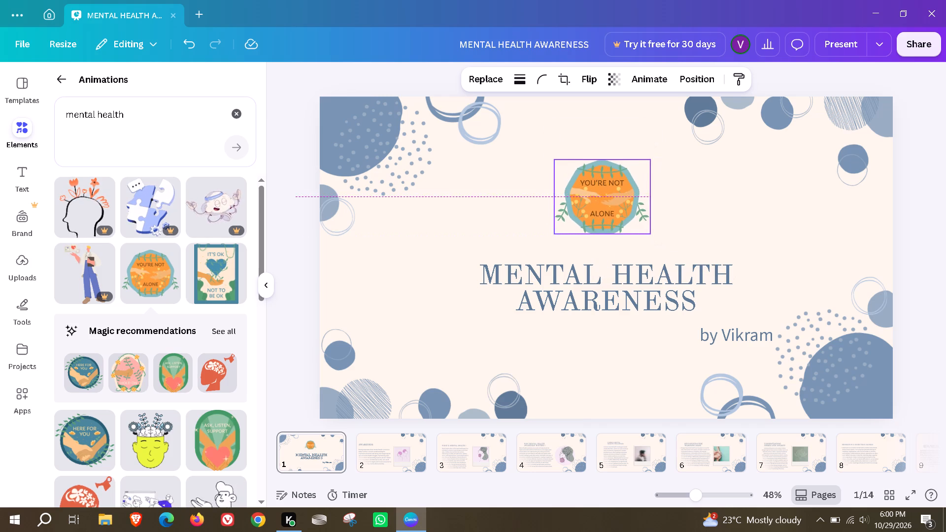
left_click_drag(640, 216, 637, 227)
left_click(726, 223)
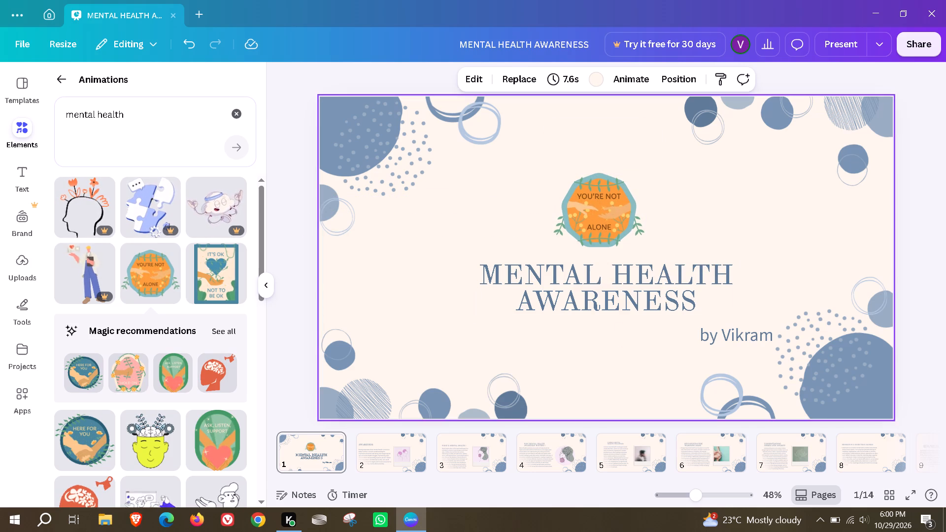
Reduce page 2's AWARENESS heading to font size 33.4 and centre it just above the paragraph.
left_click(410, 451)
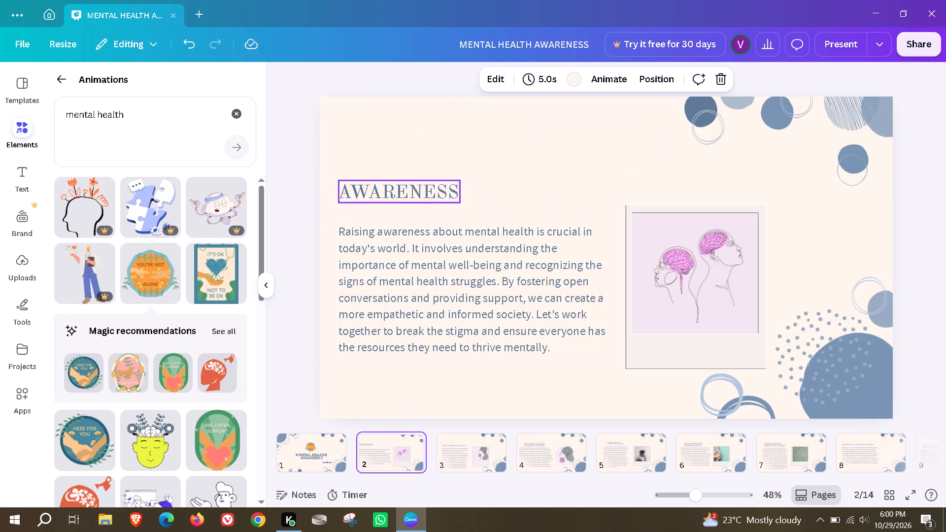
left_click_drag(398, 195, 477, 203)
left_click_drag(538, 214, 503, 210)
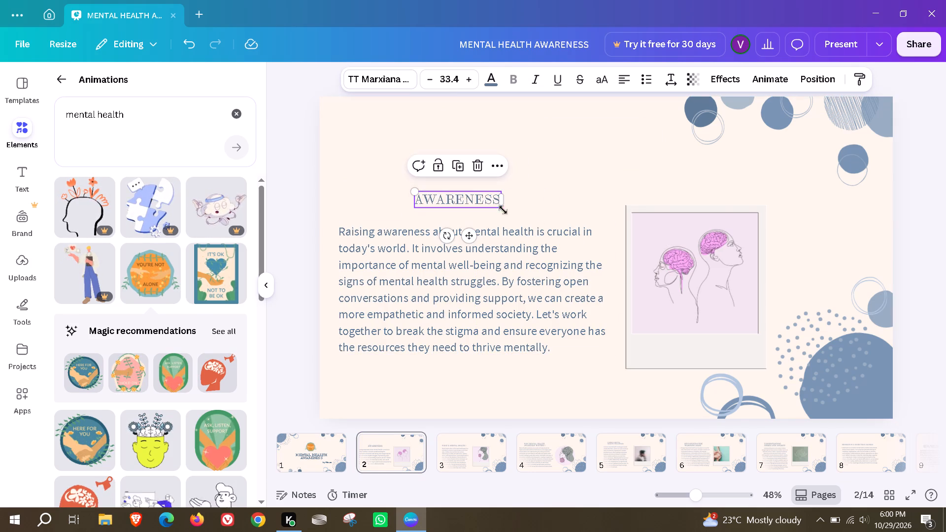
left_click_drag(459, 203, 475, 211)
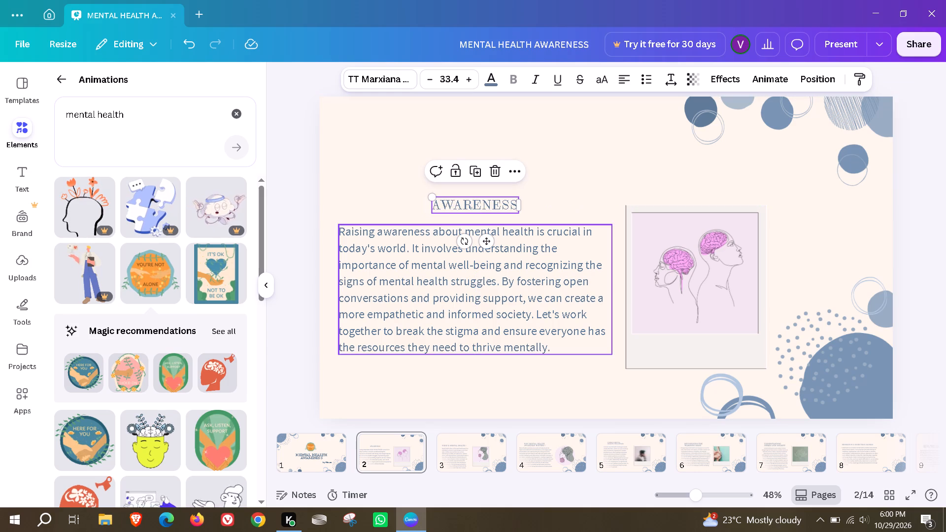
Add the "Here for you" clasped-hands animated sticker to page 2, shrunk and placed above the AWARENESS heading.
scroll(135, 385, "down", 1)
left_click_drag(96, 325, 495, 269)
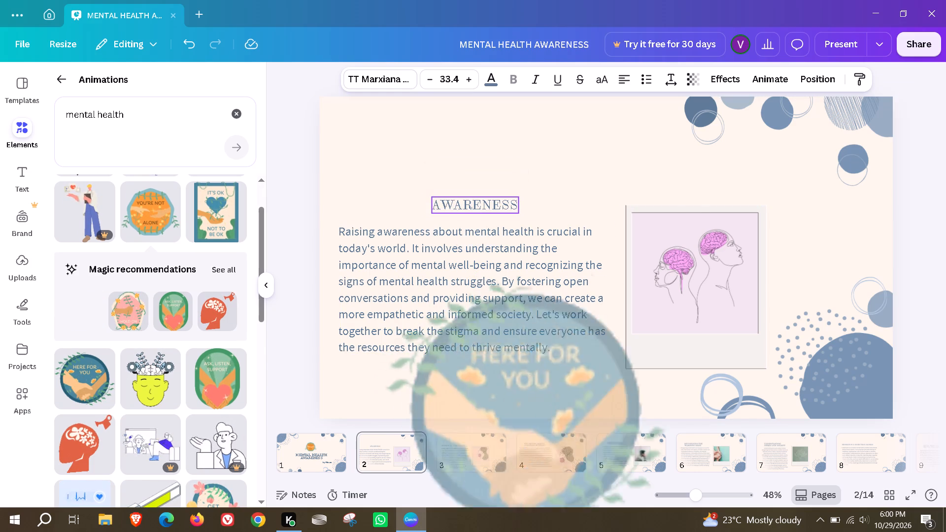
left_click_drag(495, 269, 498, 184)
left_click_drag(747, 154, 658, 289)
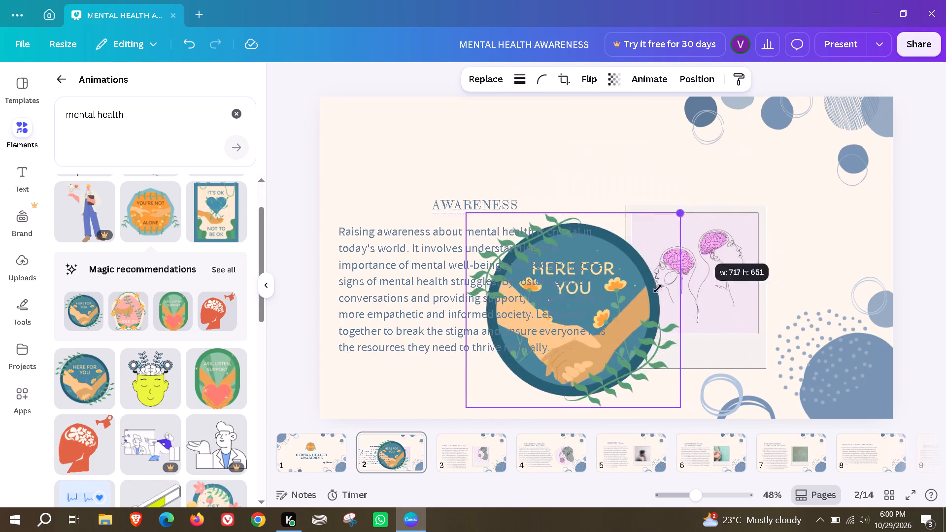
left_click_drag(658, 289, 581, 376)
left_click_drag(510, 389, 474, 162)
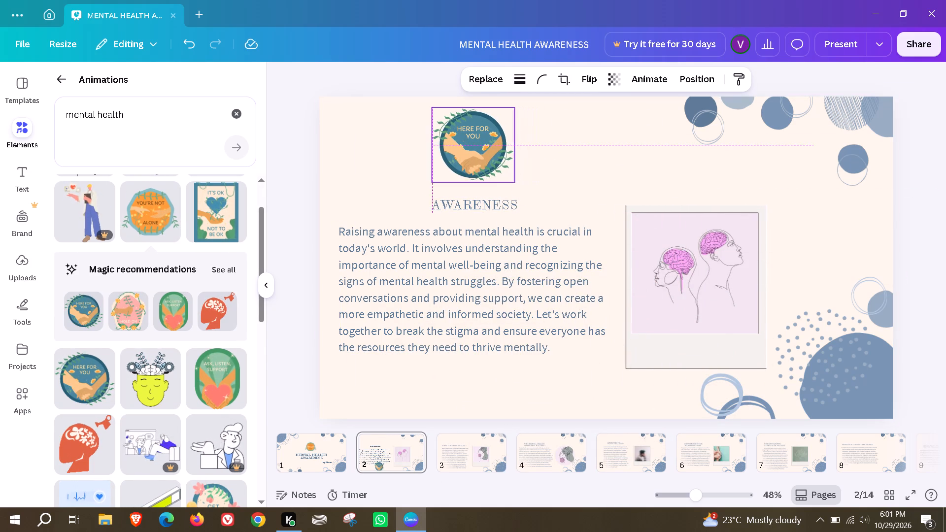
Nudge the "Here for you" sticker sideways so it sits above page 2's AWARENESS heading.
left_click_drag(474, 162, 478, 162)
left_click(585, 180)
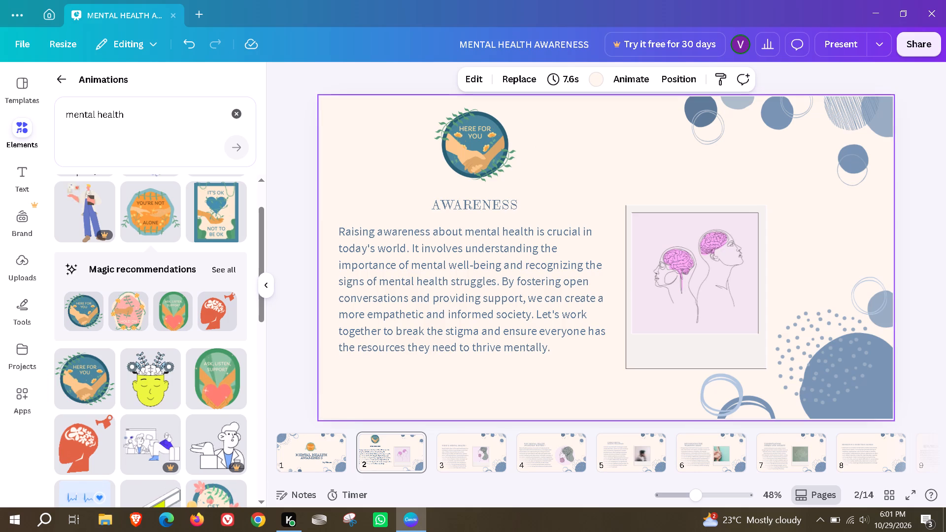
Add the yellow head with flowering brain animated sticker to page 3, shrunk and placed above the heading's right end.
left_click(450, 454)
left_click(493, 199)
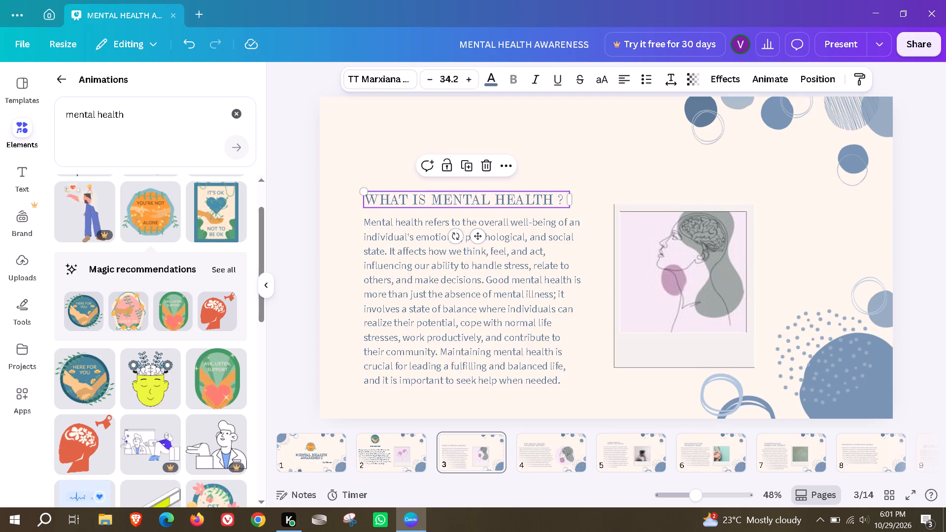
left_click(541, 159)
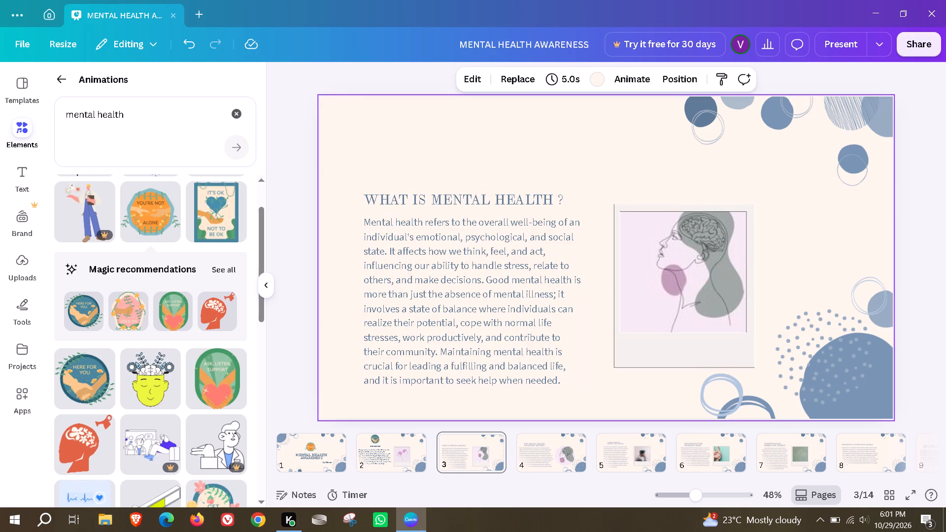
left_click_drag(152, 395, 493, 170)
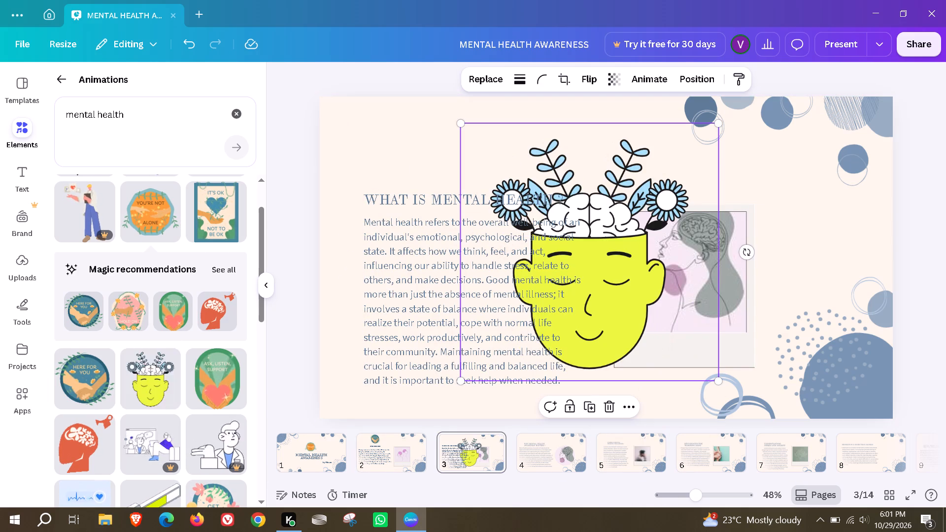
left_click_drag(719, 124, 552, 294)
left_click_drag(498, 360, 576, 188)
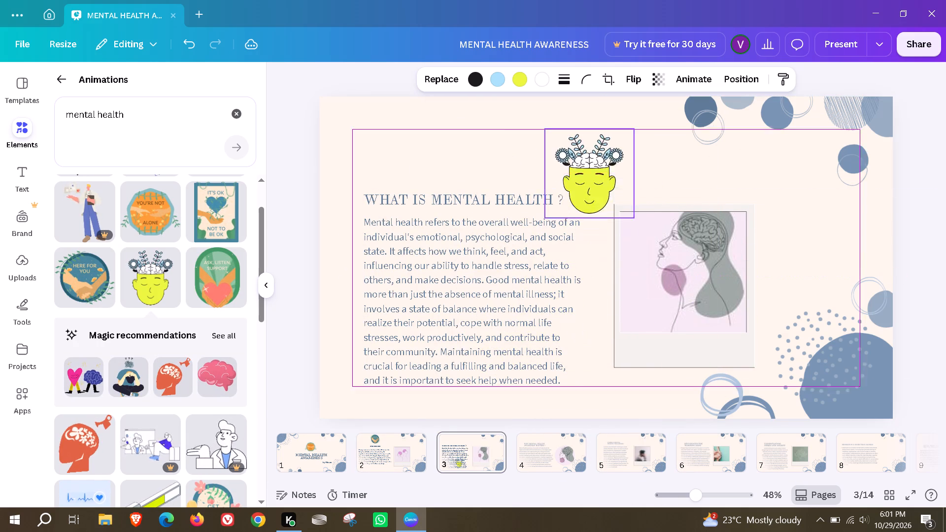
left_click_drag(576, 188, 574, 163)
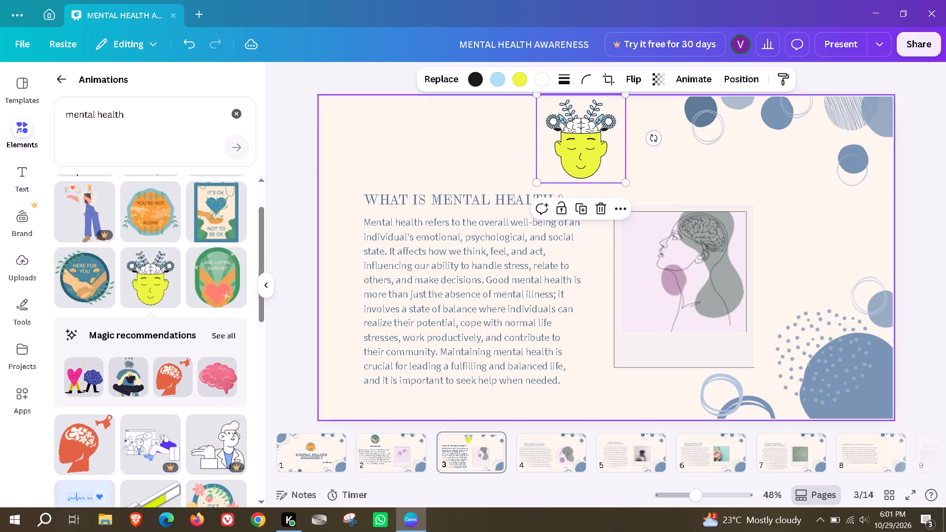
Reduce page 4's "Why mental health awareness matters?" heading to font size 28.5, and move it and the paragraph slightly lower.
left_click(533, 448)
left_click(464, 205)
left_click_drag(564, 211, 528, 200)
left_click_drag(462, 193, 470, 199)
left_click_drag(509, 290, 514, 296)
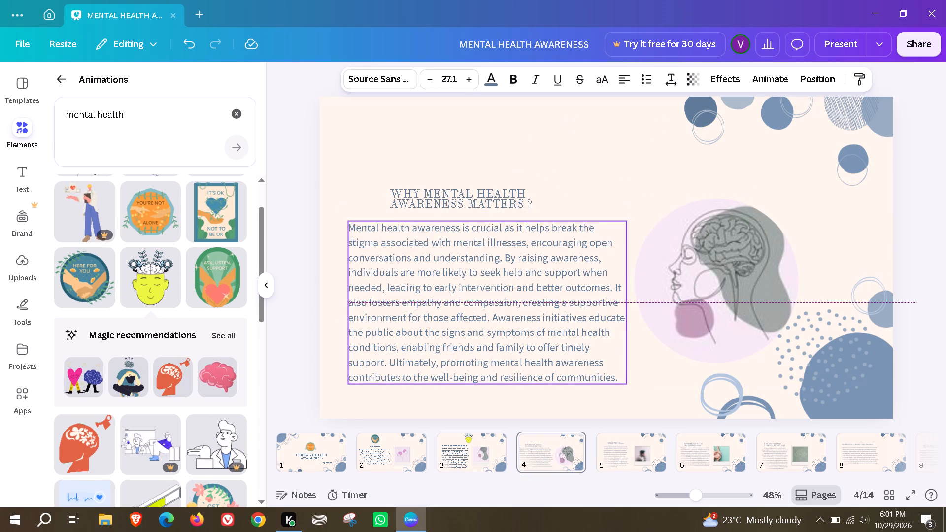
left_click_drag(514, 296, 510, 307)
left_click_drag(515, 188, 518, 197)
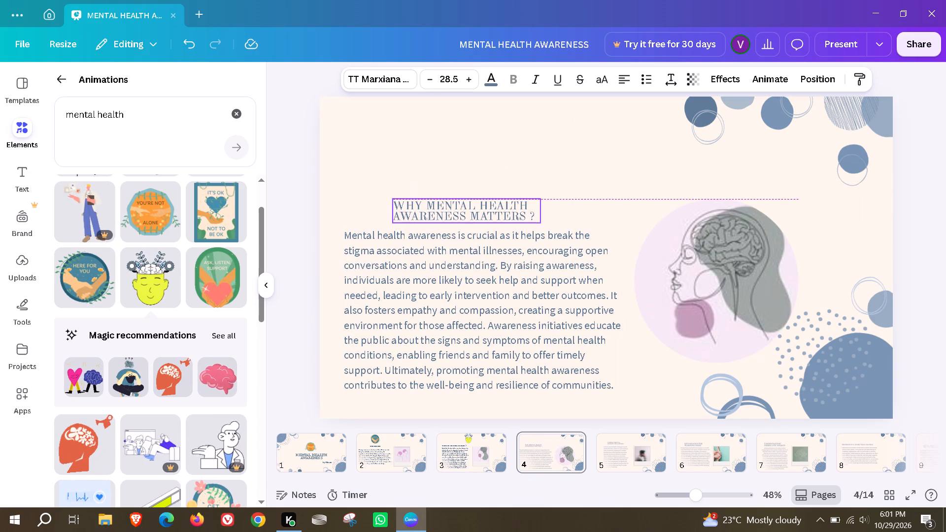
left_click_drag(518, 197, 510, 198)
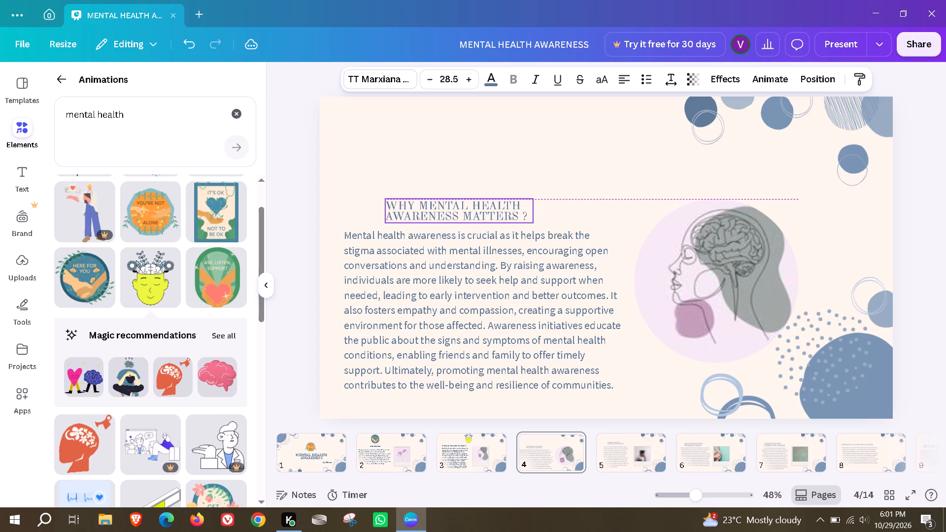
left_click_drag(510, 198, 517, 199)
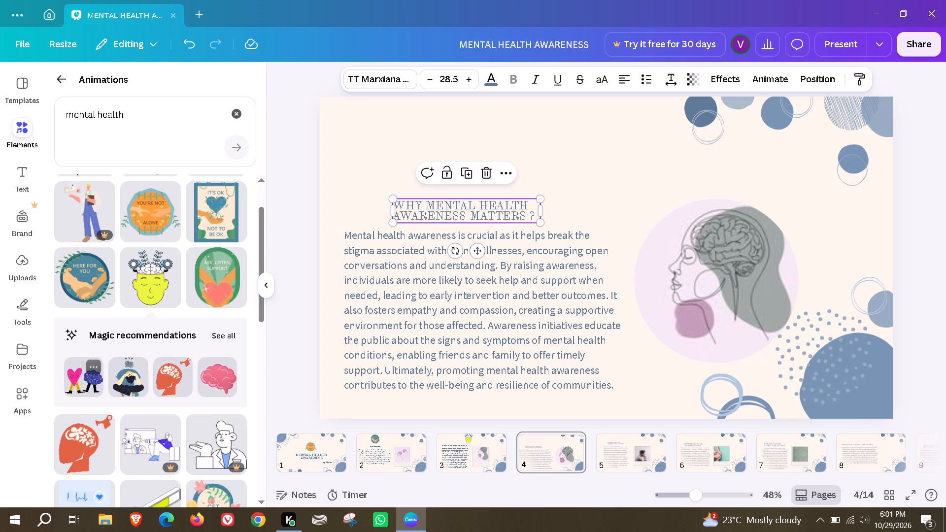
Add the cross-legged worried person animated sticker to page 4, shrunk and placed above the heading's right end.
left_click_drag(134, 391, 449, 189)
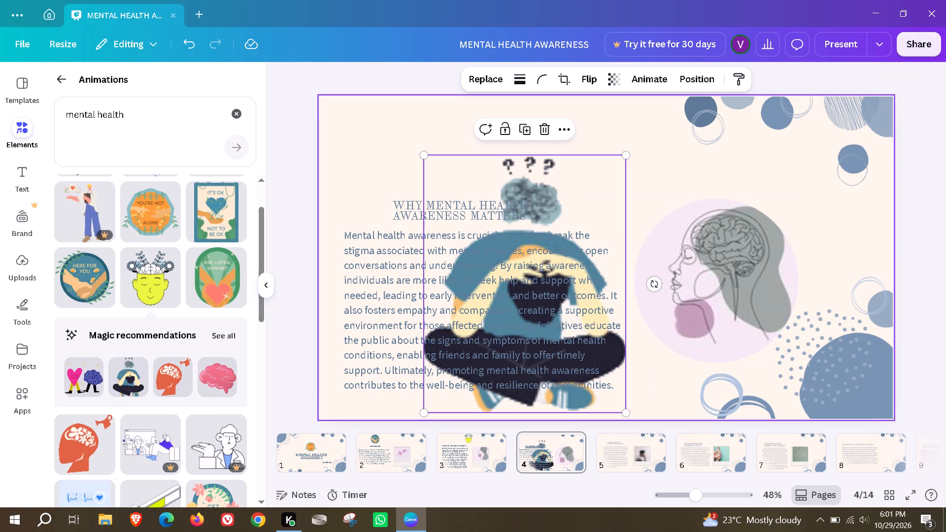
left_click_drag(624, 159, 491, 355)
left_click_drag(450, 398, 569, 160)
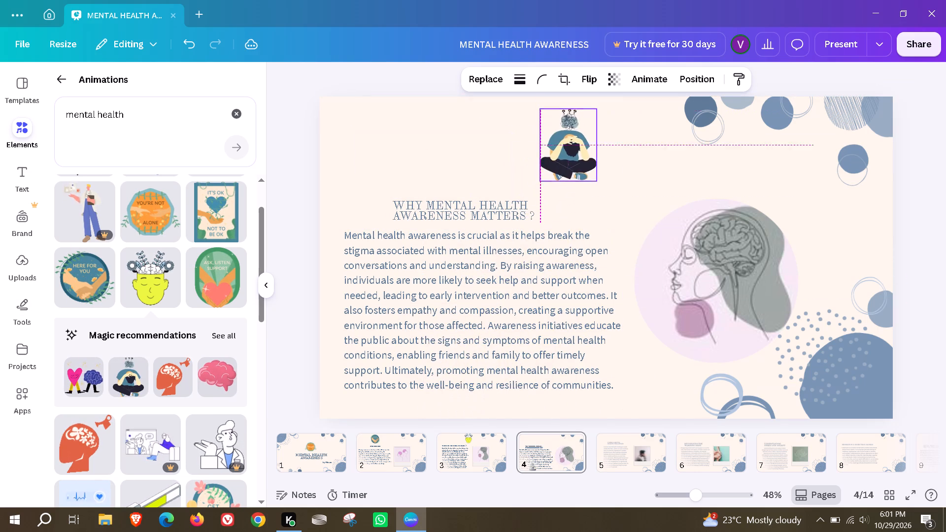
left_click_drag(569, 160, 581, 171)
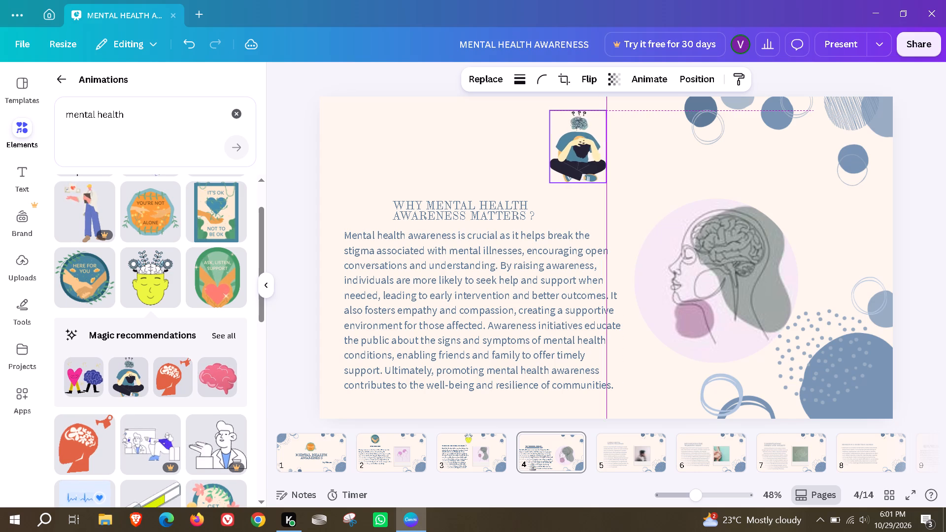
left_click_drag(581, 171, 567, 170)
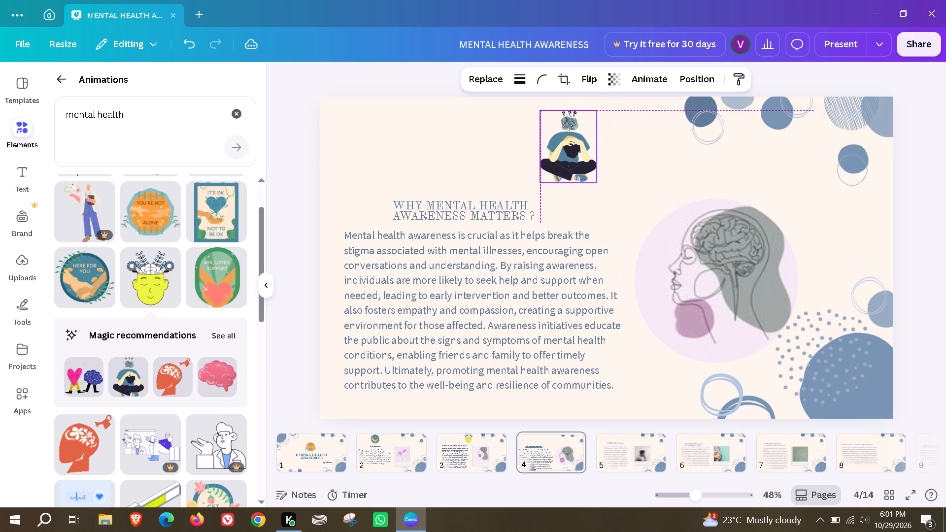
left_click_drag(567, 170, 580, 175)
Shrink page 5's "Common mental health challenges" heading slightly, and move it, the paragraph and the framed photo slightly lower.
left_click(615, 446)
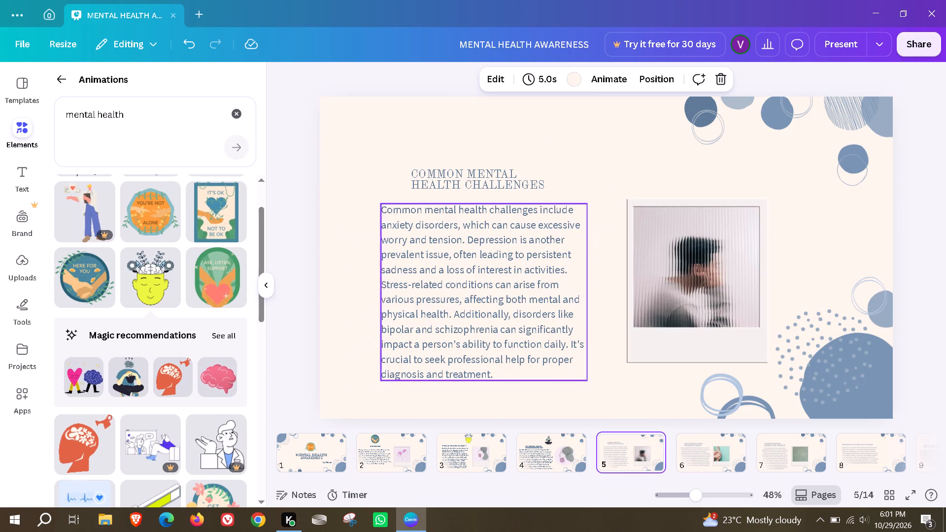
left_click(499, 241)
left_click(572, 184)
left_click(518, 184)
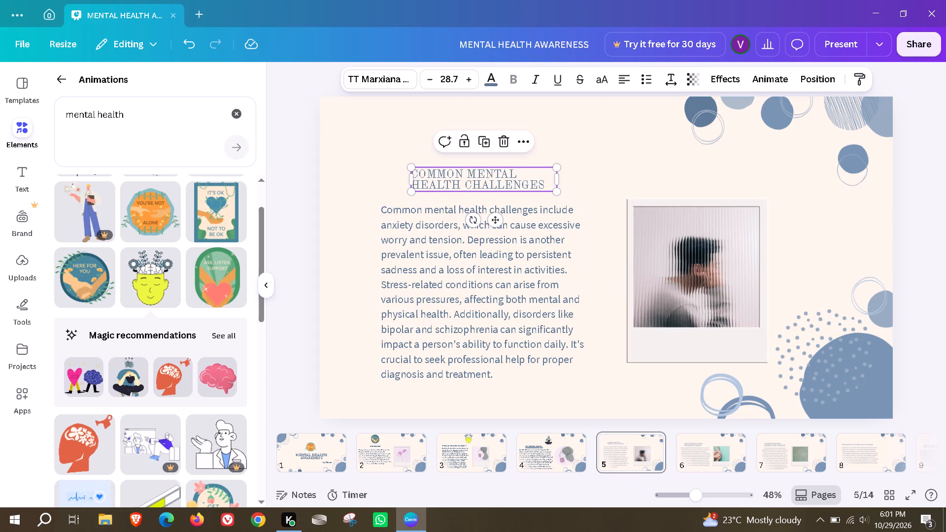
left_click_drag(553, 192, 548, 193)
left_click_drag(518, 178, 523, 186)
left_click_drag(538, 273, 540, 279)
left_click(534, 188)
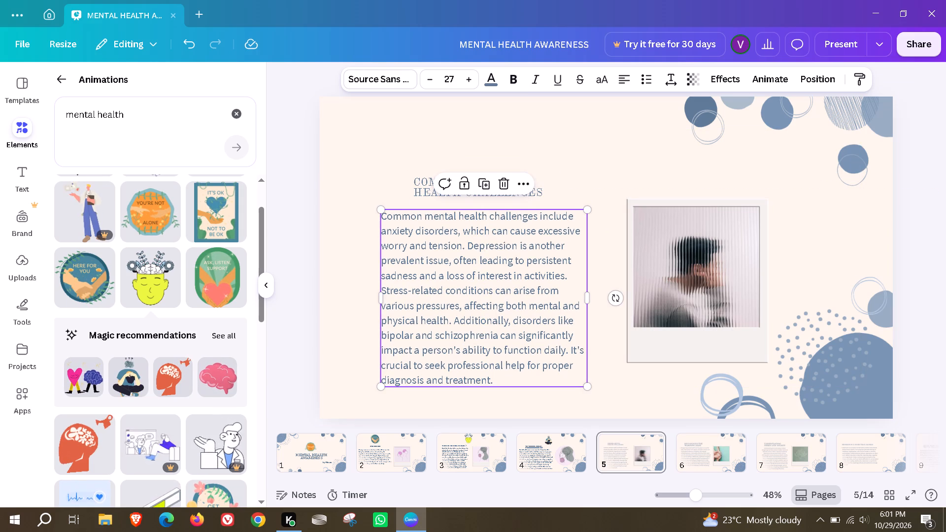
left_click_drag(660, 233, 658, 244)
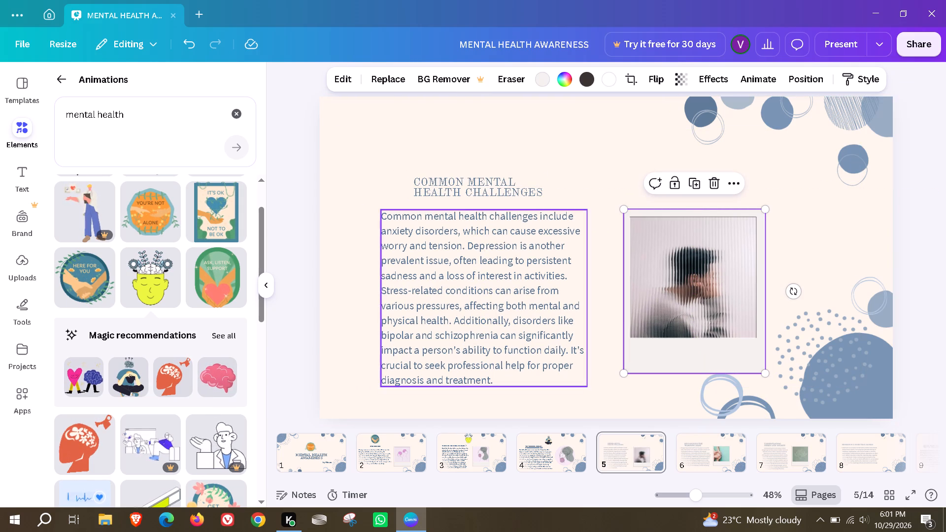
Add the red head with watering can animated sticker to page 5, shrunk and placed between the heading and the photo's top.
scroll(204, 399, "down", 2)
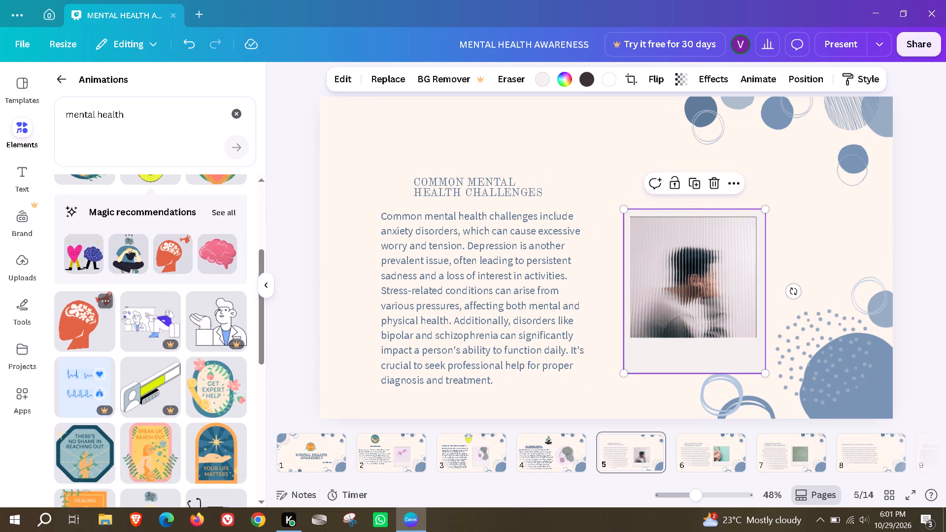
left_click_drag(80, 337, 441, 182)
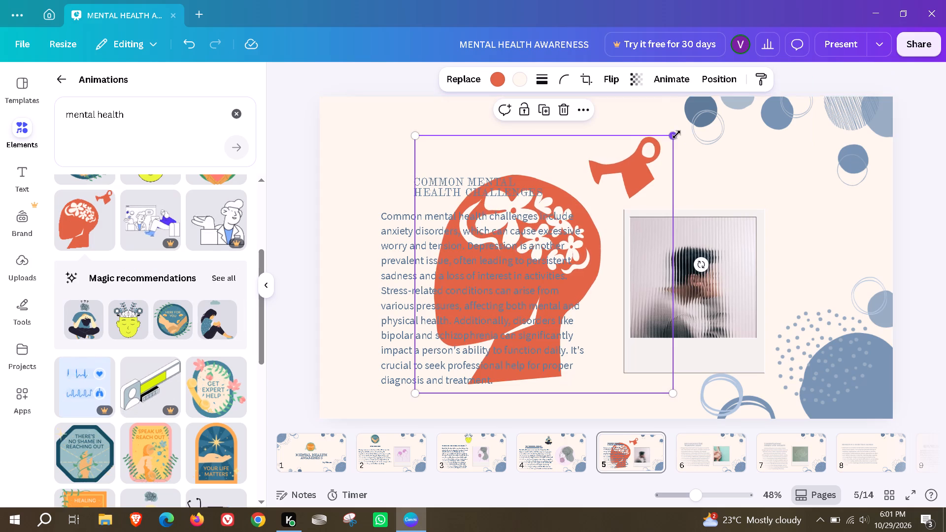
left_click_drag(676, 134, 508, 312)
left_click_drag(446, 378, 592, 175)
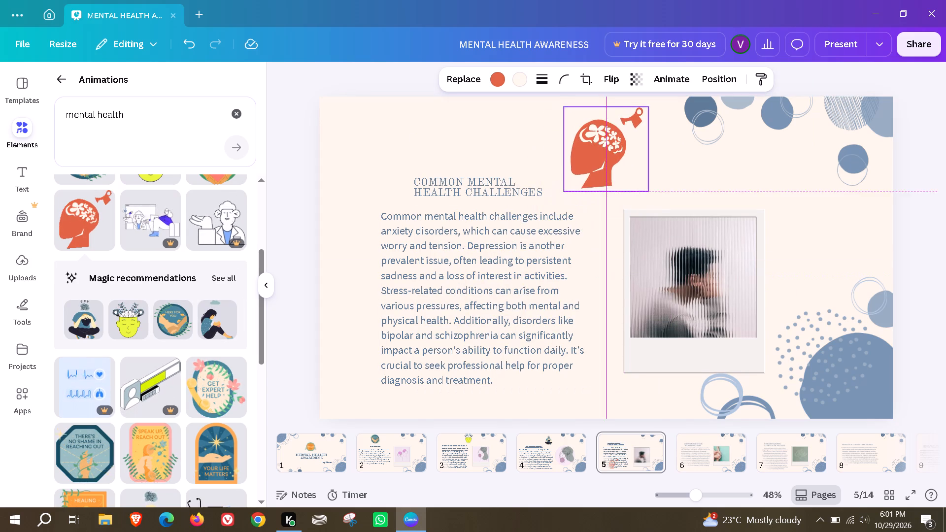
left_click_drag(592, 175, 589, 184)
Move page 6's paragraph slightly lower, reduce its heading to font size 32.4 and centre the heading just above the paragraph.
left_click(700, 454)
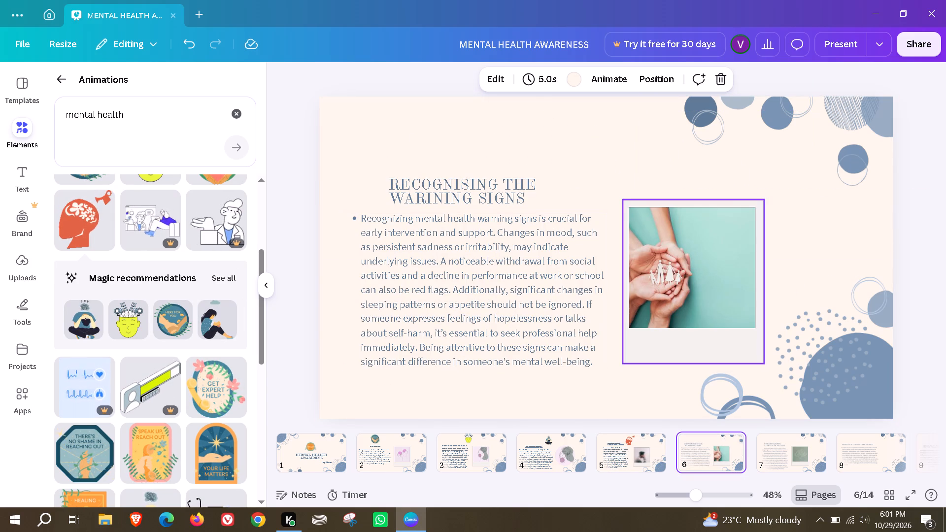
left_click(676, 289)
double_click(491, 292)
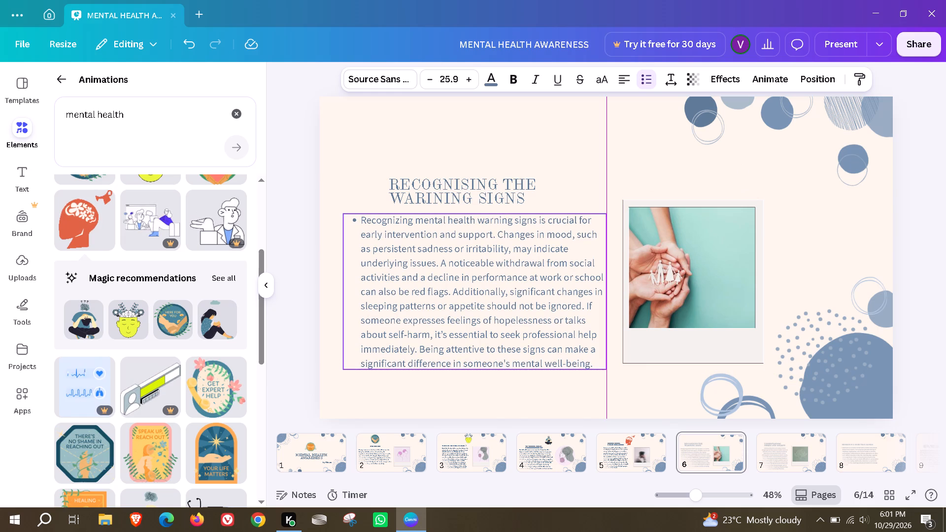
left_click(533, 195)
left_click_drag(581, 207, 552, 199)
left_click_drag(510, 191, 517, 197)
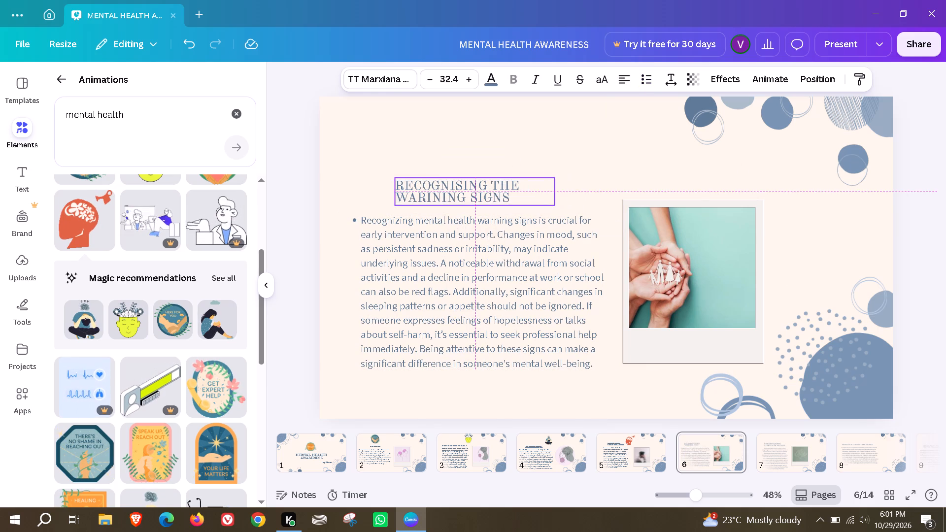
left_click_drag(517, 197, 518, 198)
left_click(611, 172)
Add the animated sticker of a seated woman under a rain cloud to page 6, shrunk and placed beyond the heading's upper right.
scroll(126, 366, "down", 1)
left_click_drag(228, 254, 463, 146)
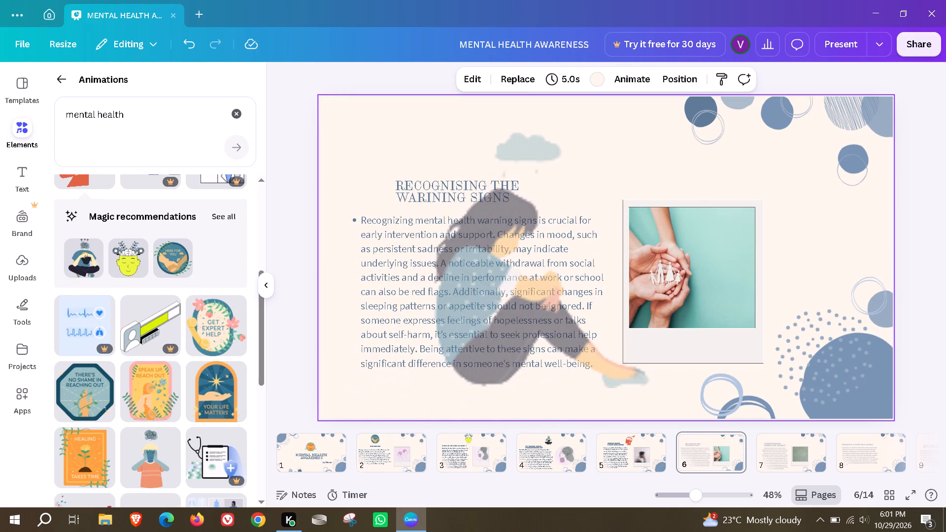
left_click_drag(463, 146, 463, 146)
left_click_drag(649, 129, 502, 336)
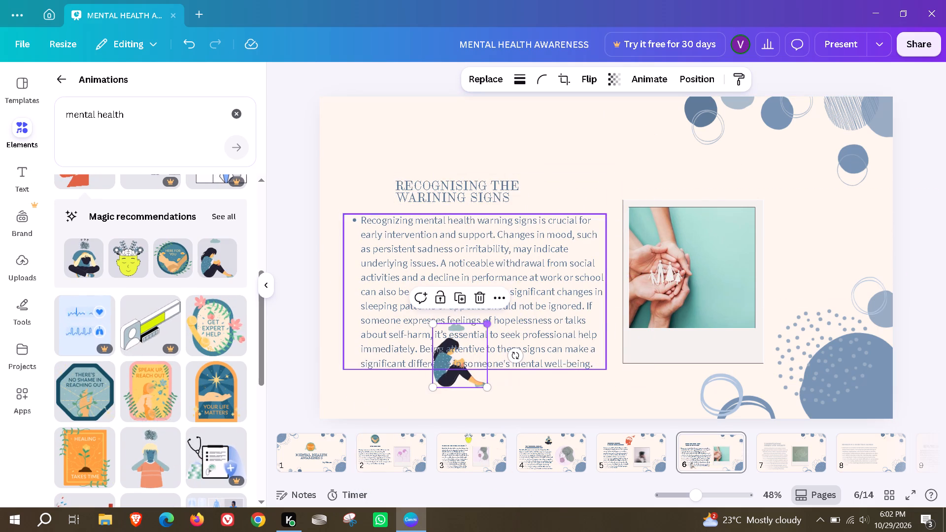
left_click_drag(453, 381, 574, 175)
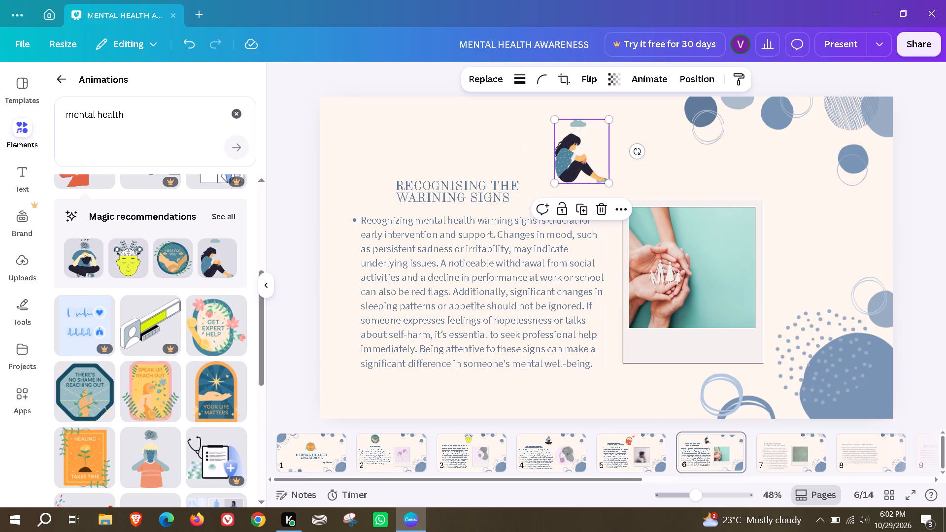
Add the animated sticker of a stressed person in an orange top to page 7, shrunk and placed above the heading's right end.
scroll(712, 448, "down", 1)
left_click(717, 456)
scroll(195, 355, "down", 2)
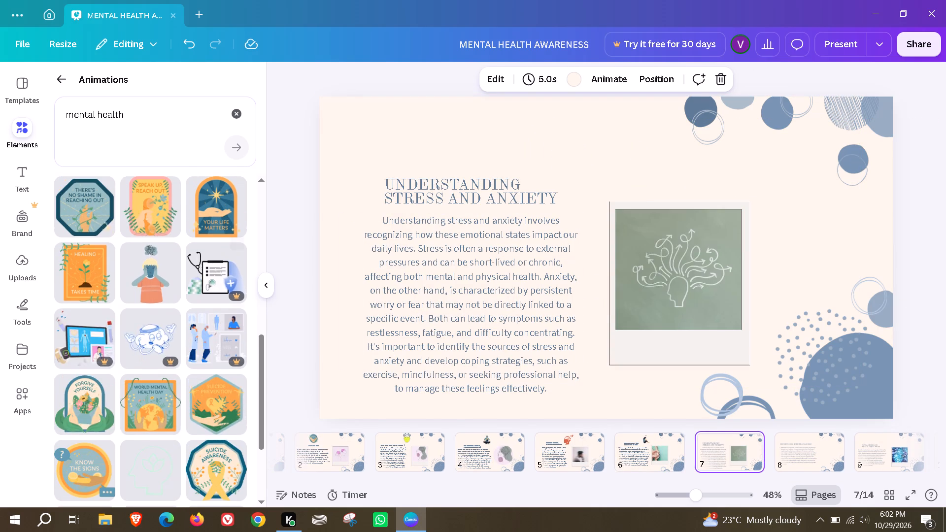
scroll(190, 364, "down", 1)
left_click_drag(157, 281, 436, 180)
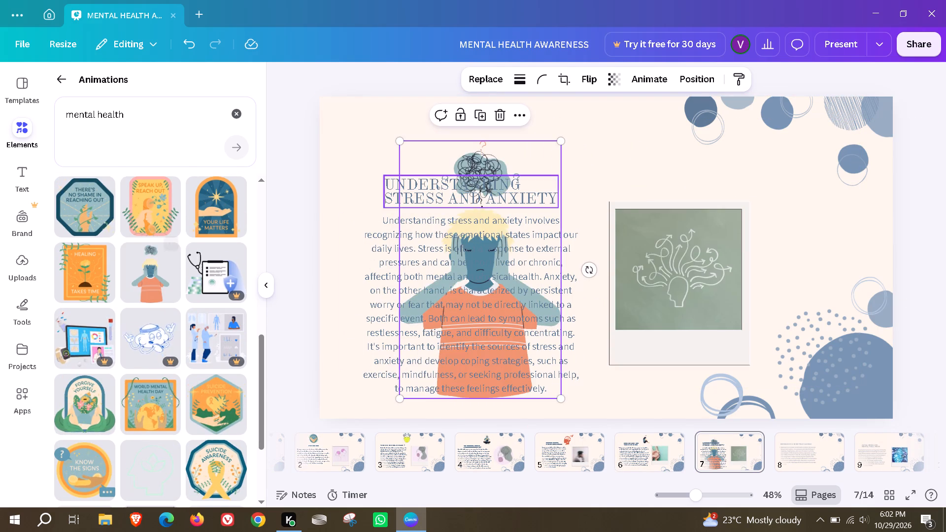
left_click_drag(560, 141, 454, 347)
left_click_drag(420, 386, 439, 361)
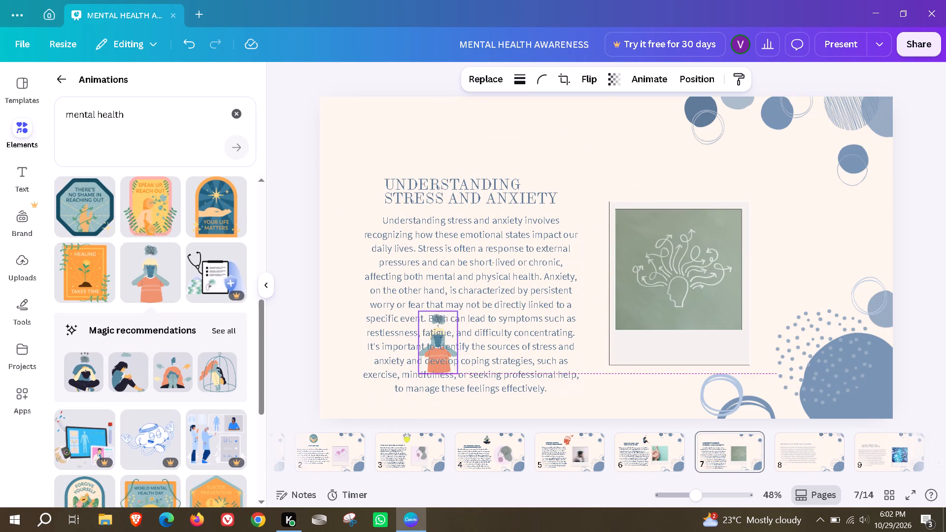
left_click_drag(439, 361, 581, 163)
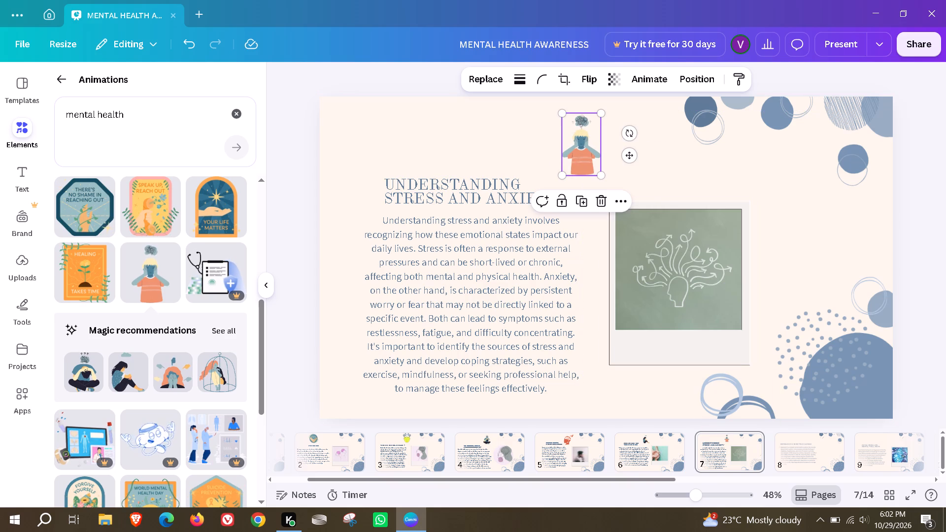
Open page 8, on depression being more than sadness, and search the animations for "depression".
left_click(785, 452)
left_click(795, 452)
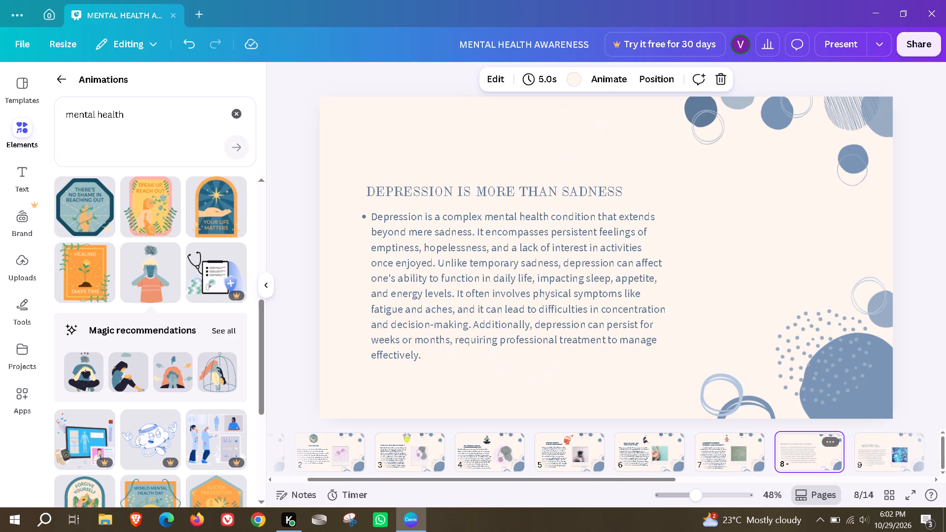
scroll(156, 334, "down", 1)
scroll(109, 118, "up", 2)
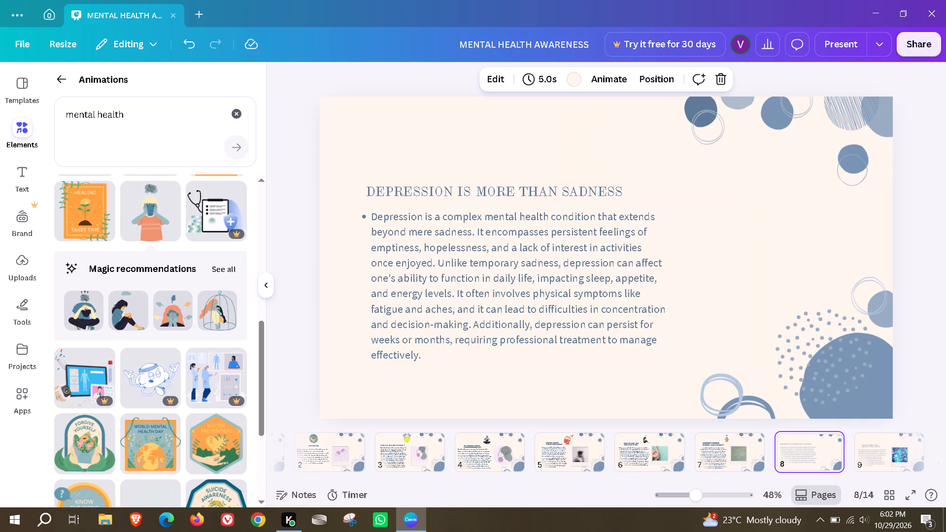
left_click_drag(129, 118, 61, 112)
type("depressiom")
key("Return")
key("BackSpace")
key("space")
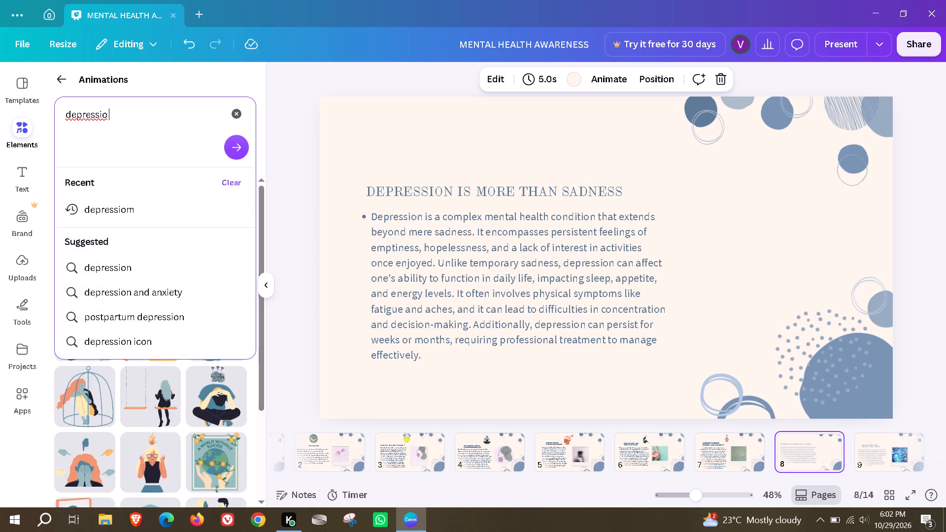
key("Return")
key("BackSpace")
key("space")
key("BackSpace")
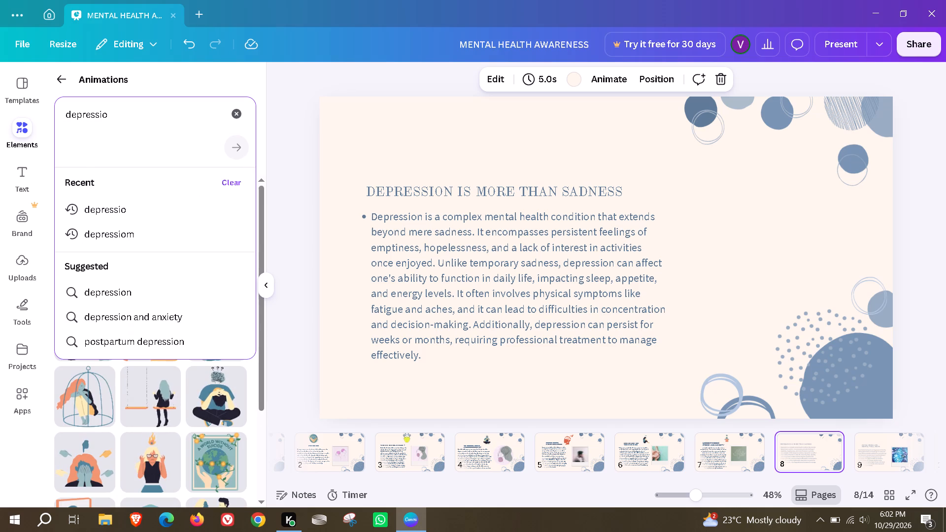
key("n")
key("Return")
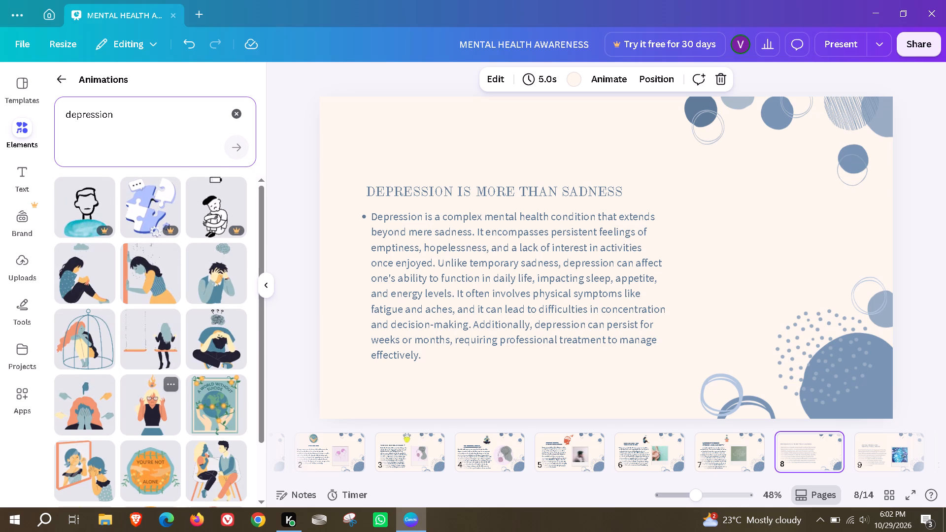
Add the animated sticker of a man holding his head under a brain cloud to page 8, shrunk and placed beside the paragraph.
left_click_drag(215, 284, 539, 165)
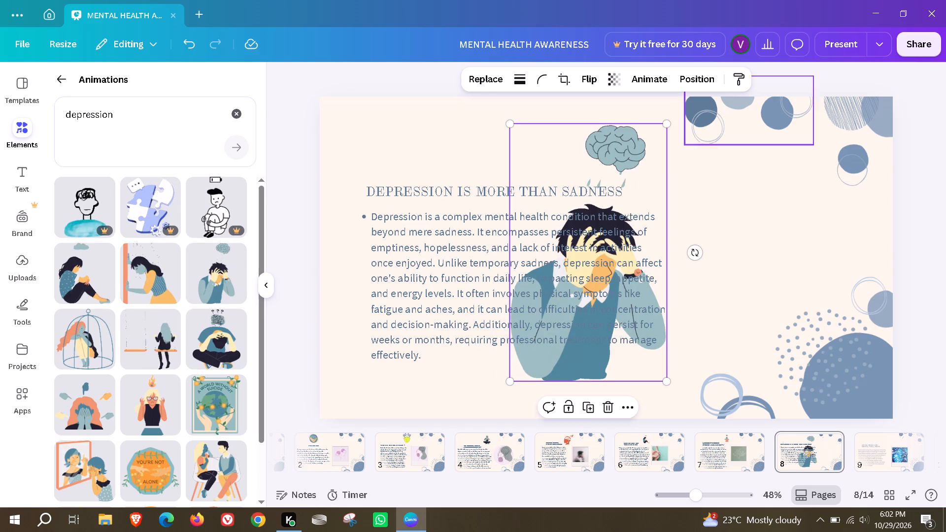
left_click_drag(663, 129, 591, 236)
left_click_drag(533, 372, 732, 315)
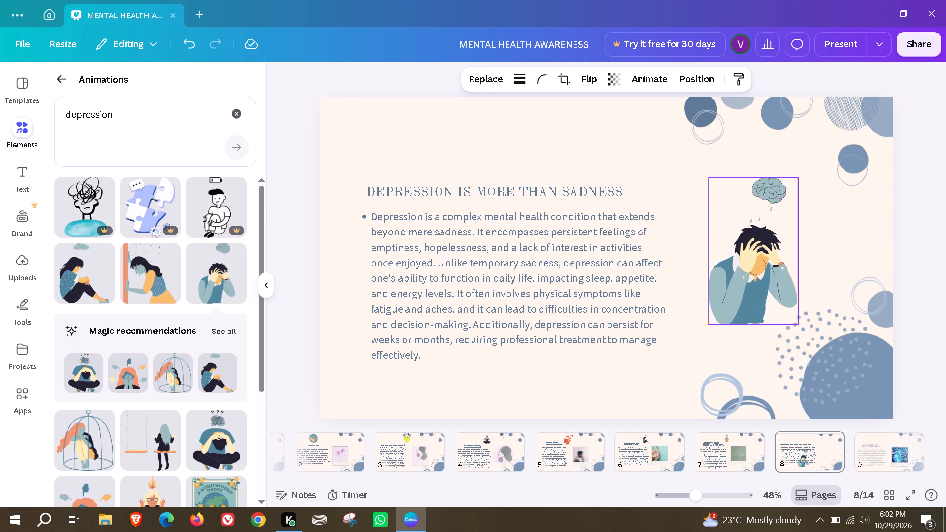
left_click_drag(732, 315, 730, 312)
left_click(671, 366)
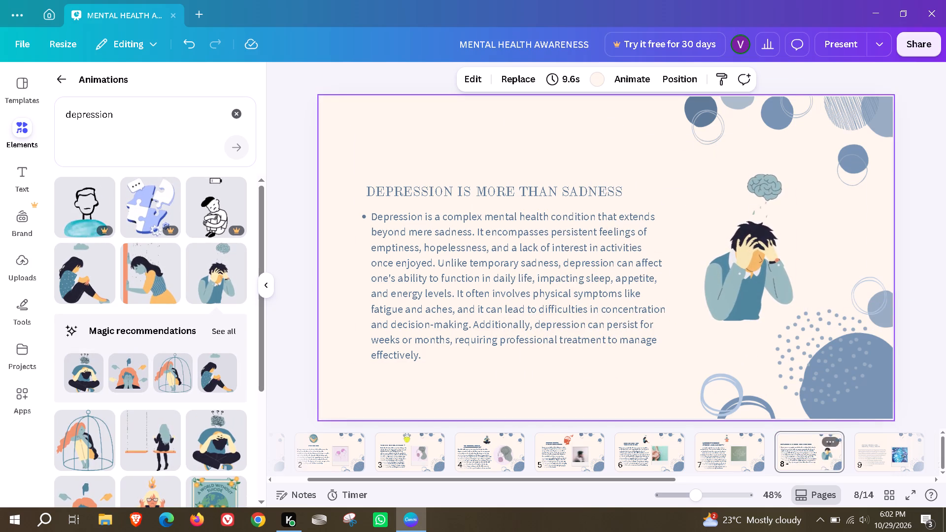
Open page 9, on social media and mental well-being, and search the animations for "social media".
left_click(866, 449)
left_click_drag(119, 119, 62, 111)
type("social mei")
key("BackSpace")
type("dia")
key("Return")
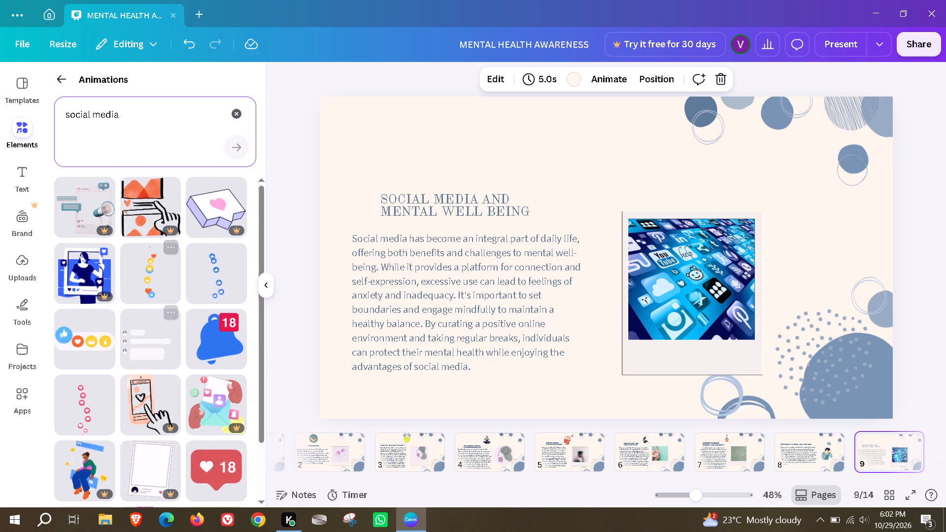
Add the animated sticker of a hand holding a pink phone to page 9, shrunk and placed beyond the heading's upper right.
scroll(141, 371, "down", 2)
scroll(115, 437, "down", 3)
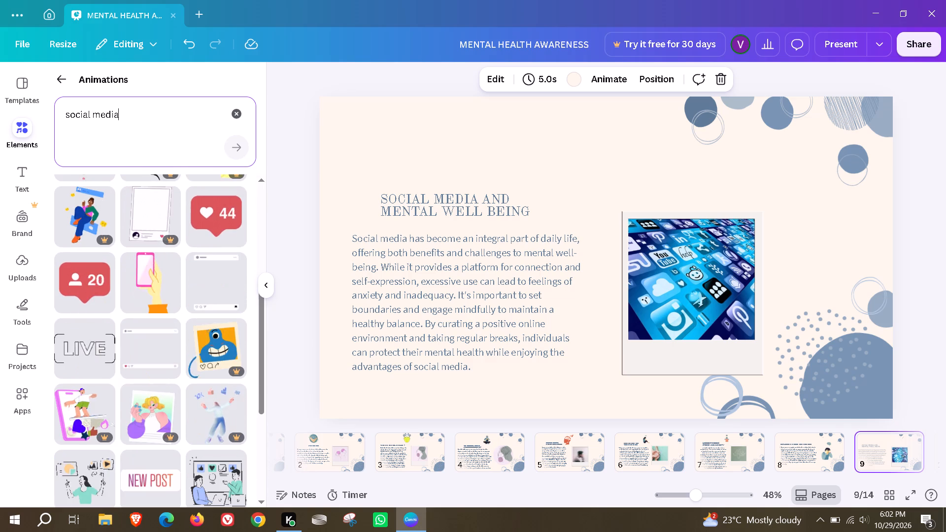
left_click_drag(150, 287, 469, 161)
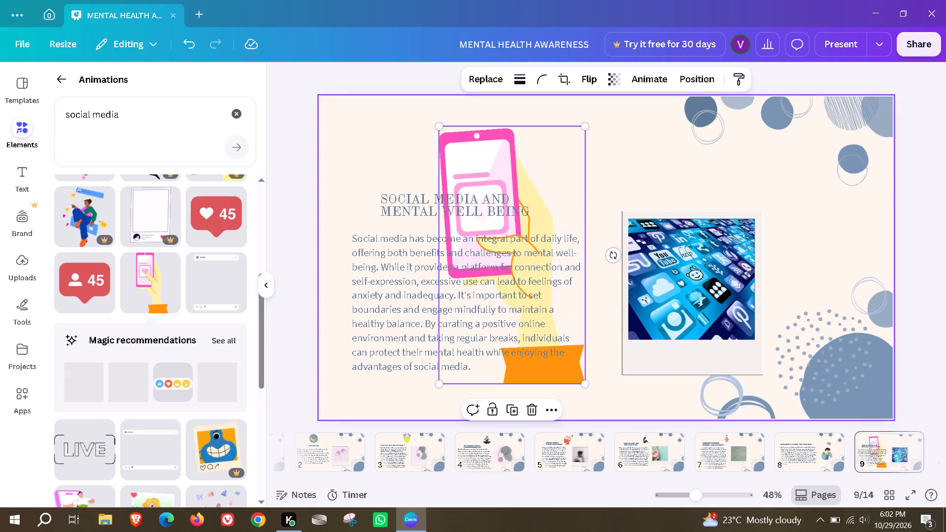
left_click(590, 126)
left_click(517, 160)
left_click_drag(581, 126, 578, 131)
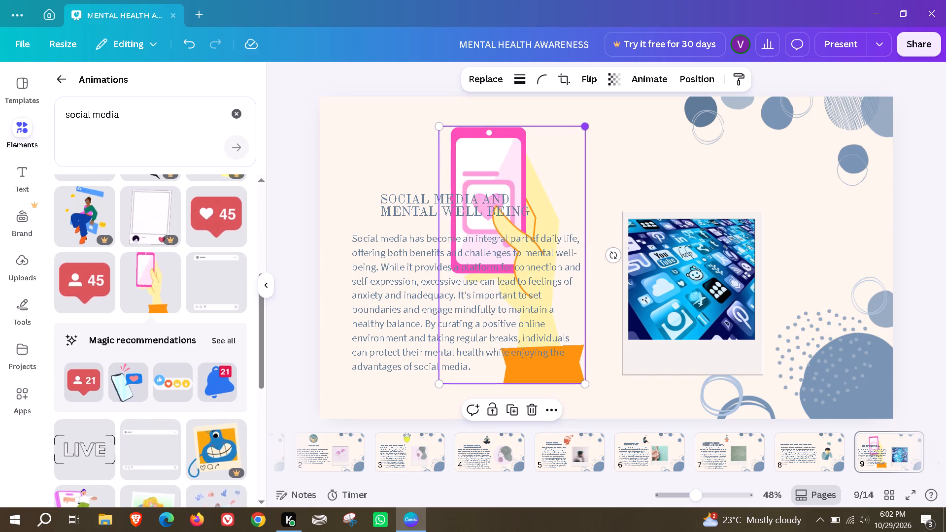
left_click_drag(578, 131, 505, 243)
left_click_drag(480, 383, 602, 245)
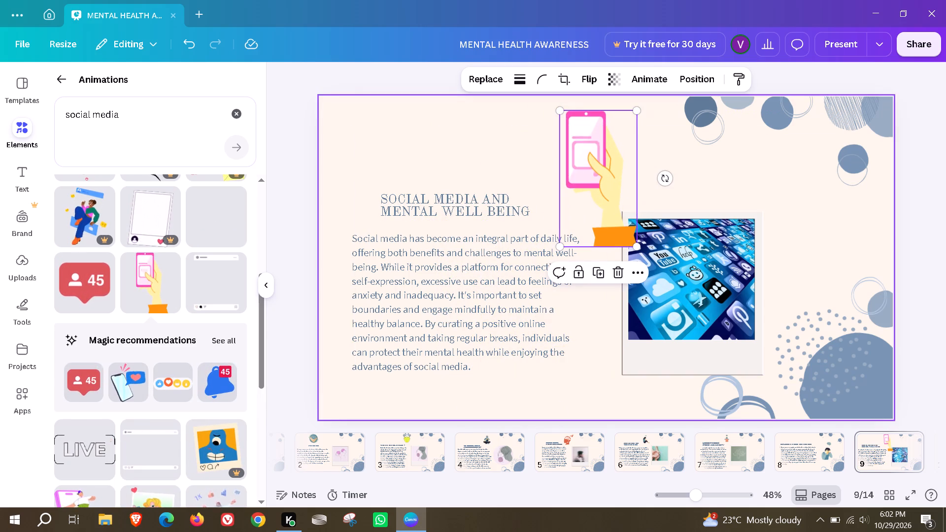
left_click_drag(639, 111, 597, 161)
left_click_drag(580, 212, 582, 169)
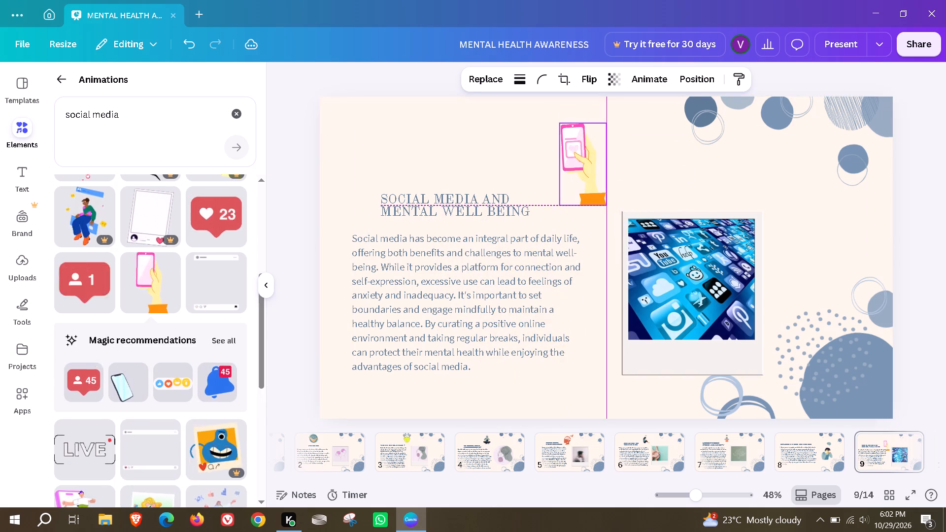
left_click_drag(582, 169, 585, 170)
Open page 10, on maintaining good mental health, and search the animations for "mental health".
scroll(834, 457, "down", 4)
left_click(717, 459)
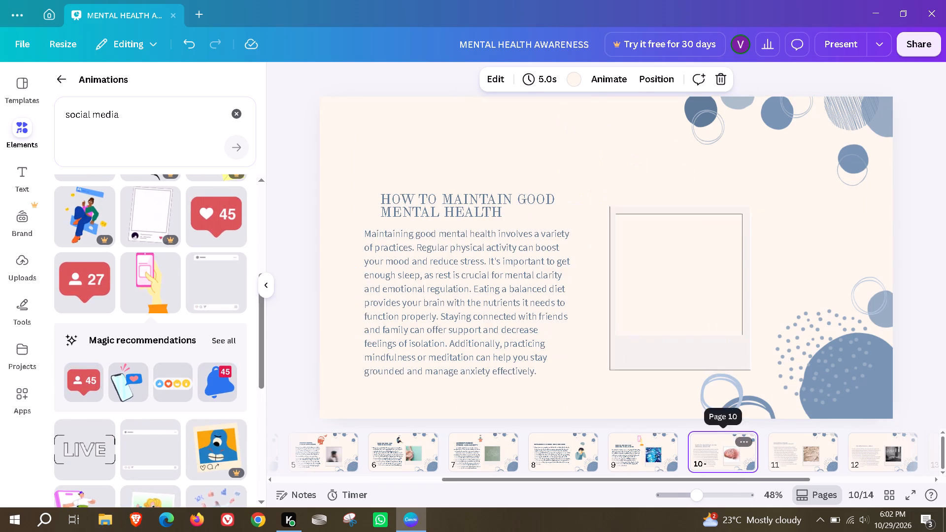
left_click_drag(131, 109, 57, 105)
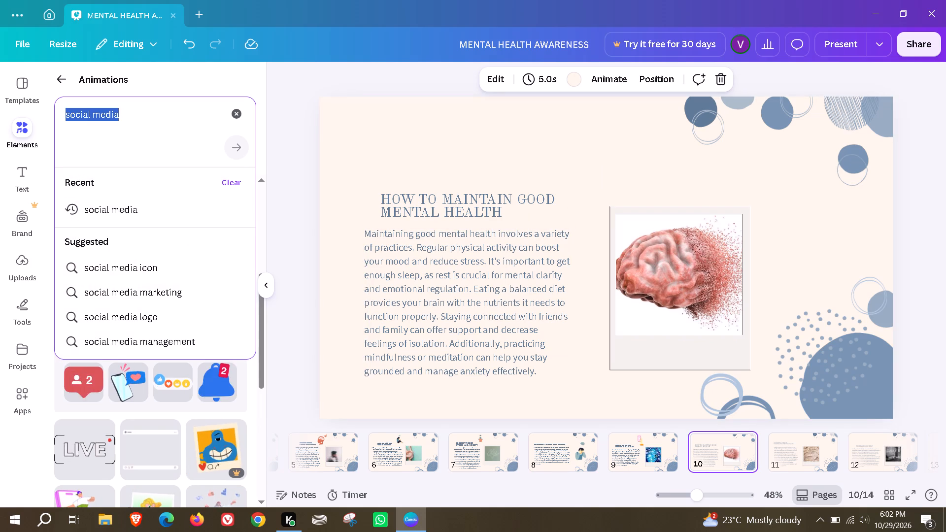
type("mental healt")
key("h")
key("Return")
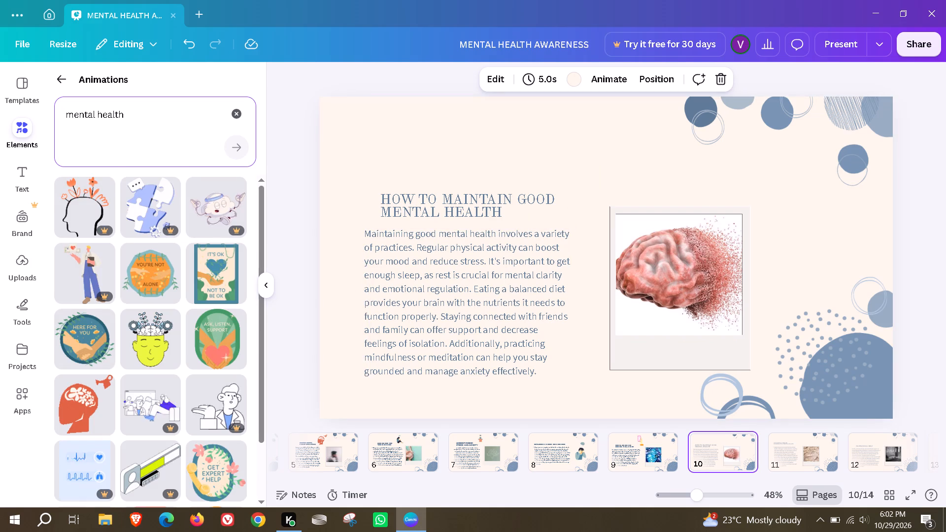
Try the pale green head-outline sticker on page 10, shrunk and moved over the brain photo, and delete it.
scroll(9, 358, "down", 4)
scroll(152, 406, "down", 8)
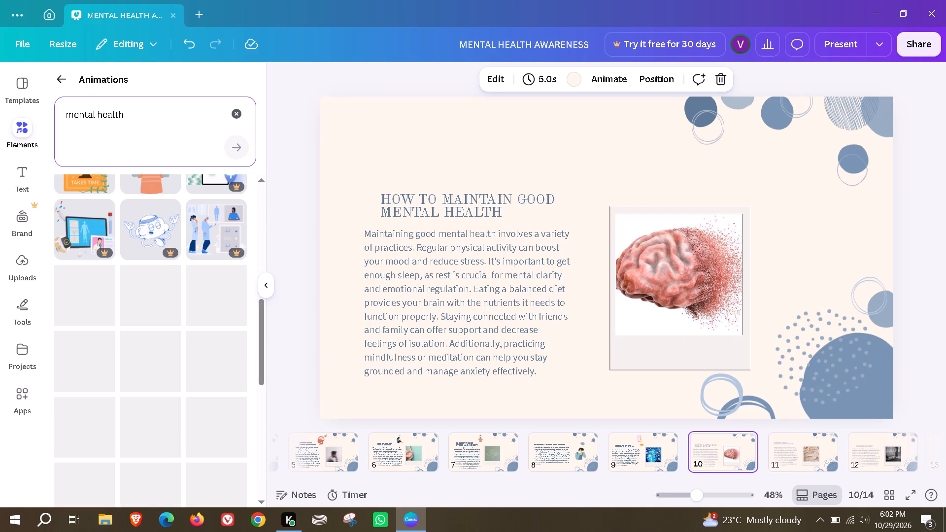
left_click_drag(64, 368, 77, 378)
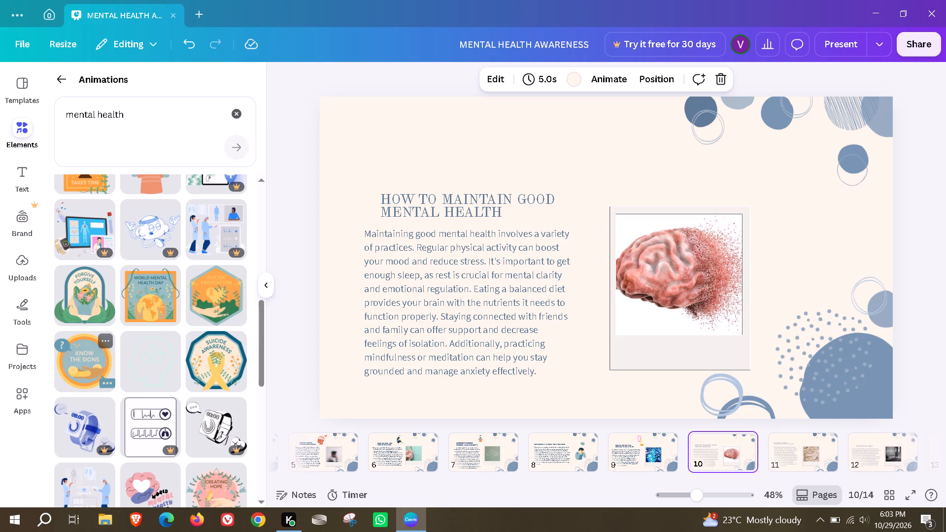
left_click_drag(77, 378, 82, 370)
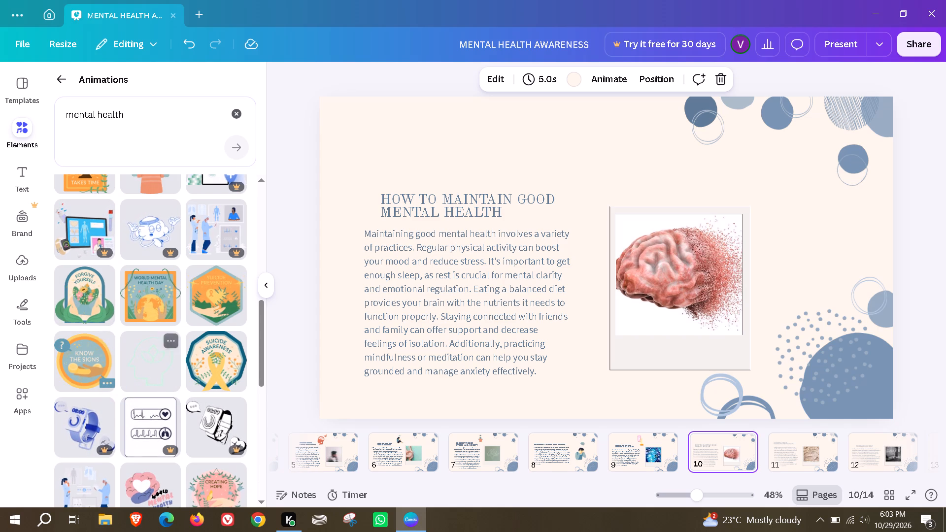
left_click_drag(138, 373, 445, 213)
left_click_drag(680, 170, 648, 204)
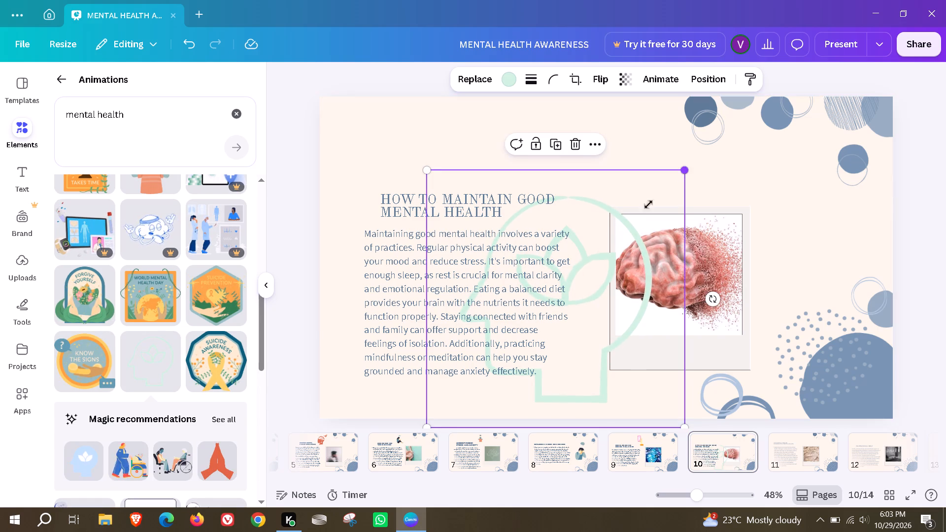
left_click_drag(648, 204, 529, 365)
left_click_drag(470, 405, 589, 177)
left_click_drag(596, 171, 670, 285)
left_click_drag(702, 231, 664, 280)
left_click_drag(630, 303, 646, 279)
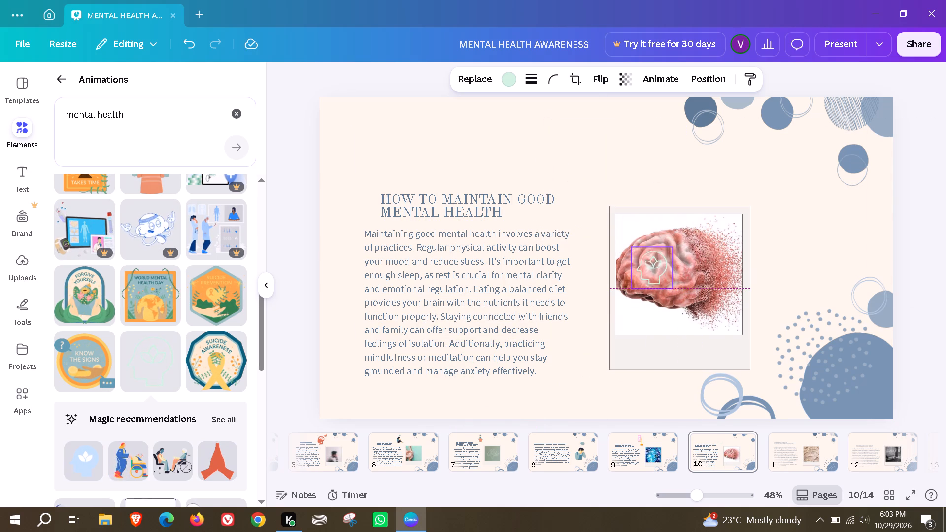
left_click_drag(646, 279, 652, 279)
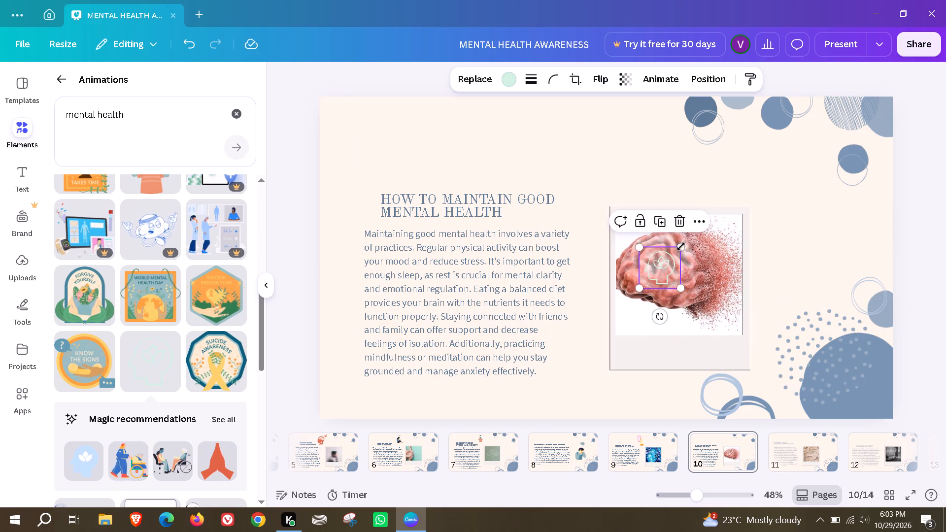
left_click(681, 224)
Add the "Forgive Yourself" animated sticker to page 10, shrunk and placed above the gap between the heading and the photo.
left_click_drag(102, 311, 111, 309)
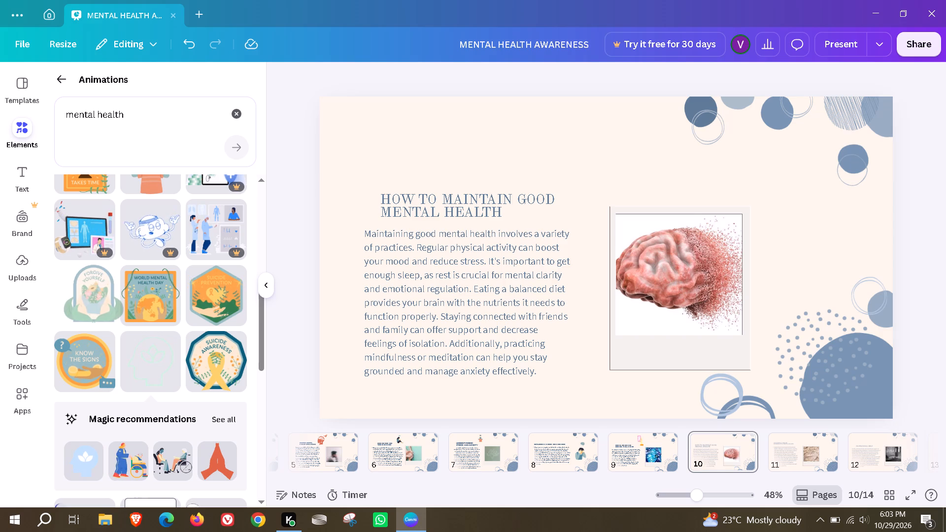
left_click_drag(111, 309, 517, 182)
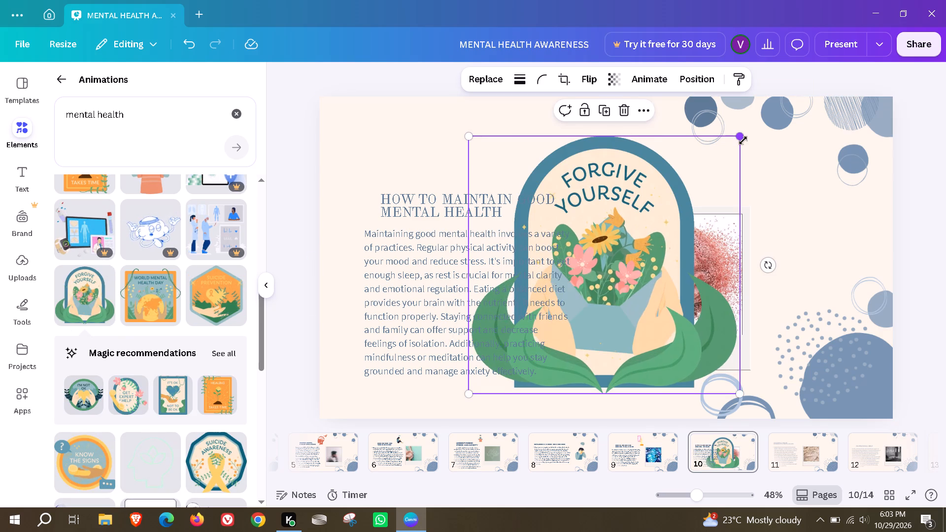
left_click_drag(743, 140, 581, 347)
left_click_drag(542, 385, 608, 227)
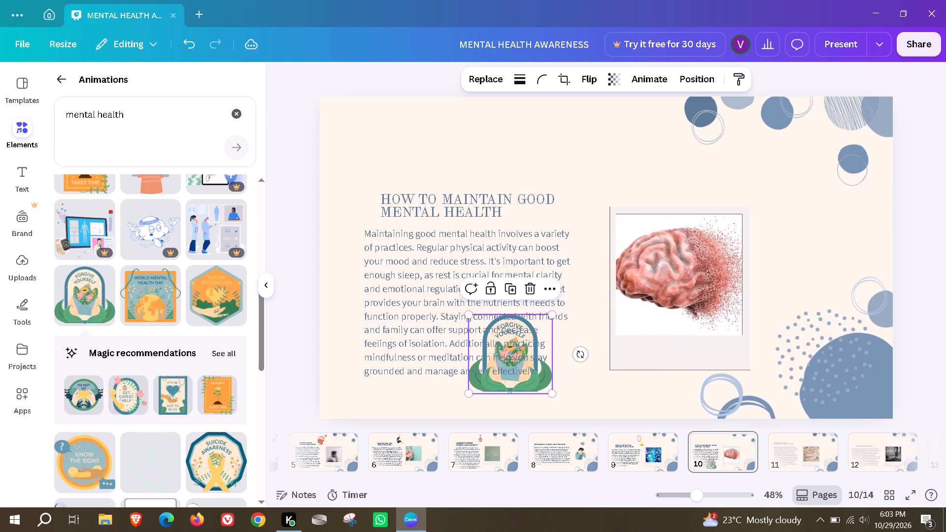
left_click_drag(608, 227, 620, 190)
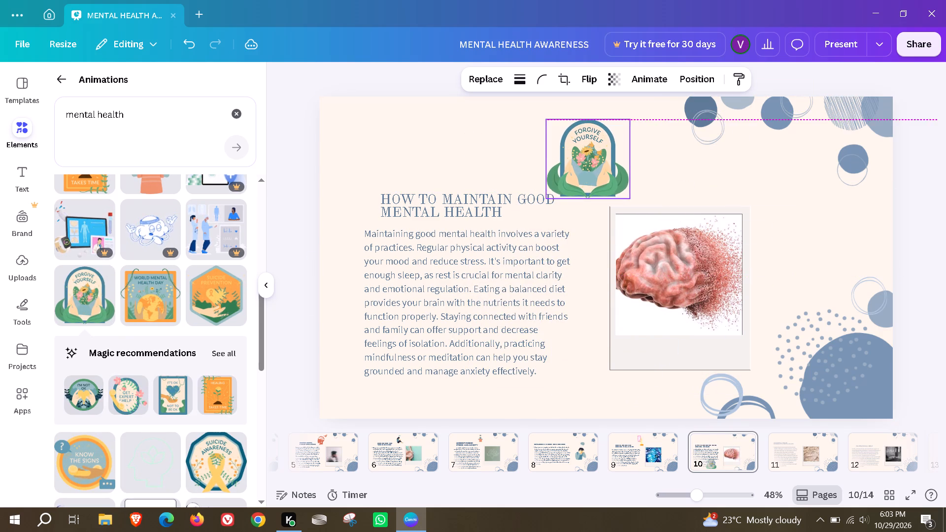
left_click_drag(620, 190, 629, 173)
left_click(698, 191)
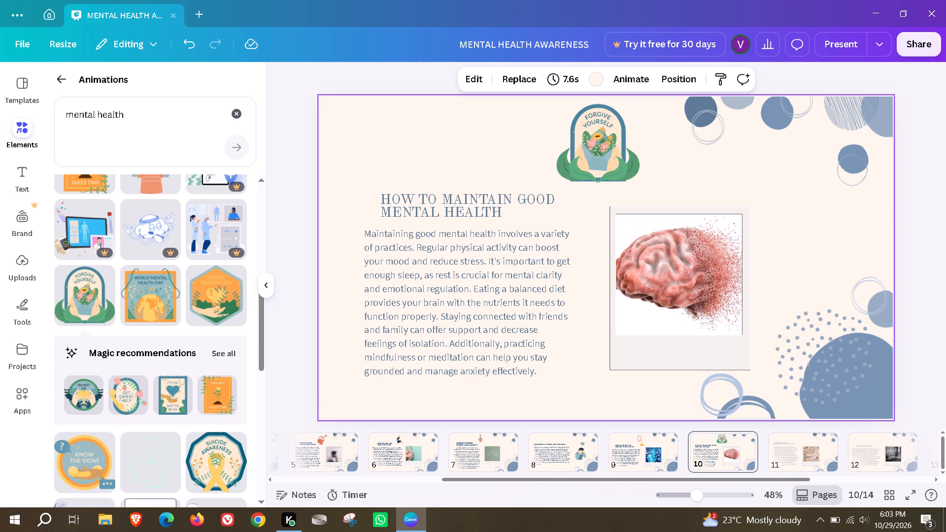
Open page 11, on supporting someone experiencing mental health challenges, and browse the suggested mental health stickers.
left_click(777, 461)
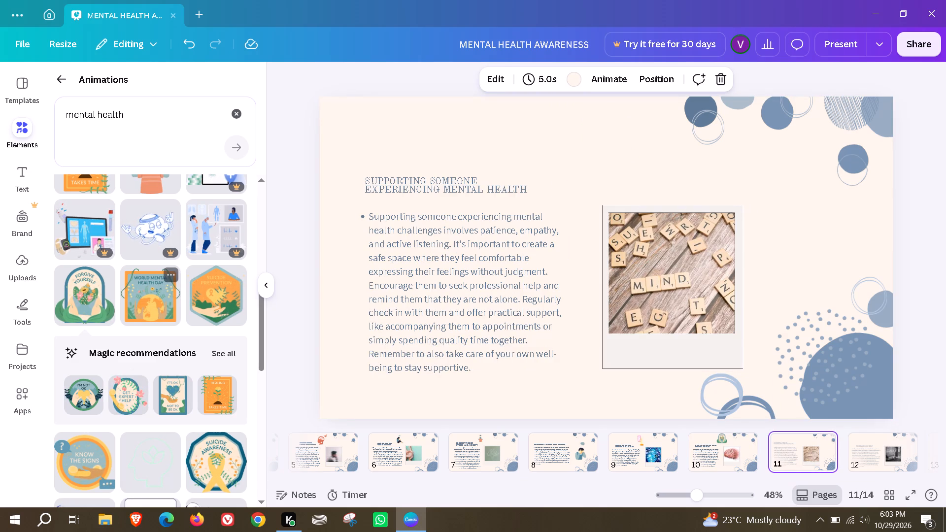
left_click_drag(144, 313, 152, 304)
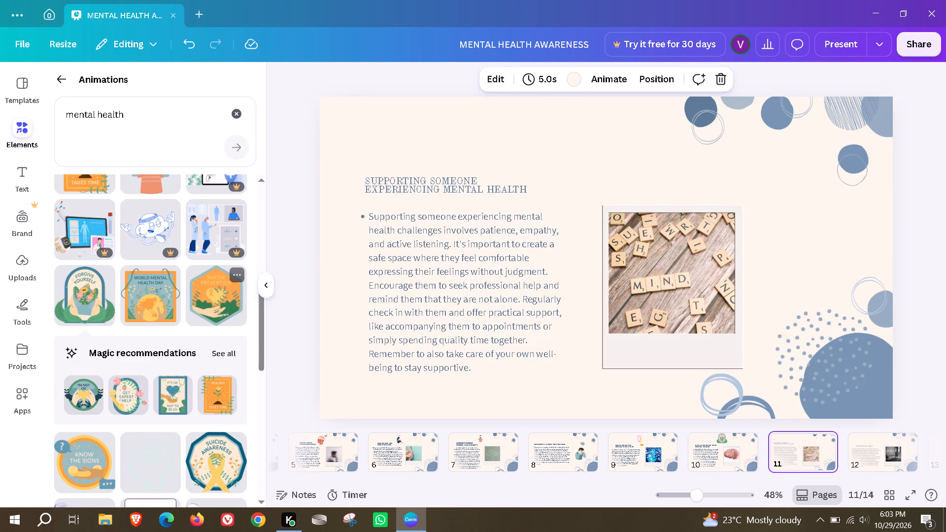
scroll(172, 351, "down", 2)
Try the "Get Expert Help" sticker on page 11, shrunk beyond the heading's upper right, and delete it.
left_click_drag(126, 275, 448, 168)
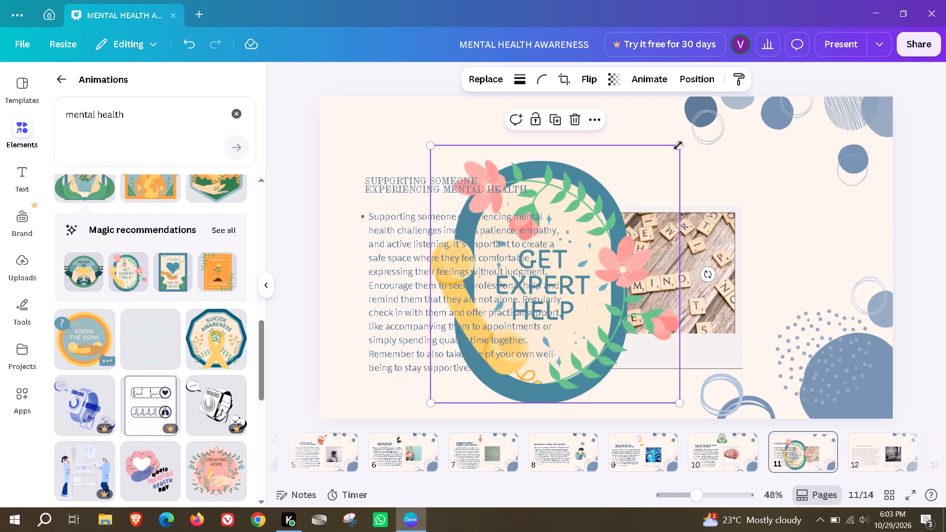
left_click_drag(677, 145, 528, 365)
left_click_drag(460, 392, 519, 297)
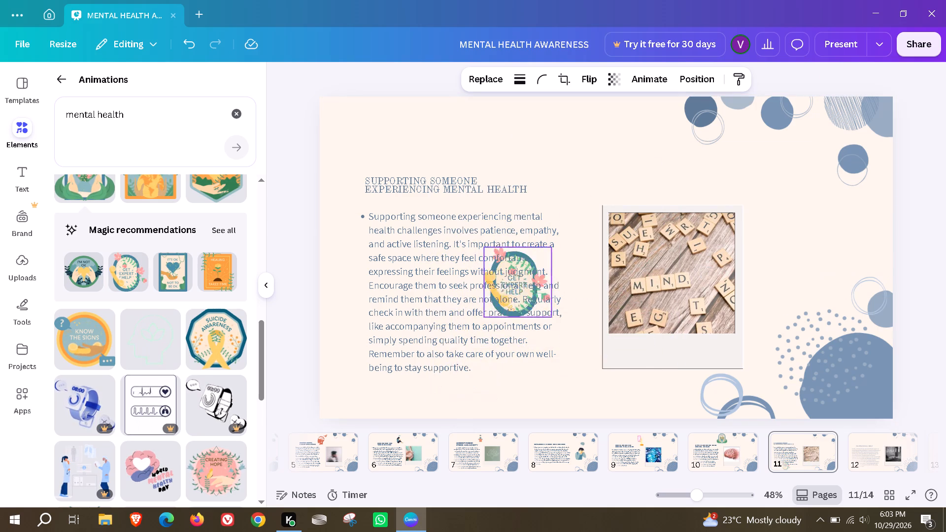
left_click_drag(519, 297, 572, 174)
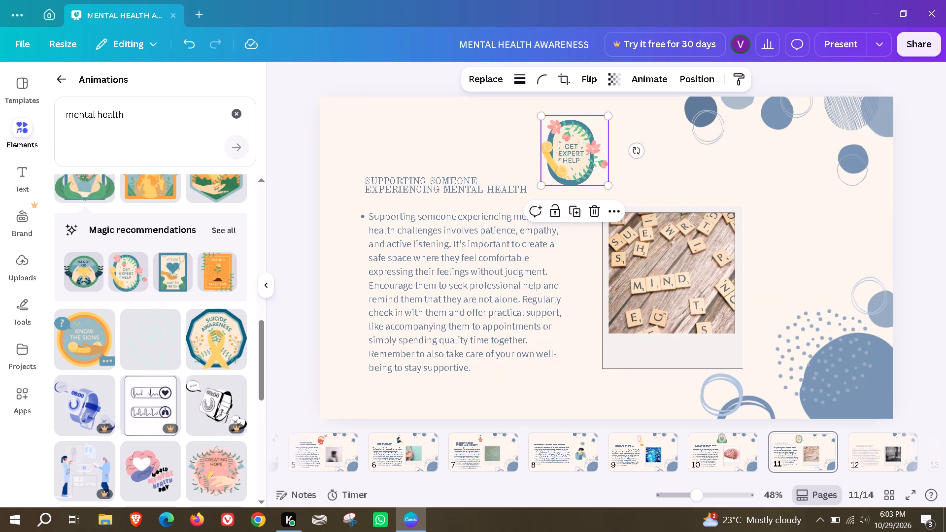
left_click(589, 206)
Add the "It's OK Not to Be OK" animated sticker to page 11, shrunk and placed beyond the heading's upper right.
left_click_drag(171, 284, 523, 188)
left_click_drag(695, 157, 566, 360)
left_click_drag(526, 396, 561, 200)
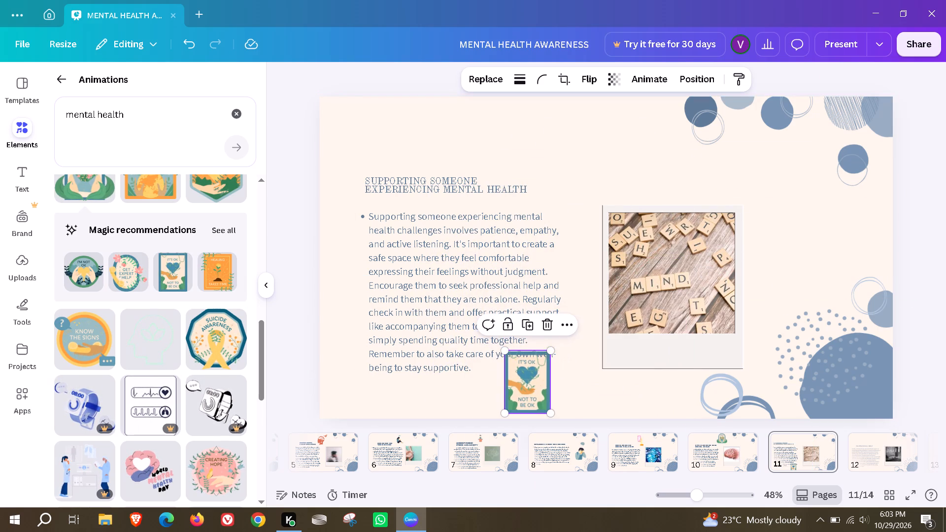
left_click_drag(561, 200, 572, 171)
Add the "Get Expert Help" animated sticker to page 12, shrunk and placed above the gap between the heading and the photo.
left_click(851, 462)
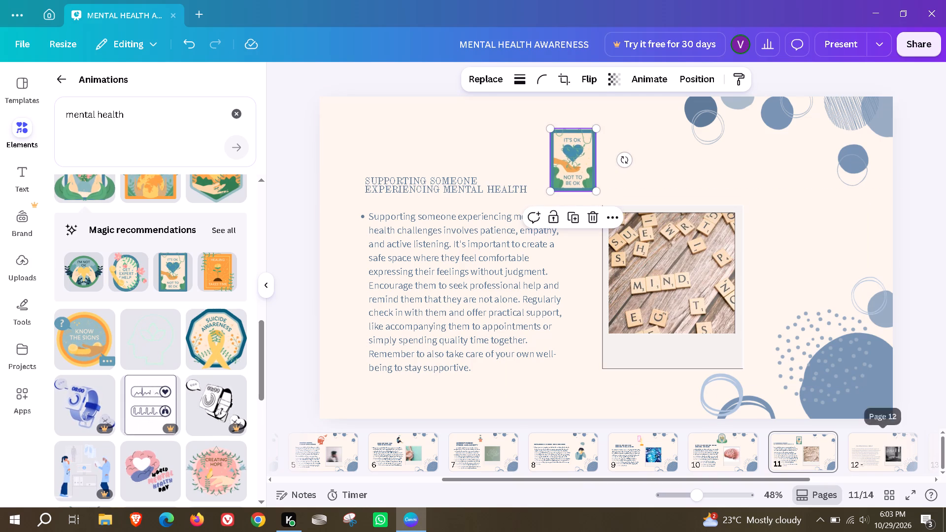
left_click_drag(134, 279, 538, 105)
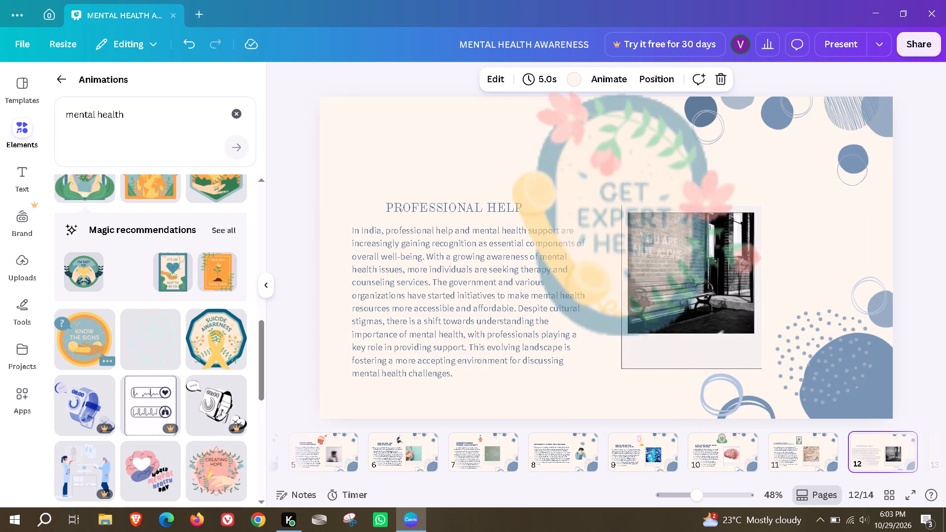
left_click_drag(760, 80, 617, 271)
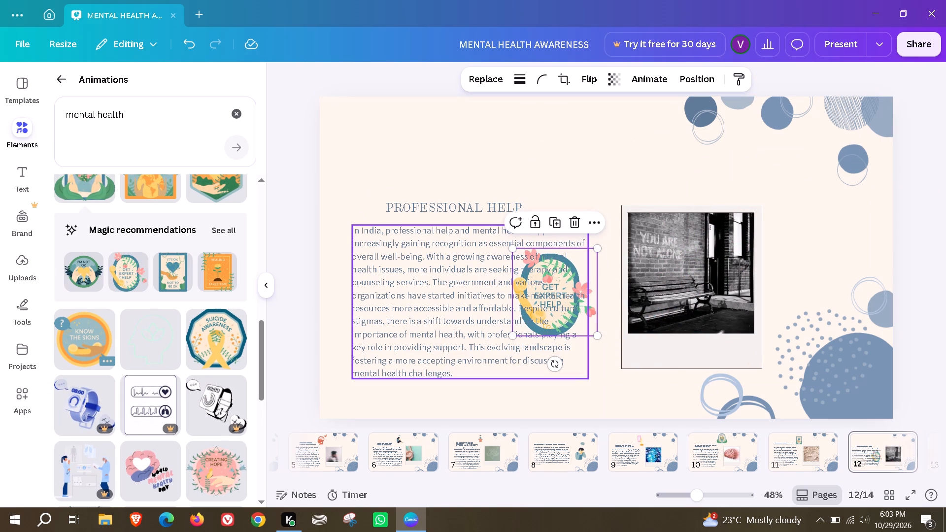
left_click_drag(587, 327, 616, 186)
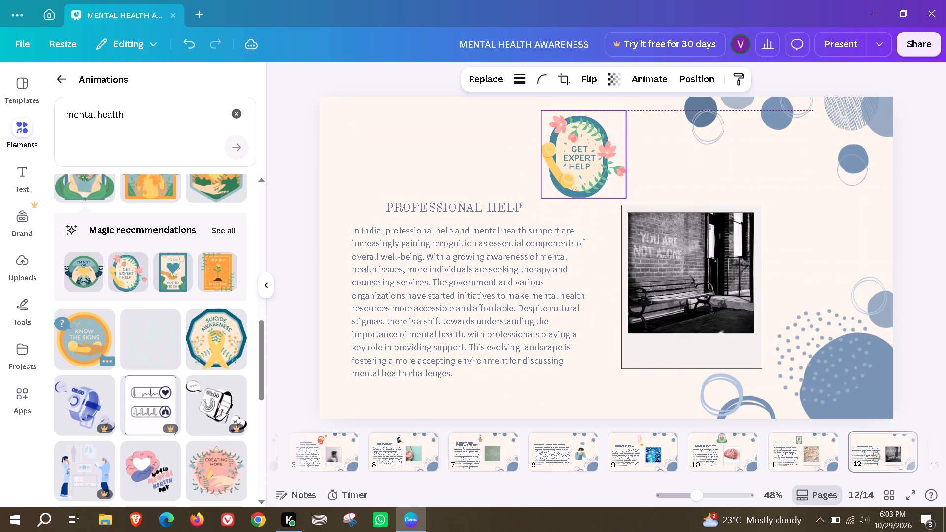
left_click_drag(616, 186, 619, 186)
left_click(716, 178)
Shrink the "Conclusion" heading on page 13 to about size 38.7 and centre it just above the paragraph.
scroll(894, 472, "down", 3)
left_click(768, 447)
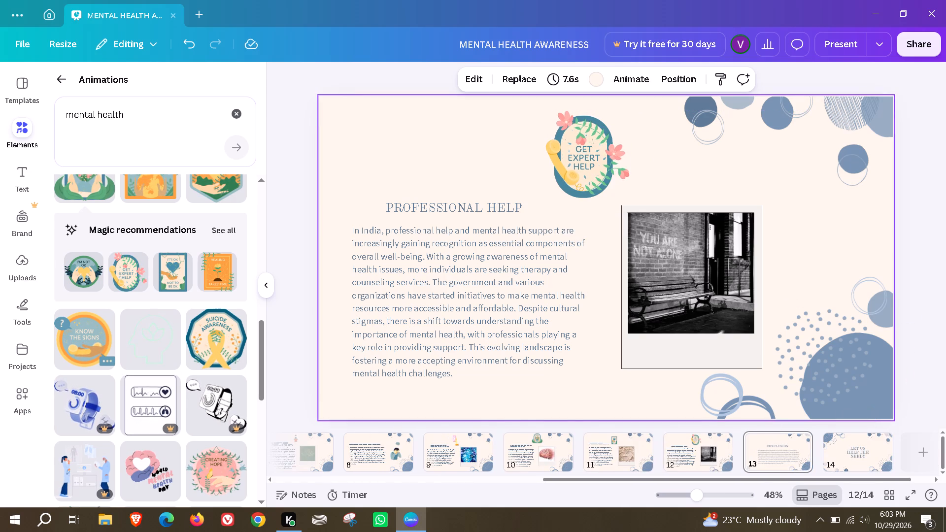
left_click(604, 210)
left_click_drag(697, 220, 685, 220)
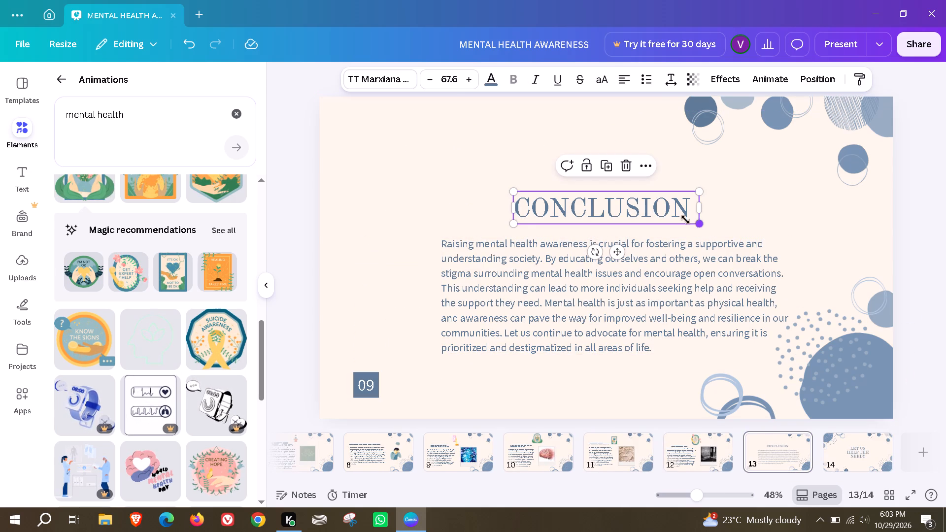
left_click_drag(685, 220, 618, 206)
left_click_drag(593, 196, 635, 212)
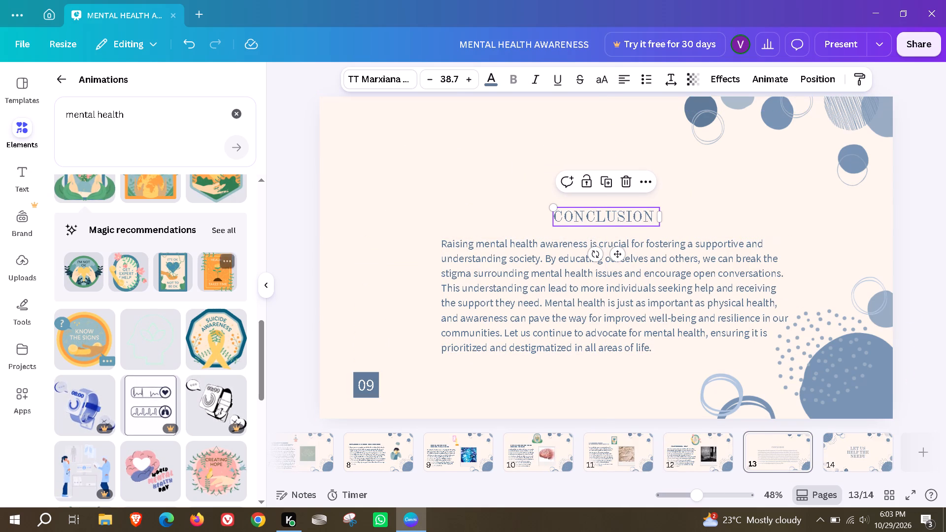
Add the "We Fight Together" animated sticker to page 13, shrunk and placed left of the paragraph, above the 09 box.
scroll(160, 360, "down", 4)
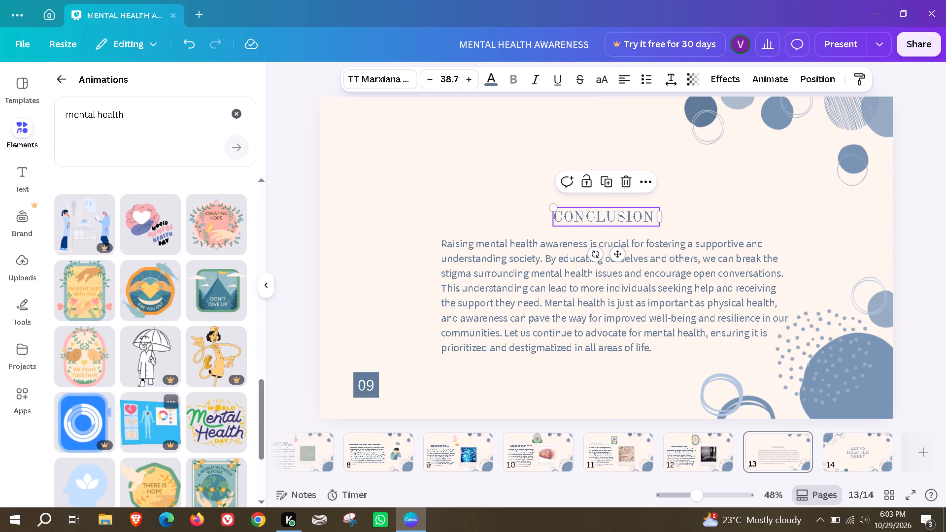
left_click_drag(62, 365, 367, 183)
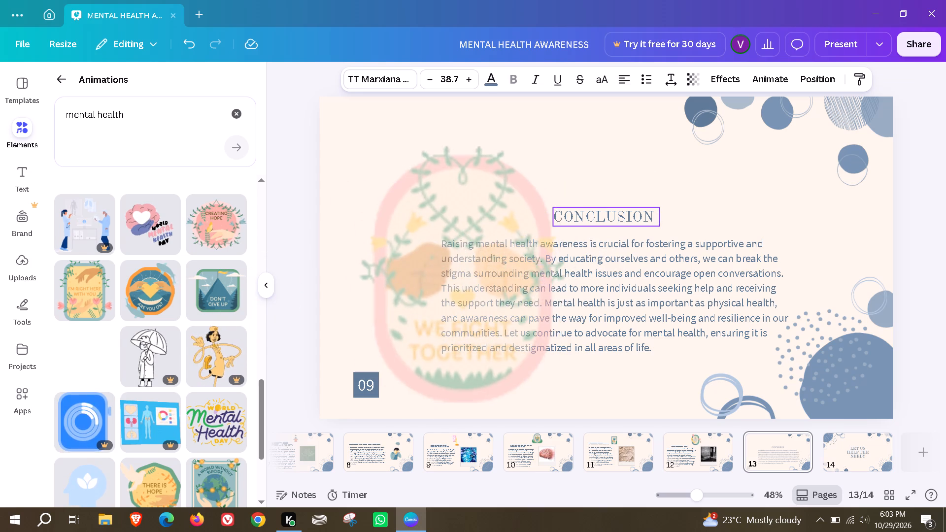
left_click_drag(567, 143, 458, 310)
left_click_drag(413, 357, 385, 291)
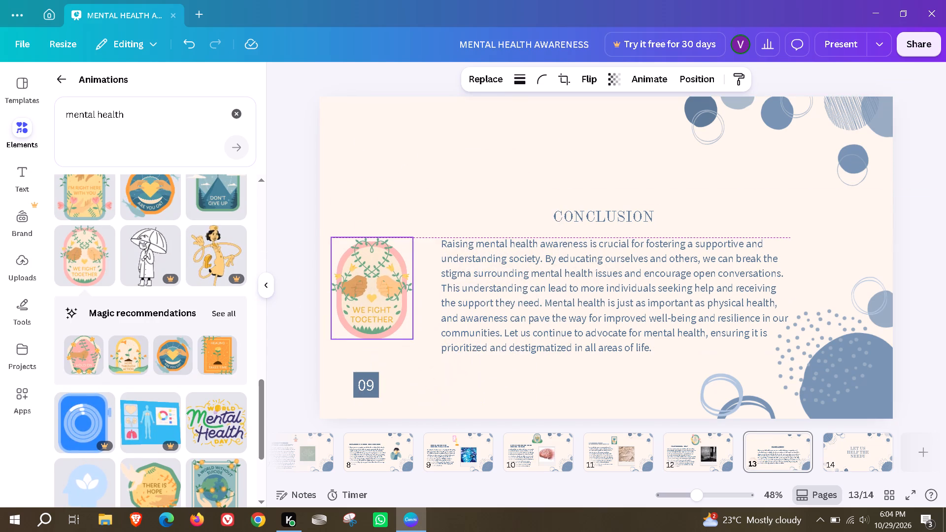
left_click_drag(385, 291, 390, 294)
Add the "There Is Hope" animated sticker to page 14, shrunk and placed left of the "Let Us Help the Needy" text.
left_click(839, 457)
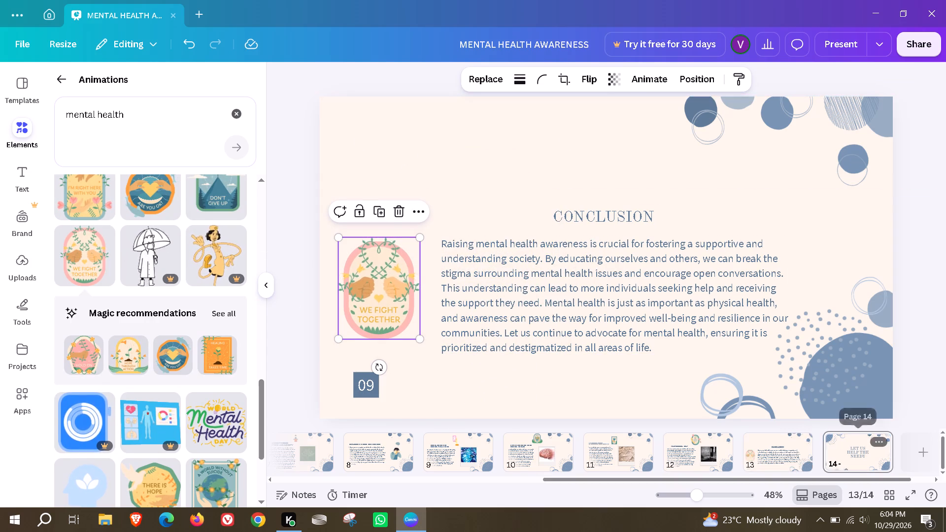
scroll(121, 376, "down", 2)
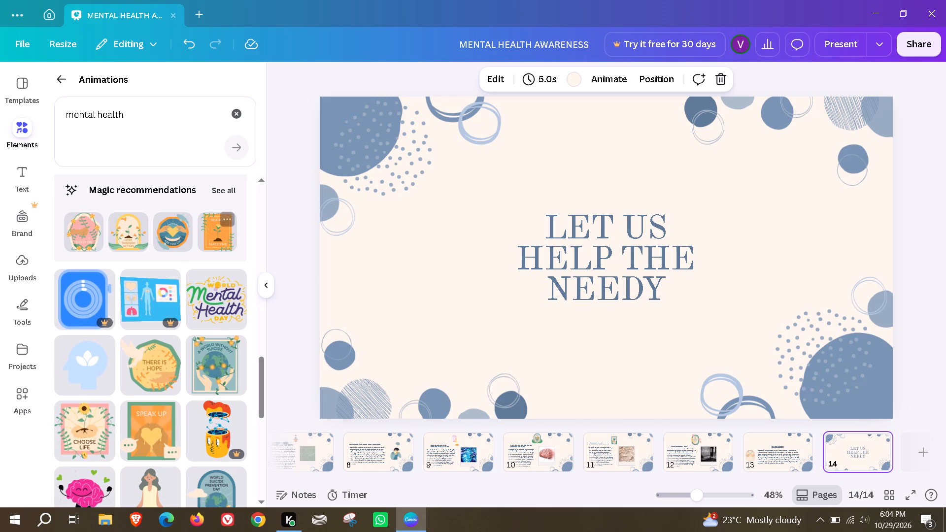
left_click_drag(215, 242, 187, 251)
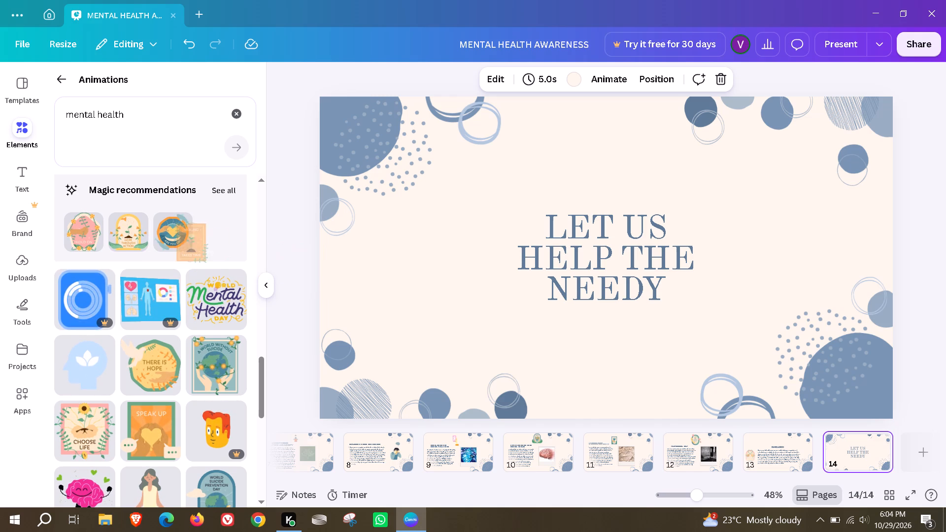
left_click_drag(187, 251, 203, 247)
left_click_drag(162, 359, 497, 169)
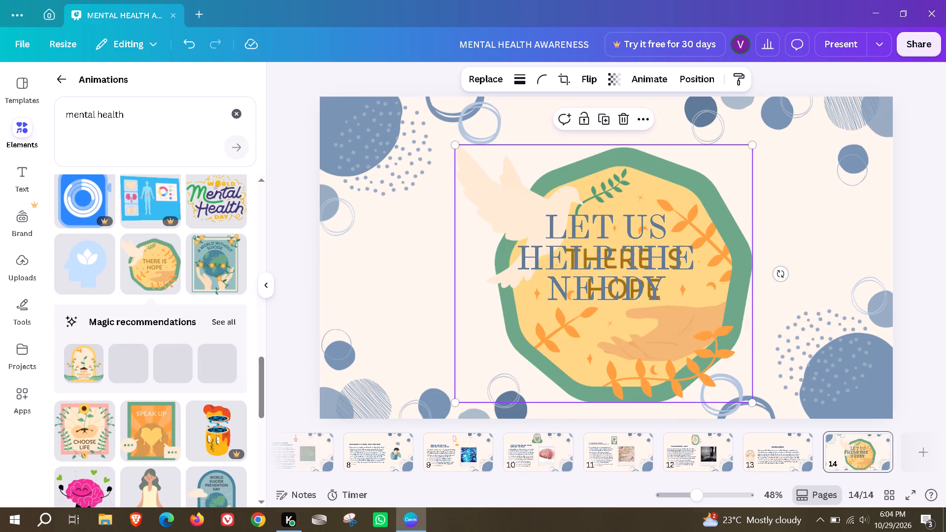
left_click_drag(754, 147, 552, 367)
left_click_drag(490, 373, 454, 253)
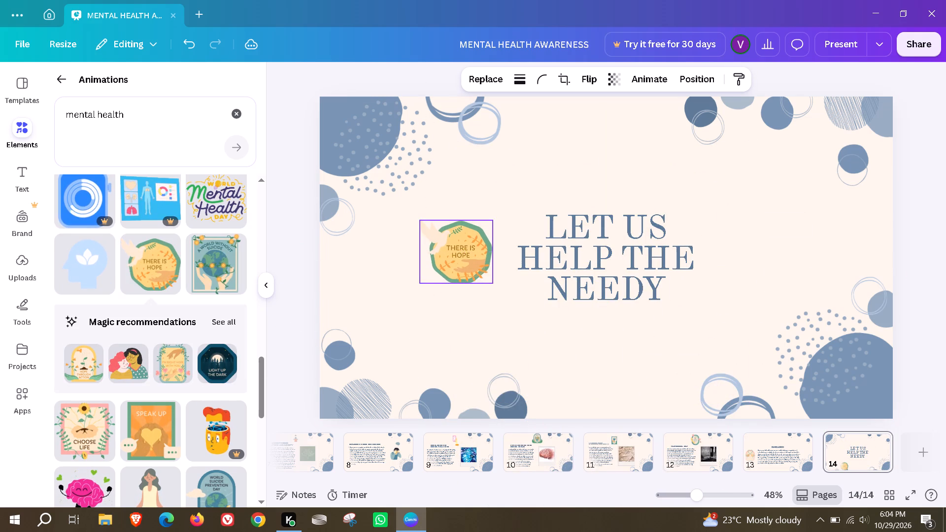
left_click_drag(454, 253, 455, 256)
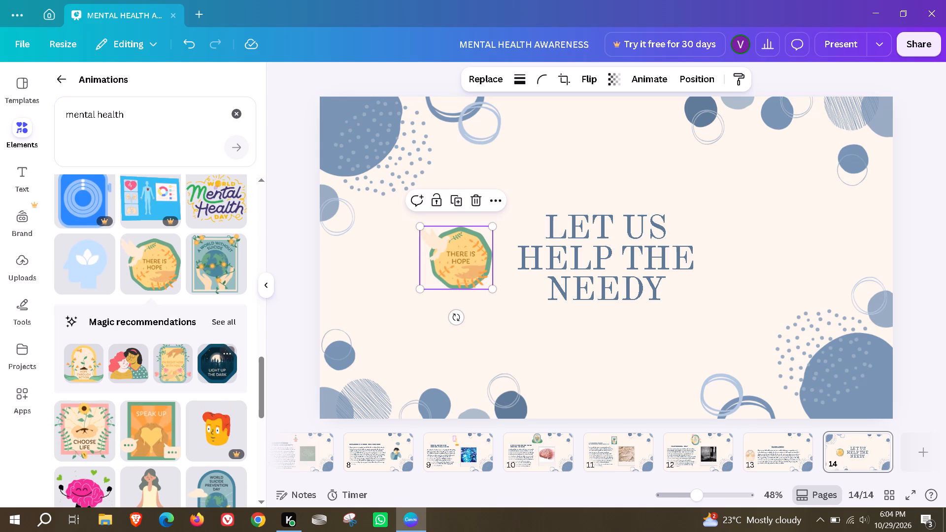
Add the "Light Up the Dark" sticker to page 14, right of the closing text, shrunk to match the "There Is Hope" sticker's height.
left_click_drag(216, 374, 558, 168)
left_click_drag(795, 137, 645, 337)
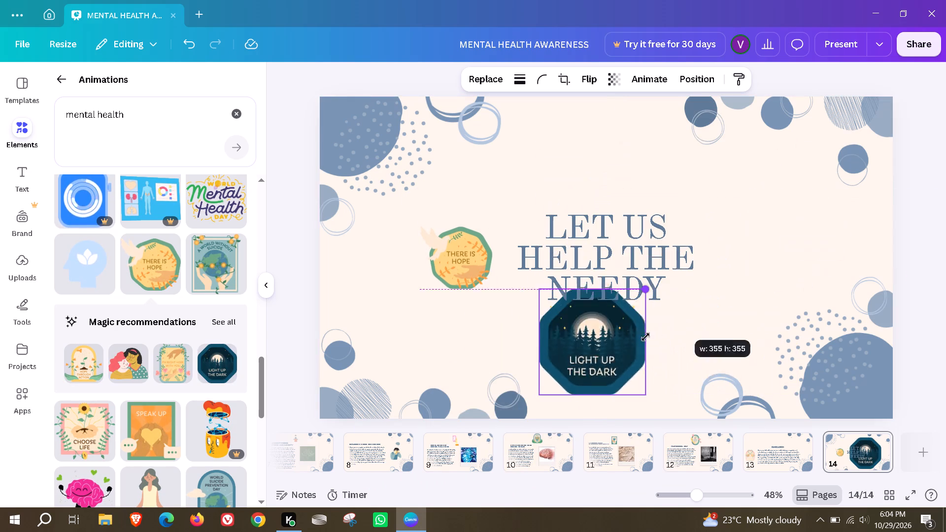
left_click_drag(645, 337, 631, 346)
left_click_drag(579, 367, 767, 259)
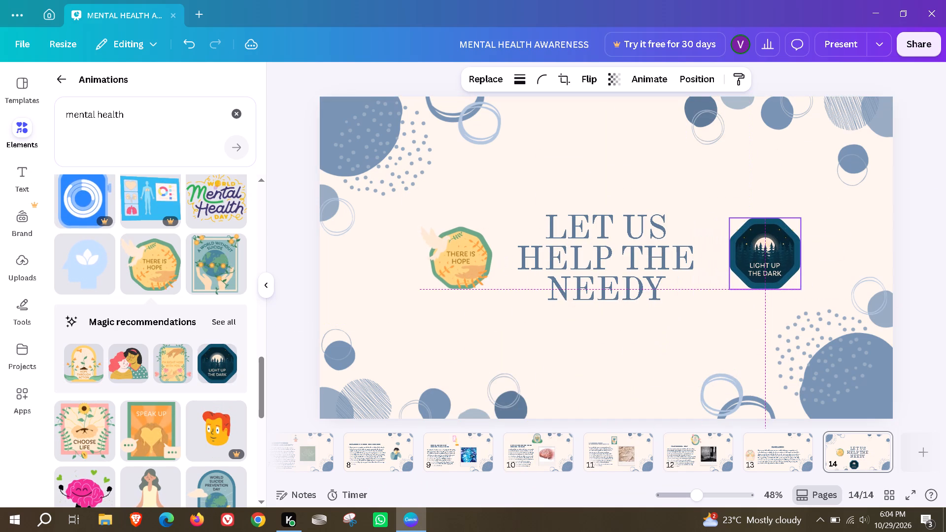
left_click_drag(767, 259, 761, 260)
left_click(657, 366)
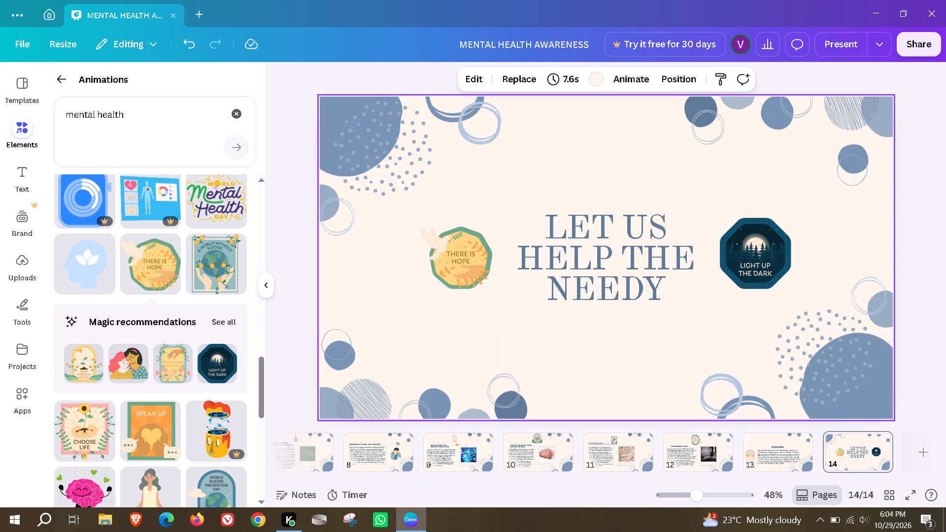
left_click(791, 279)
left_click_drag(794, 216, 790, 225)
left_click(679, 371)
Review pages 1 to 14 in order, checking each page's text, photo and sticker layout.
scroll(783, 462, "up", 8)
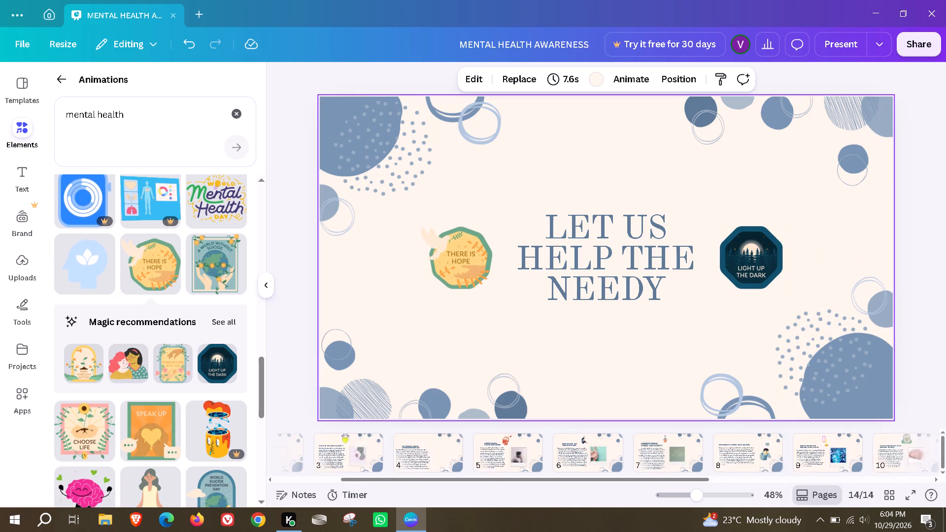
scroll(783, 462, "up", 14)
left_click(308, 446)
left_click(399, 452)
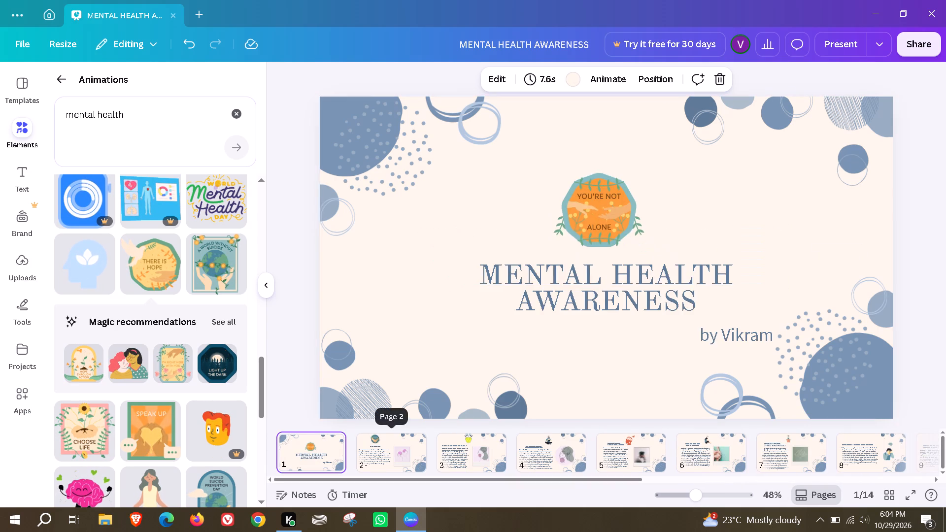
left_click(480, 457)
left_click(538, 454)
left_click(617, 453)
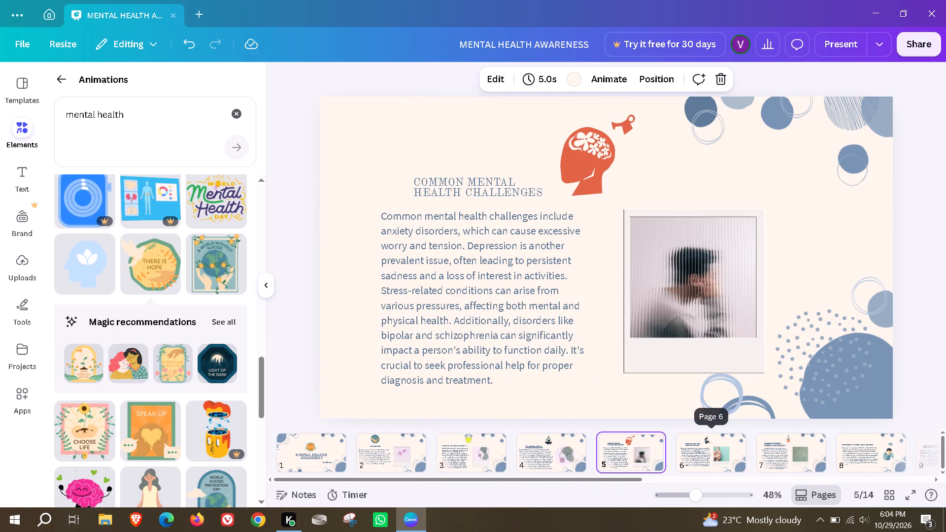
left_click(689, 460)
scroll(725, 460, "down", 2)
left_click(697, 451)
left_click(758, 453)
scroll(737, 465, "down", 2)
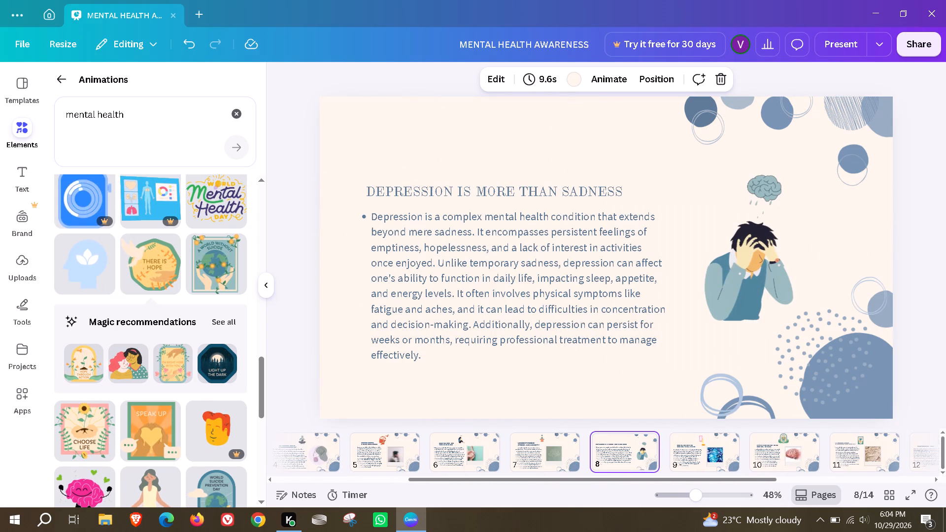
left_click(690, 447)
left_click(768, 450)
scroll(775, 453, "down", 2)
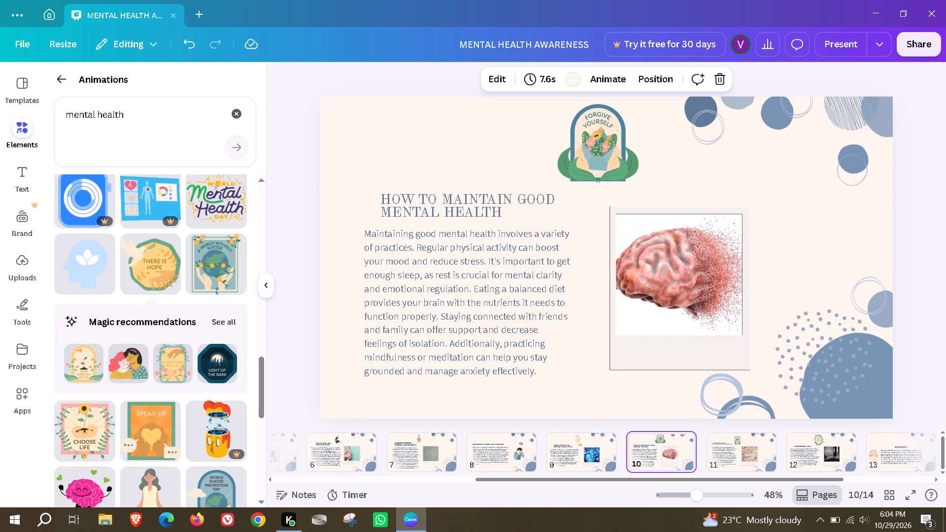
left_click(752, 455)
left_click(817, 444)
scroll(791, 458, "down", 3)
left_click(735, 445)
left_click(802, 450)
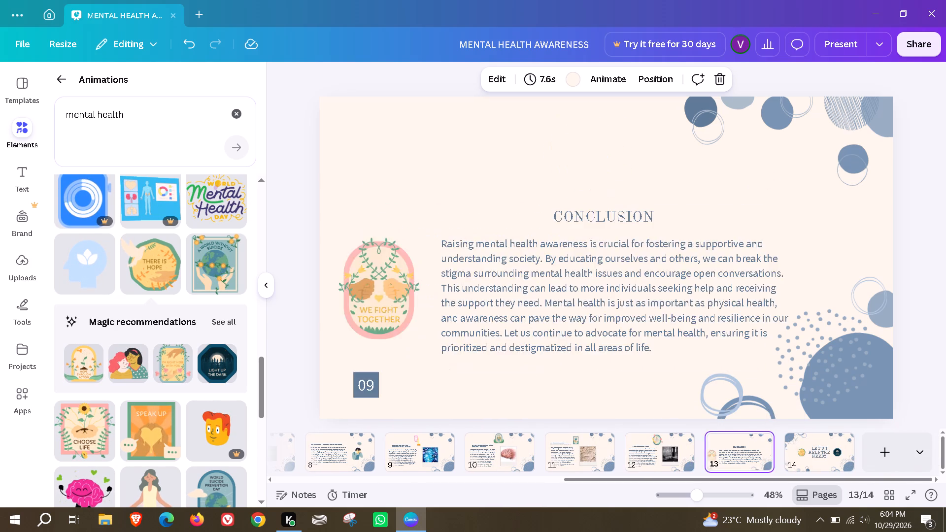
scroll(704, 453, "down", 2)
scroll(704, 453, "up", 16)
Download all pages as a digital PDF and save it as MENTAL HEALTH AWARENESS.pdf in the Downloads folder.
left_click(922, 47)
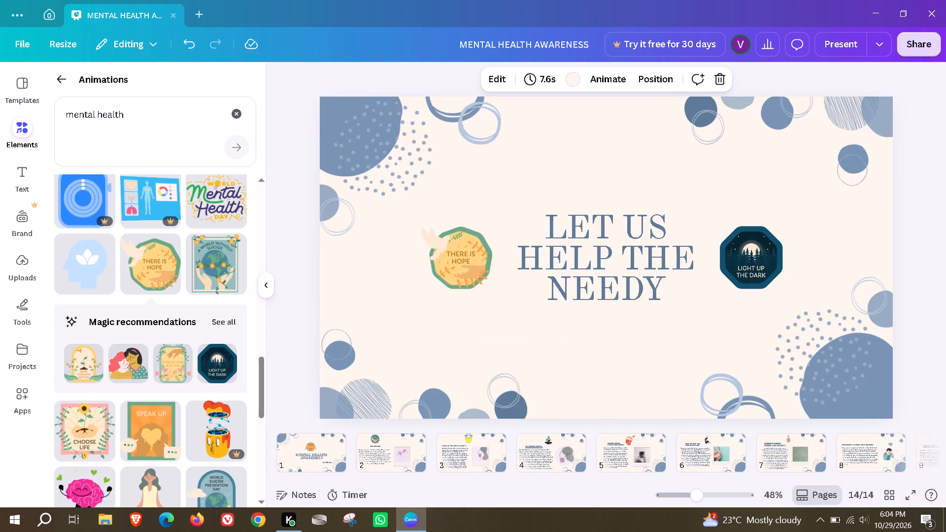
left_click(732, 317)
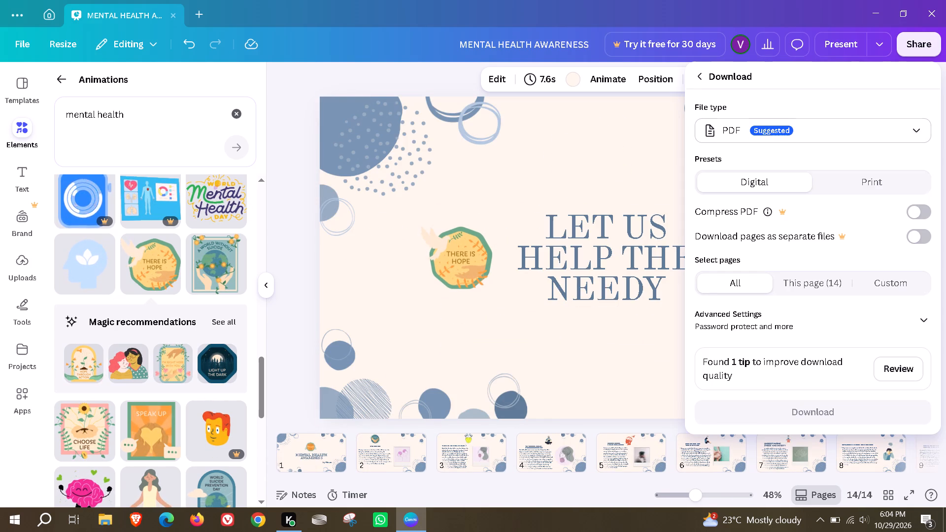
left_click(798, 414)
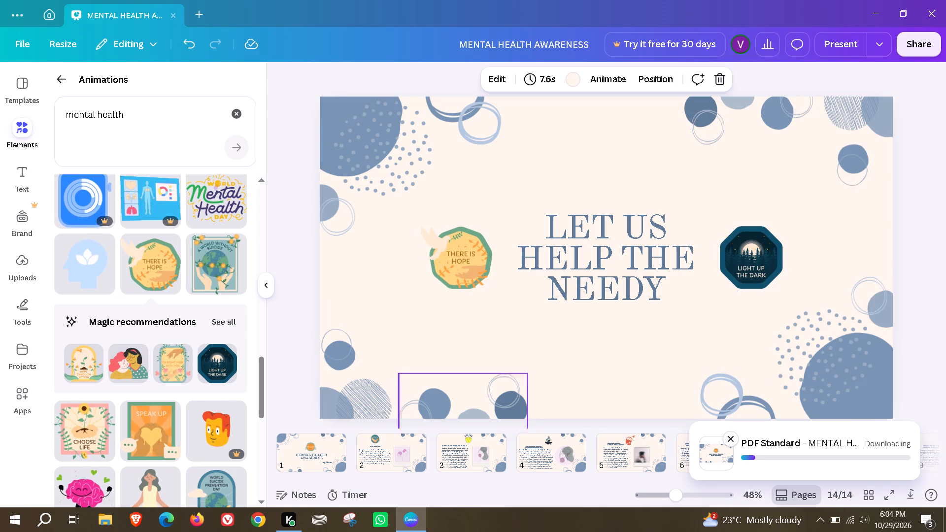
scroll(209, 345, "down", 7)
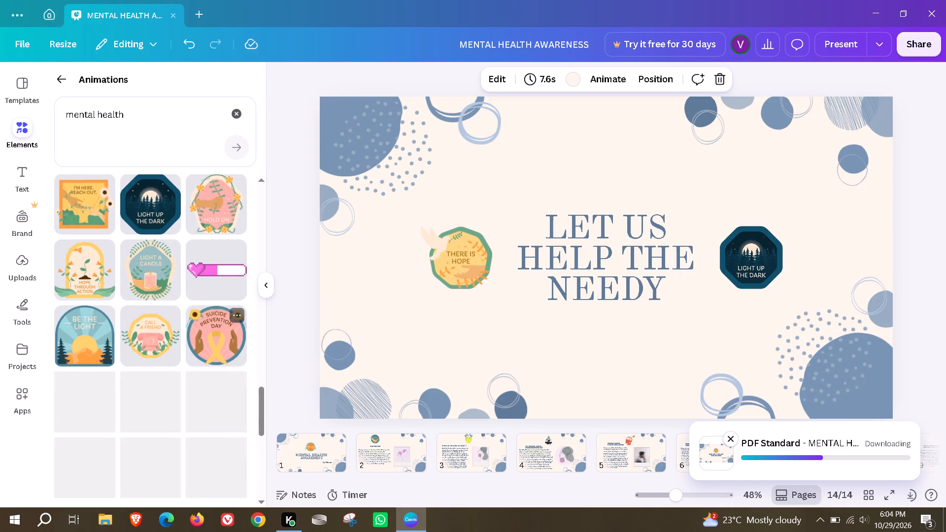
scroll(198, 361, "up", 9)
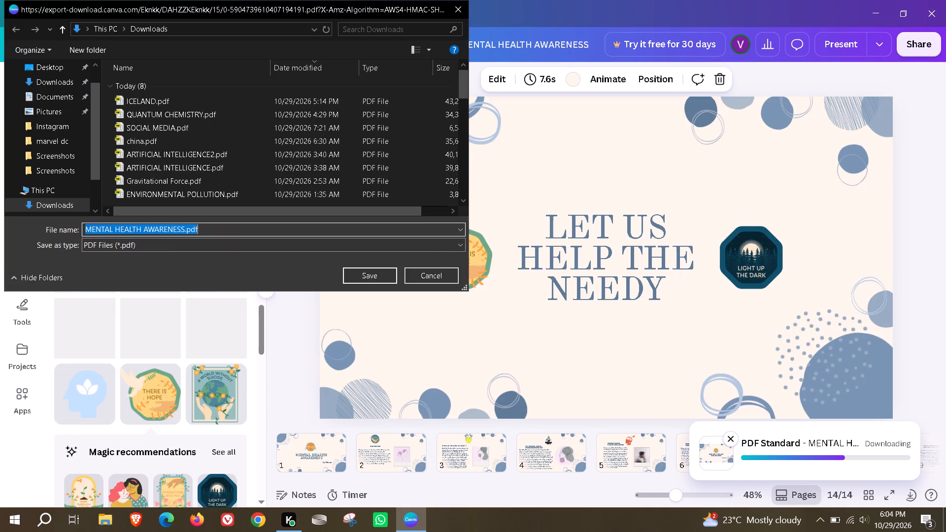
left_click(387, 283)
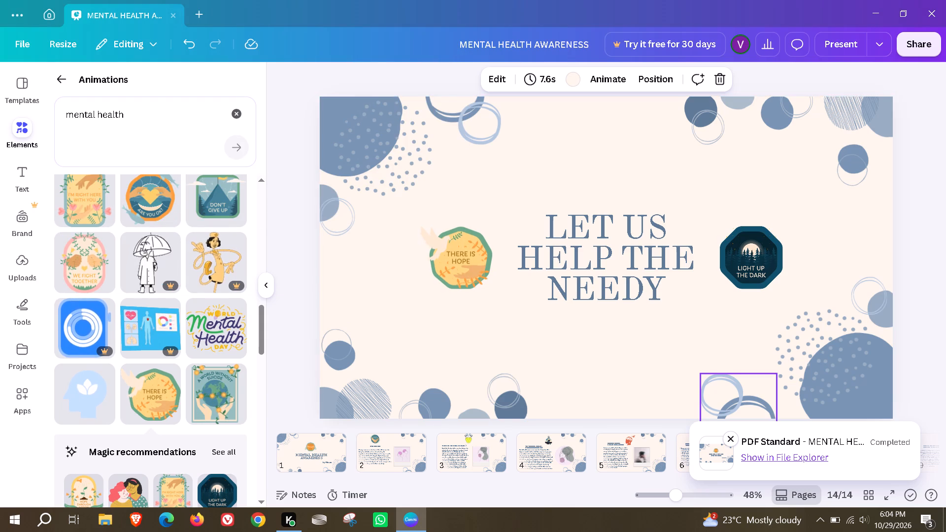
Start downloading all pages of the presentation as an MP4 video at 1080p quality.
left_click(920, 58)
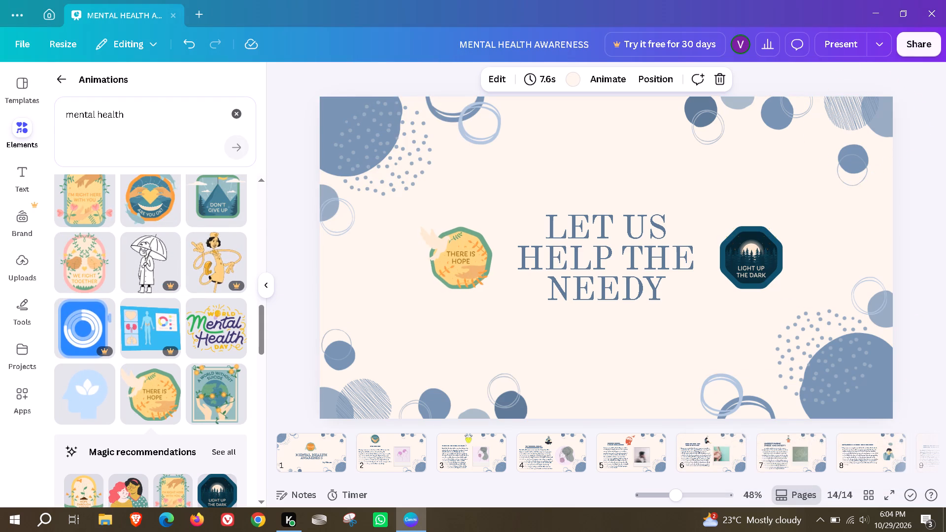
left_click(917, 49)
left_click(711, 350)
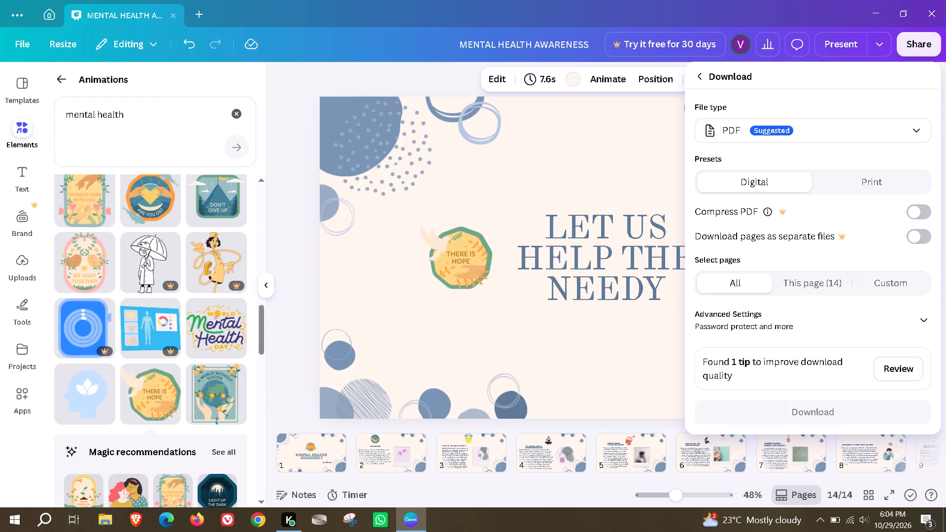
left_click(784, 133)
left_click(751, 244)
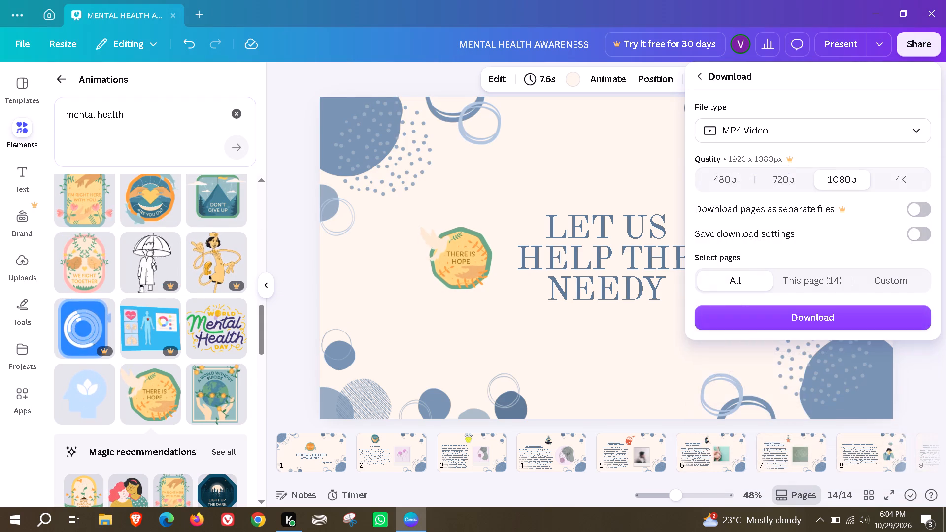
left_click(808, 313)
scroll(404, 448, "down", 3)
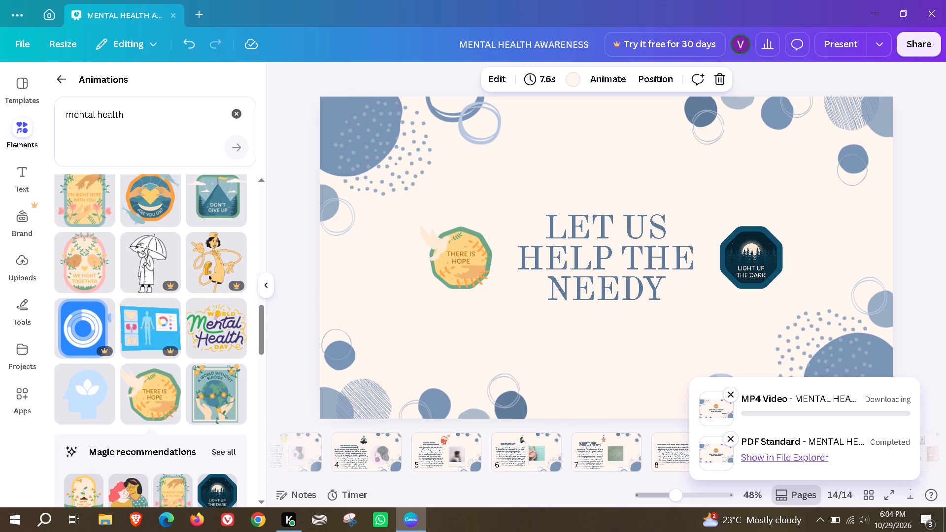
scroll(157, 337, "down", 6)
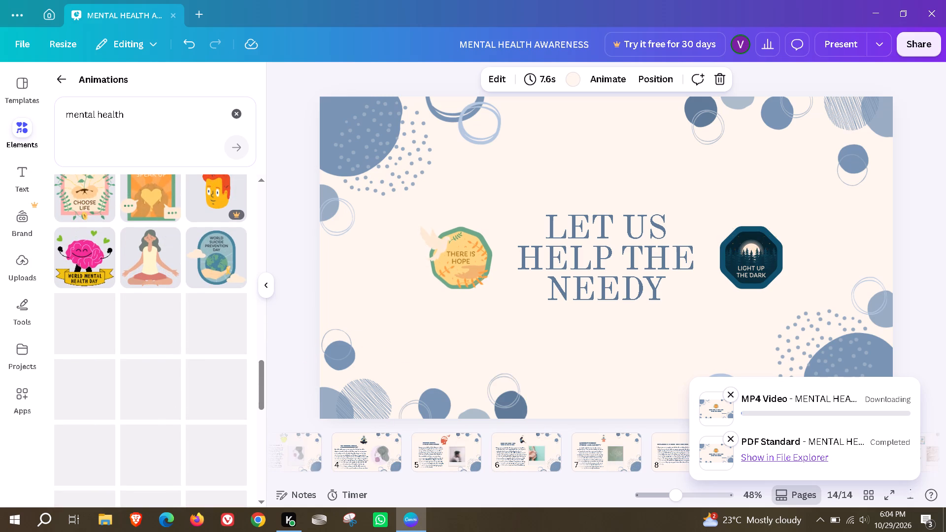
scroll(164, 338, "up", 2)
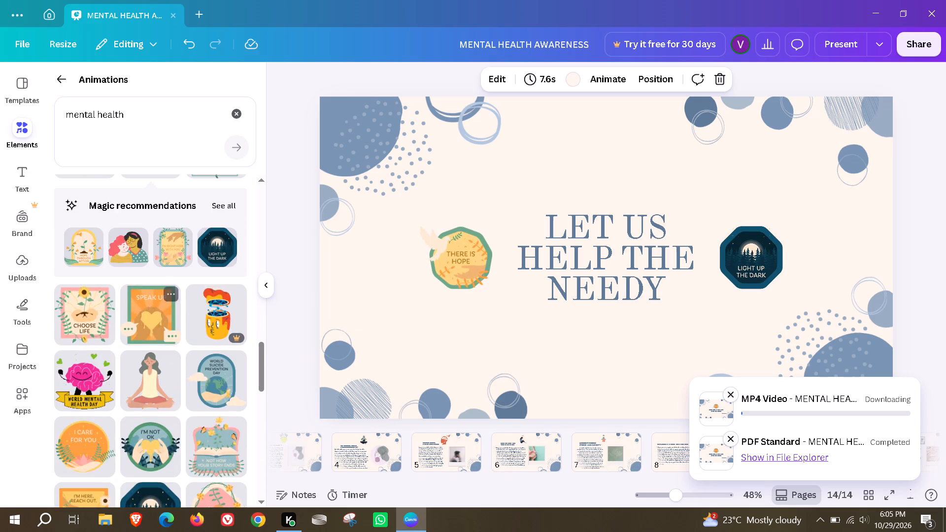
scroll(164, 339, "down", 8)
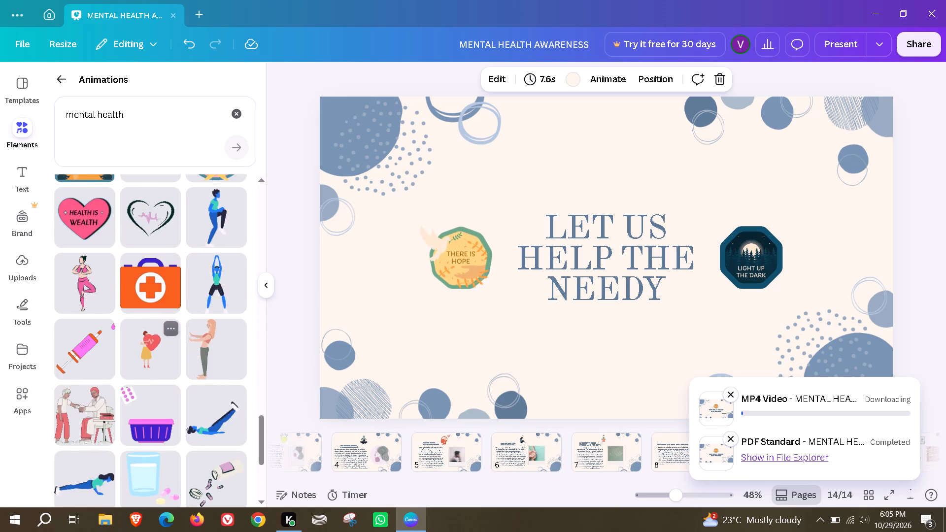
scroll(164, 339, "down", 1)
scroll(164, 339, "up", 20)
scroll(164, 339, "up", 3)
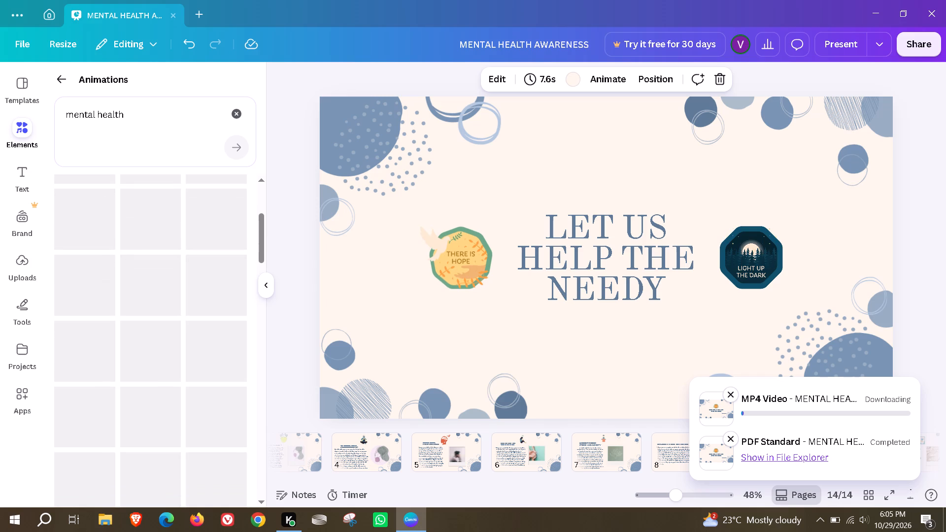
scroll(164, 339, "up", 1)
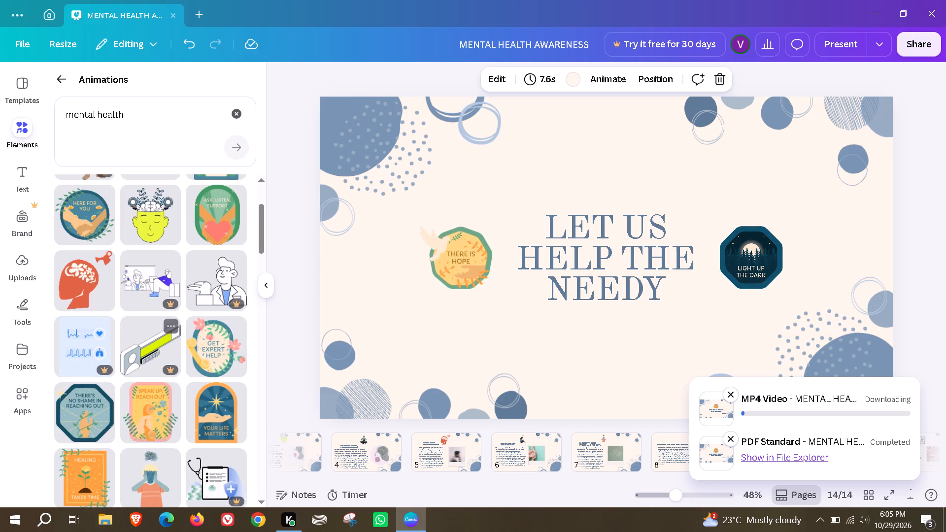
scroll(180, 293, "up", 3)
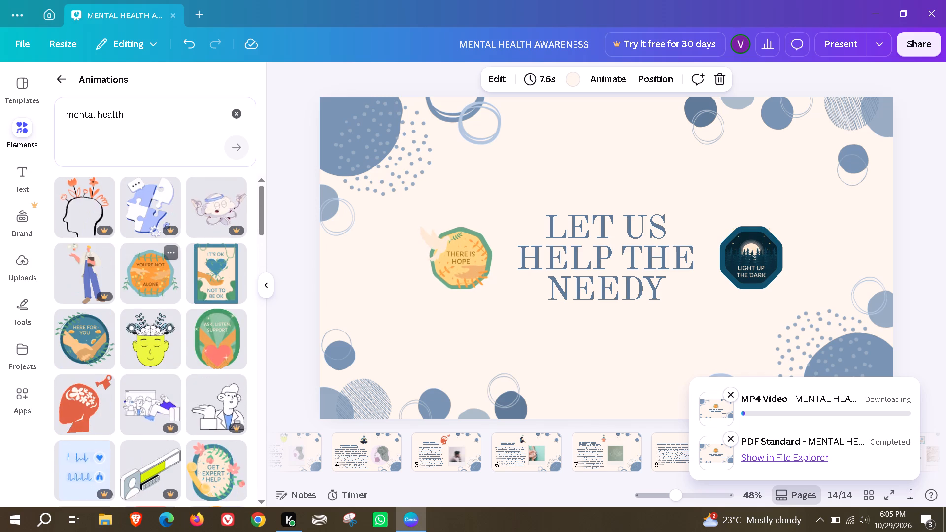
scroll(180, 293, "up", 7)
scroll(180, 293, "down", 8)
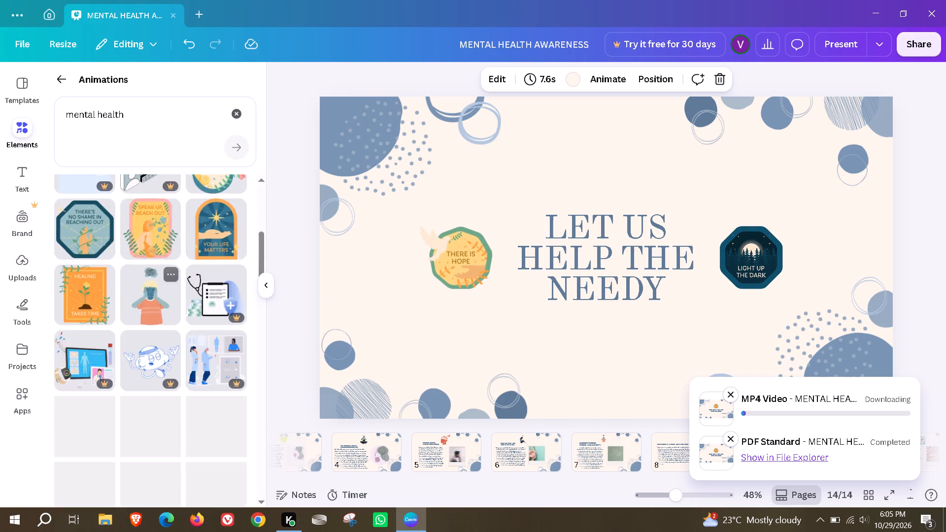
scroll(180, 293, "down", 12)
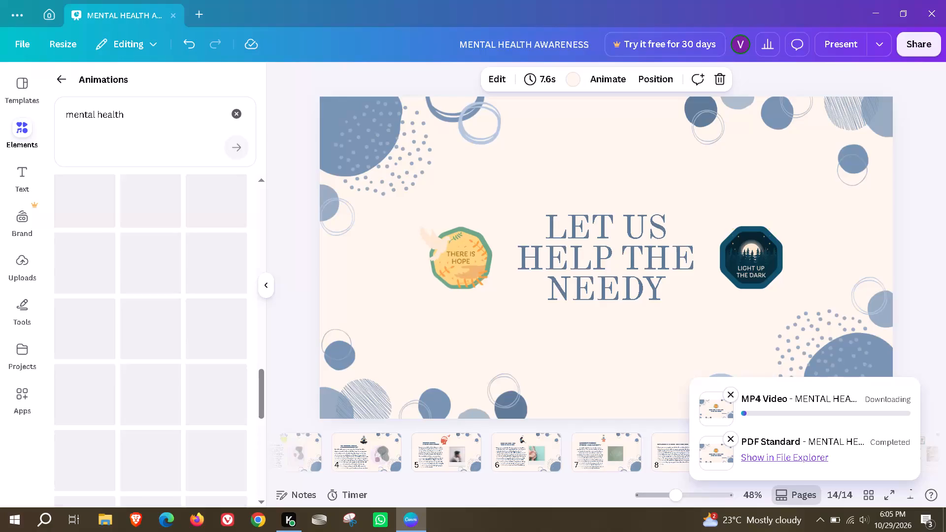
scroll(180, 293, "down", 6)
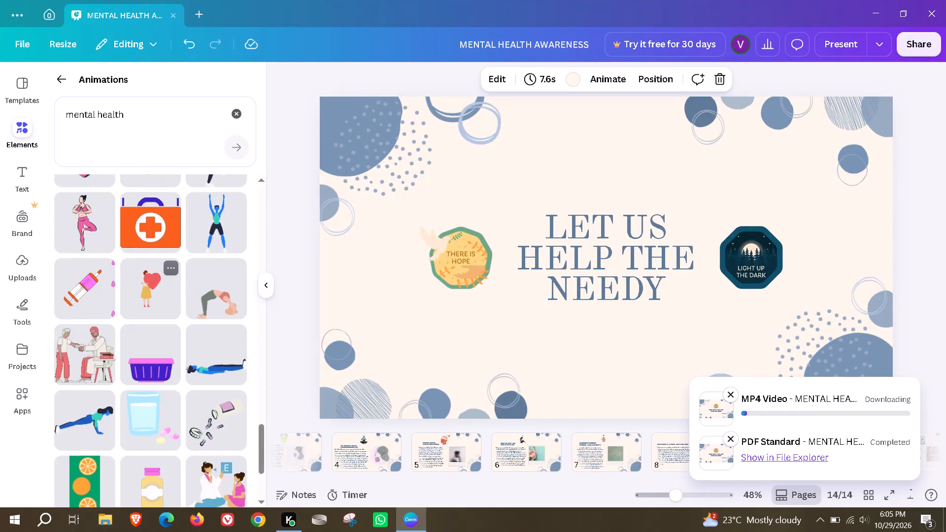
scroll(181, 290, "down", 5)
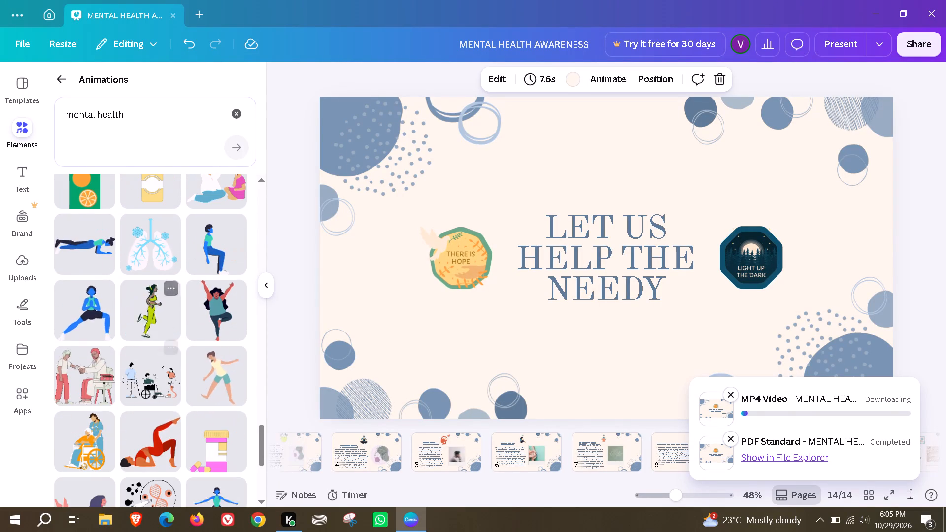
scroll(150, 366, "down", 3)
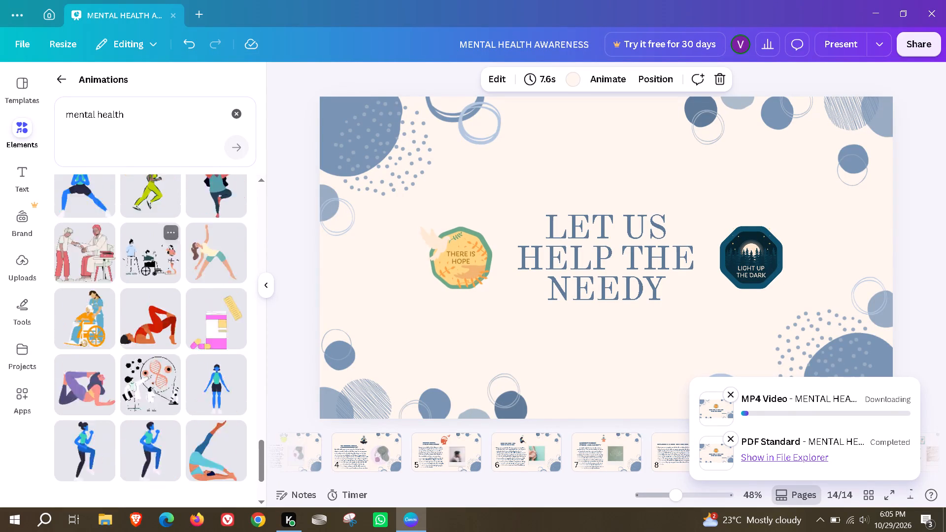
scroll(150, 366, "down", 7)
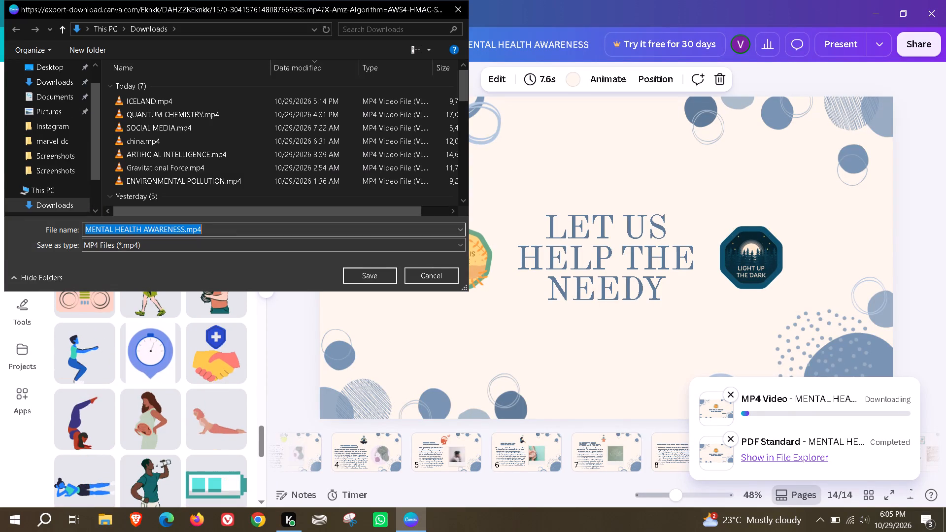
Save the exported video as MENTAL HEALTH AWARENESS.mp4 in the Downloads folder.
left_click(360, 275)
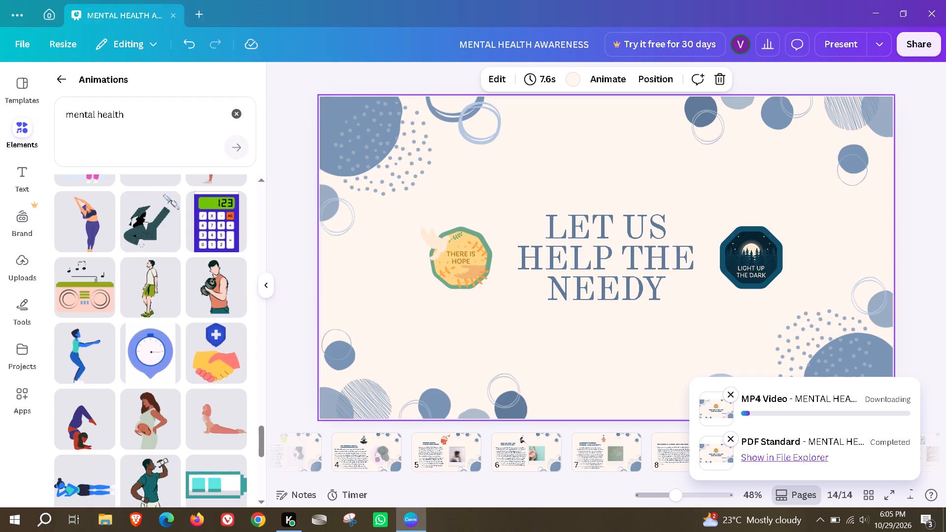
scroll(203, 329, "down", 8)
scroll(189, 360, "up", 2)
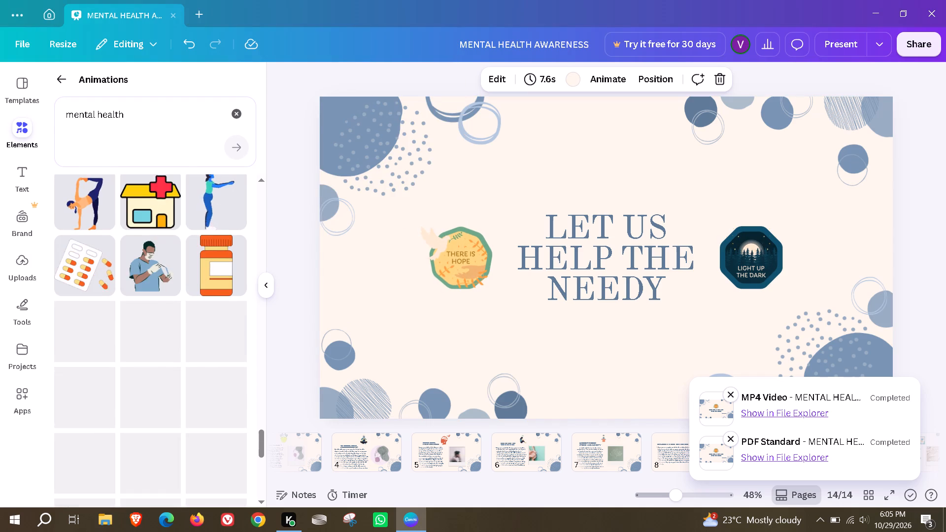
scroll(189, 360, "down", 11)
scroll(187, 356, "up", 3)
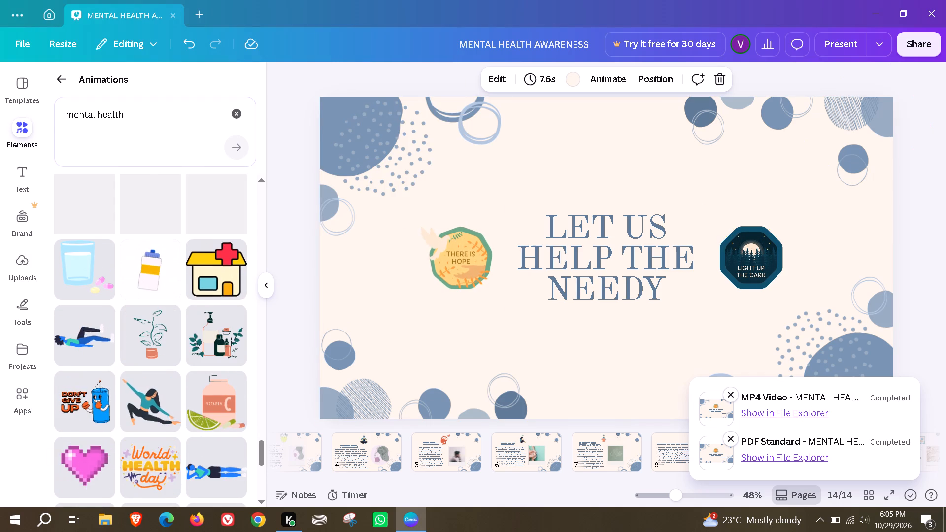